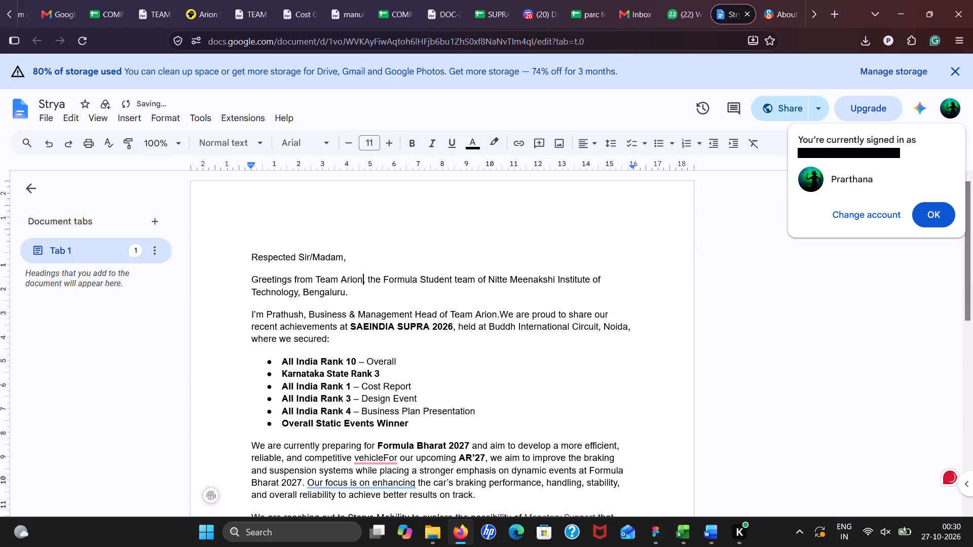
# Correct "FeaturingStarya" to "Featuring Starya" in the Co-Branded Digital Campaign bullet of the Starya Mobility sponsorship letter.
pyautogui.scroll(-5, 612, 347)
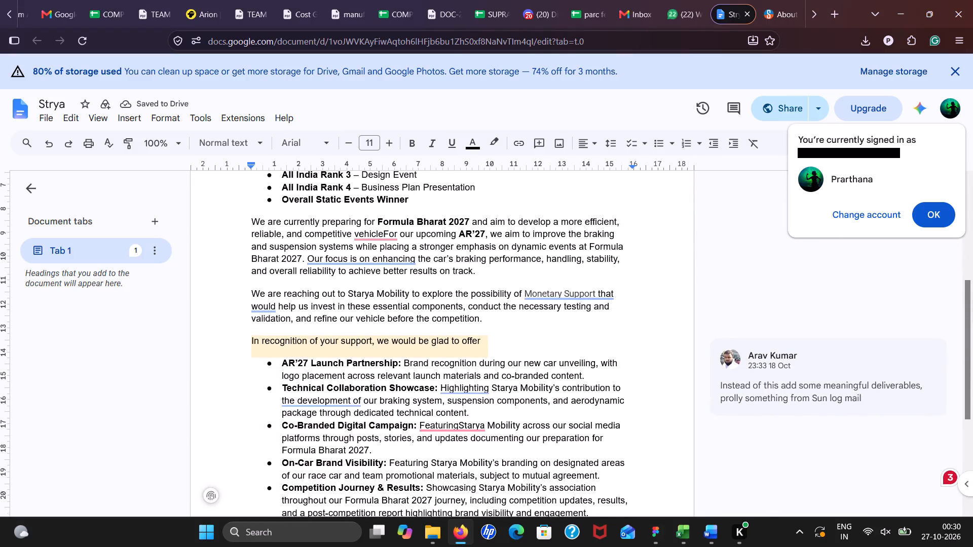
pyautogui.scroll(-4, 612, 344)
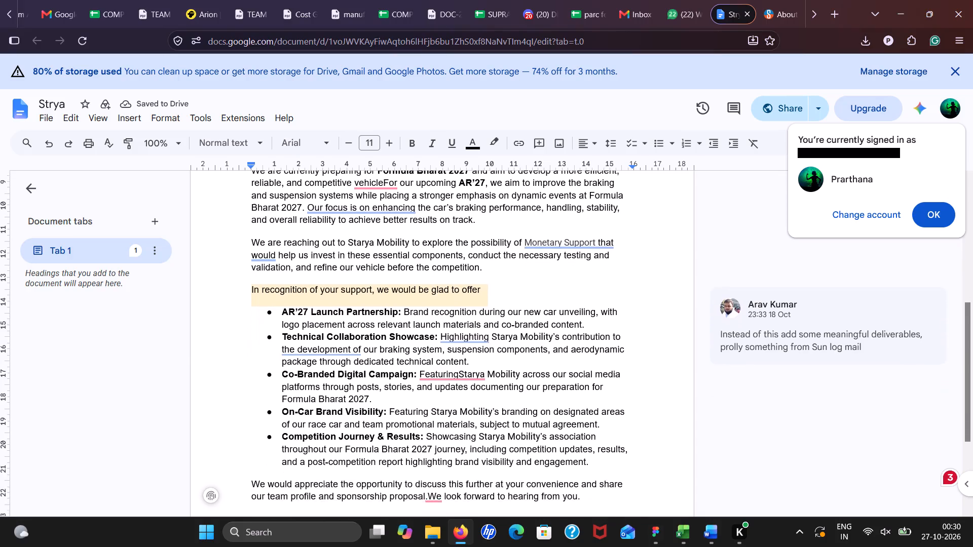
pyautogui.scroll(-1, 612, 344)
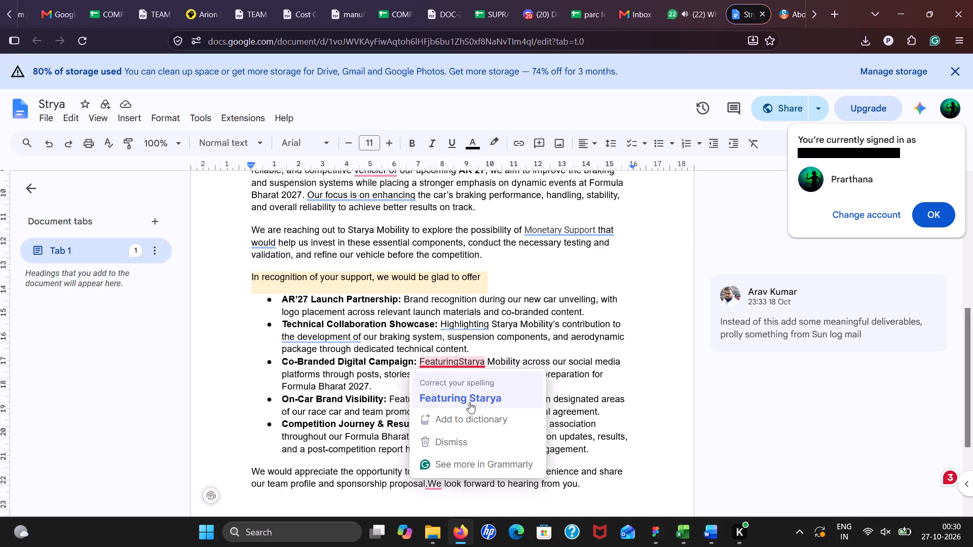
pyautogui.click(469, 402)
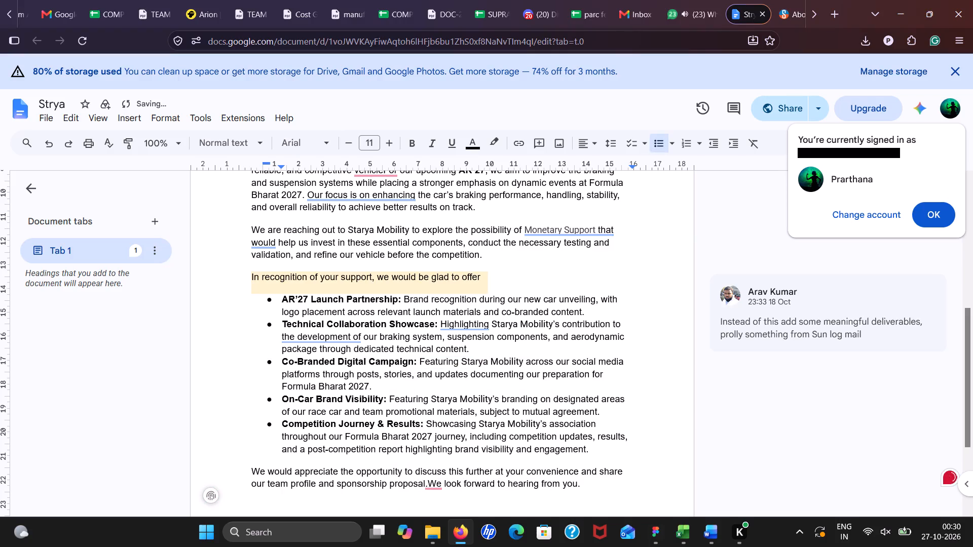
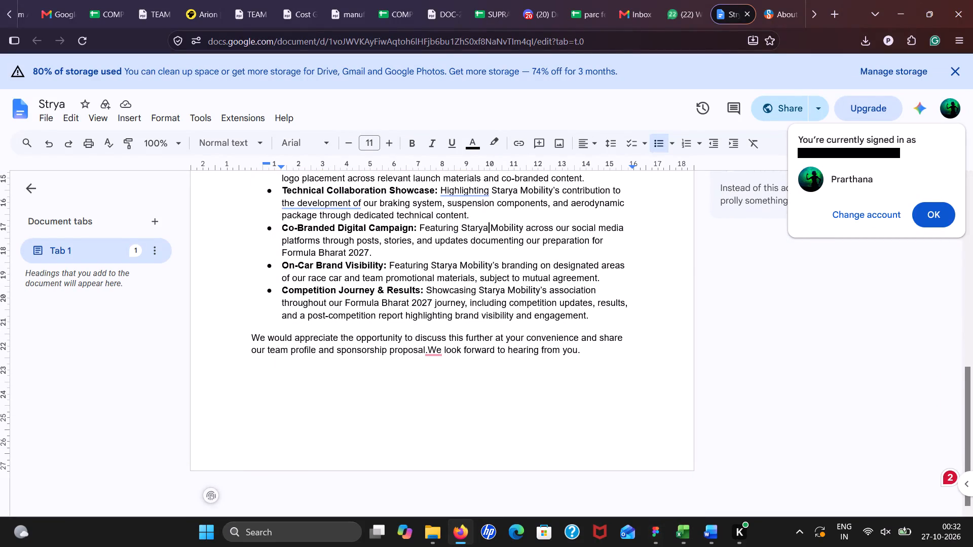
# Insert the missing space between "proposal." and "We" in the closing paragraph of the Starya Mobility letter.
pyautogui.click(443, 376)
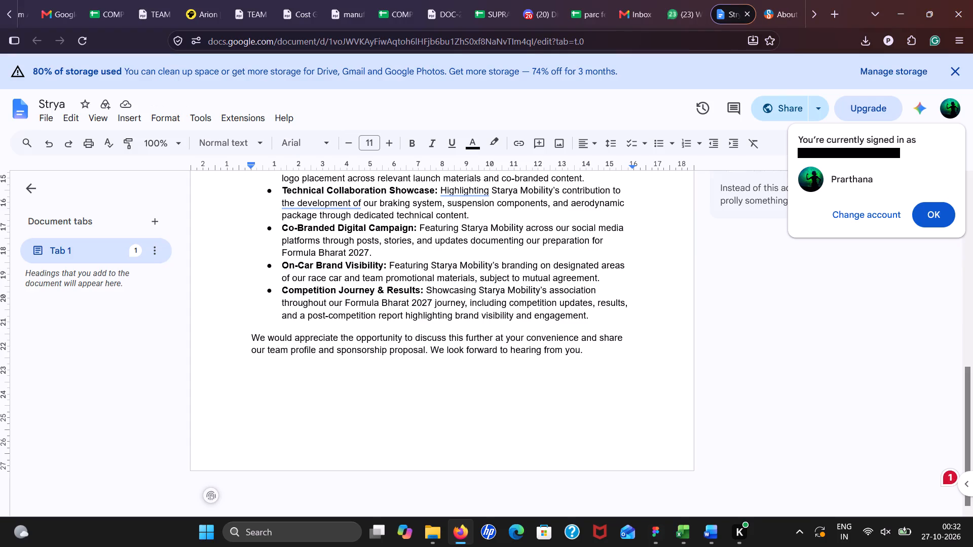
# Review the comment about meaningful deliverables attached to the line "In recognition of your support, we would be glad to offer".
pyautogui.scroll(2, 495, 386)
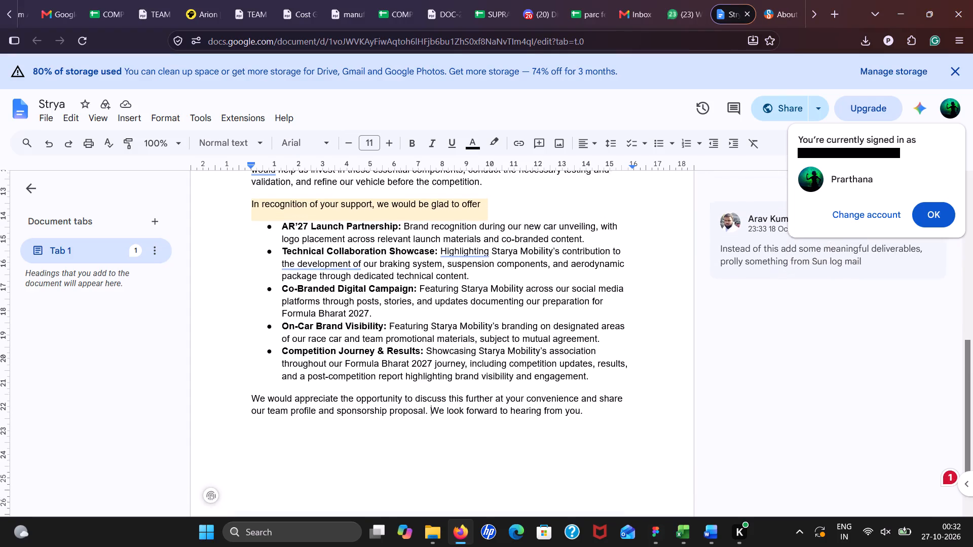
pyautogui.scroll(1, 495, 386)
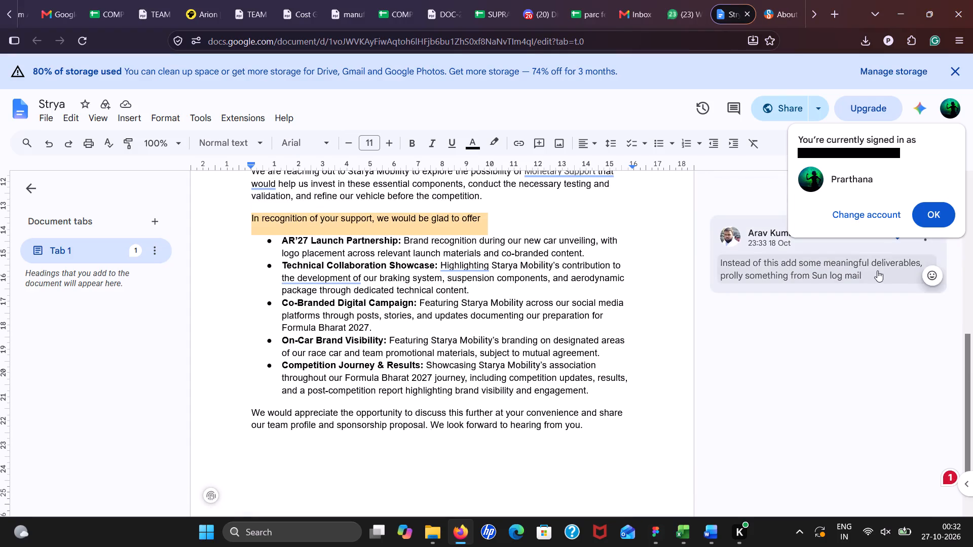
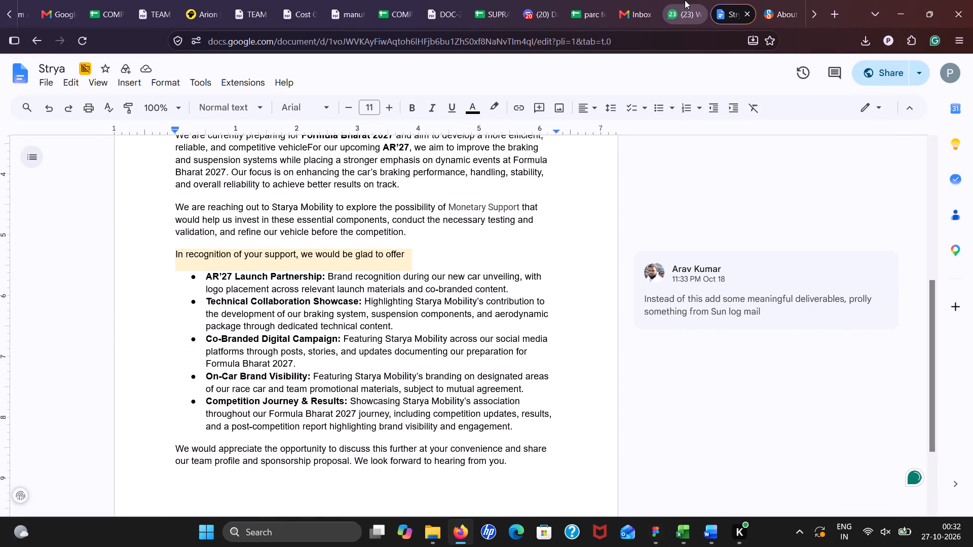
# Open the Sunlog mail document linked in the Sun Logistics row of the Sponsorship Checklist sheet.
pyautogui.hscroll(-3, 685, 0)
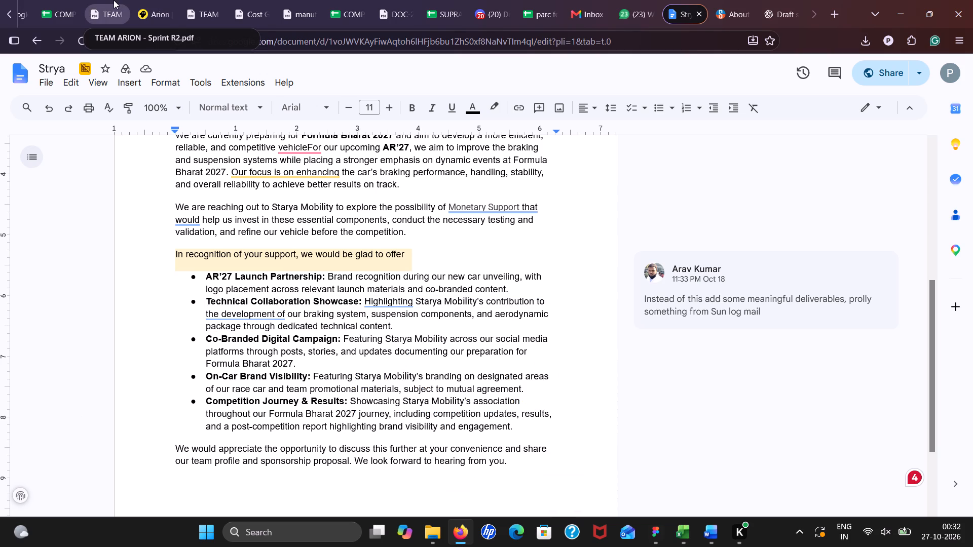
pyautogui.hscroll(5, 81, 1)
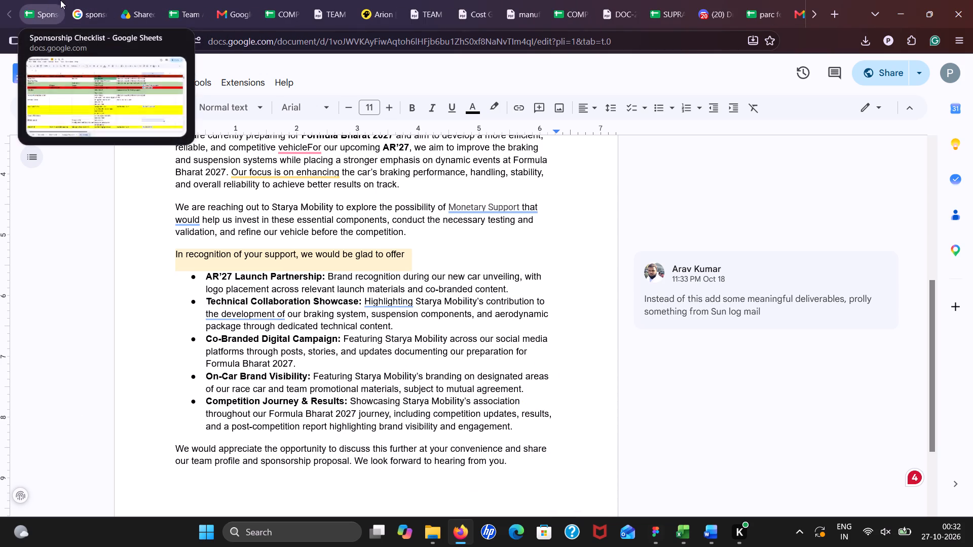
pyautogui.click(49, 0)
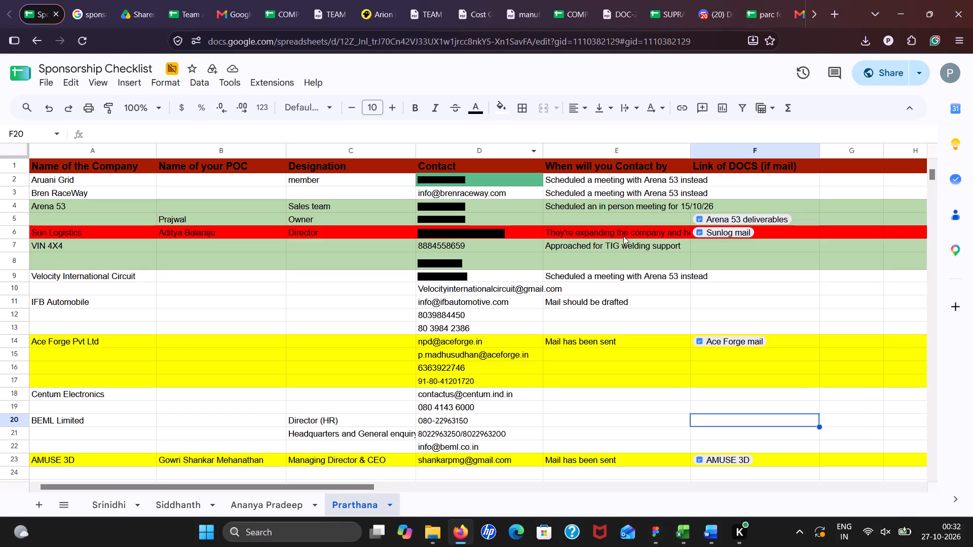
pyautogui.click(721, 233)
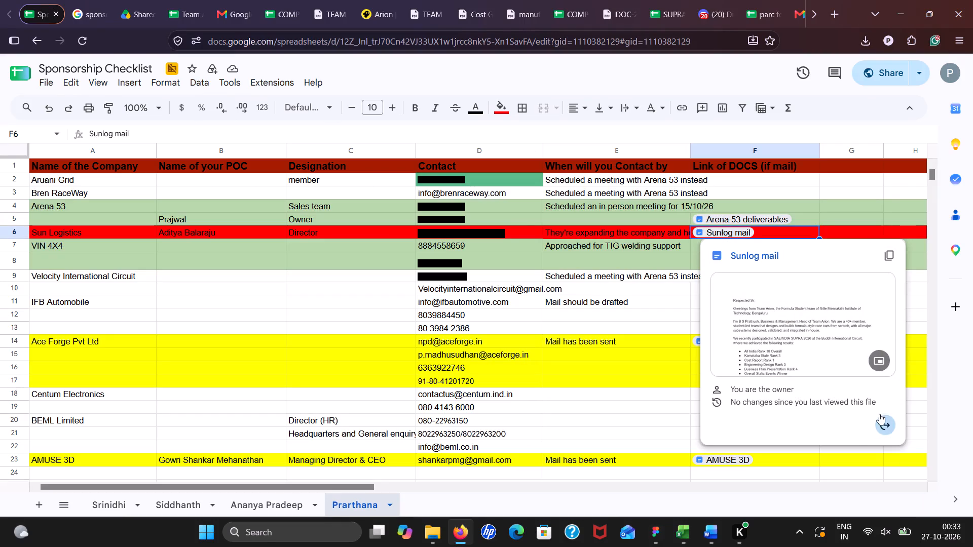
pyautogui.click(737, 258)
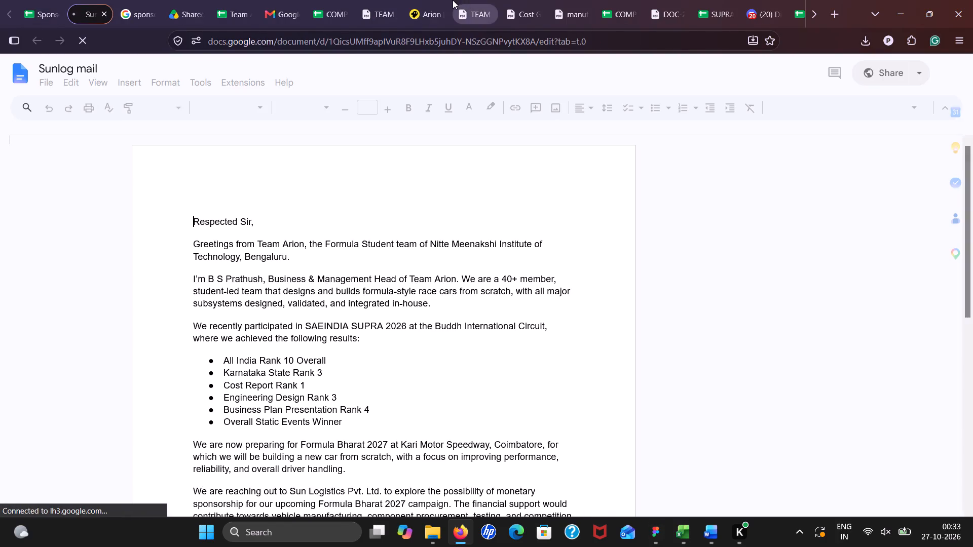
# Move the Sunlog mail browser tab directly after the Strya document's tab.
pyautogui.moveTo(94, 8); pyautogui.dragTo(737, 10)
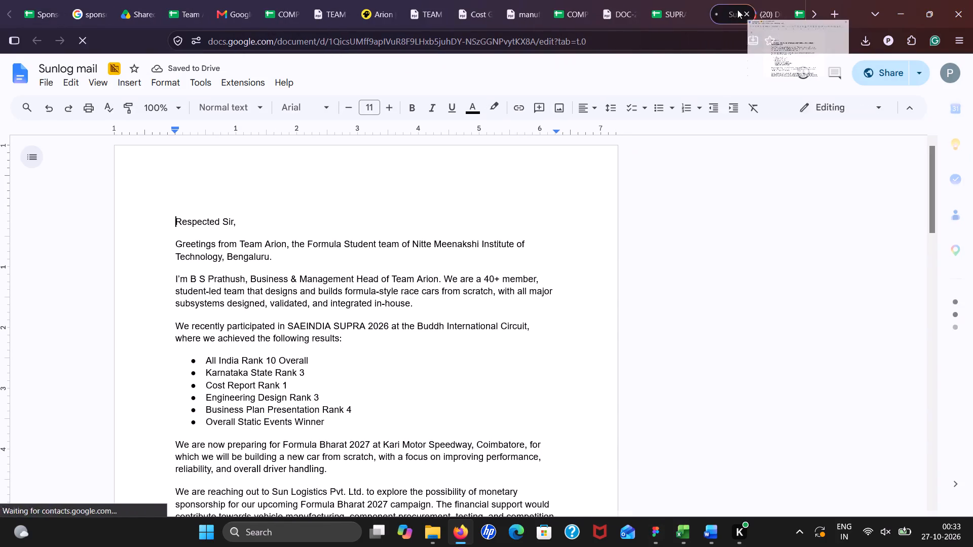
pyautogui.moveTo(737, 10); pyautogui.dragTo(738, 8)
pyautogui.hscroll(-4, 738, 8)
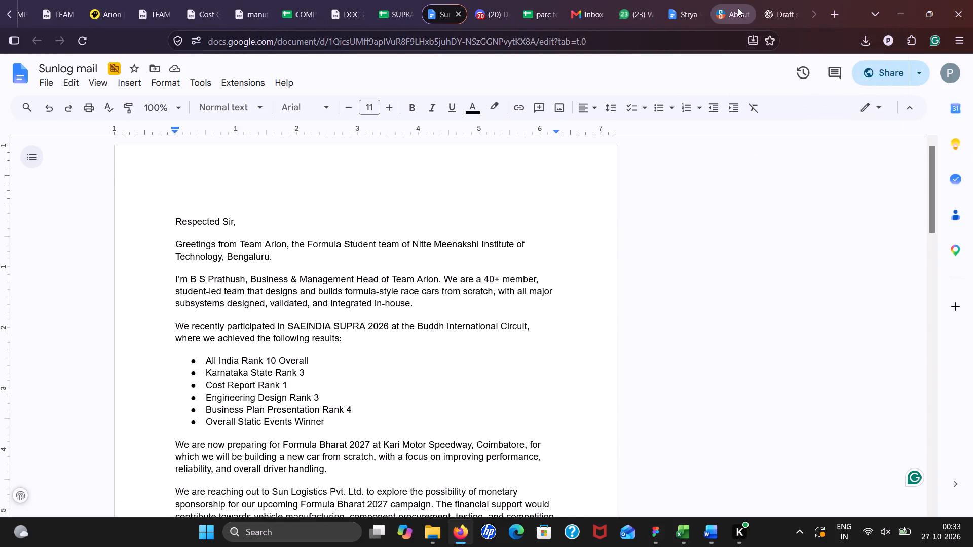
pyautogui.hscroll(-1, 738, 8)
pyautogui.moveTo(445, 8); pyautogui.dragTo(683, 4)
pyautogui.click(676, 15)
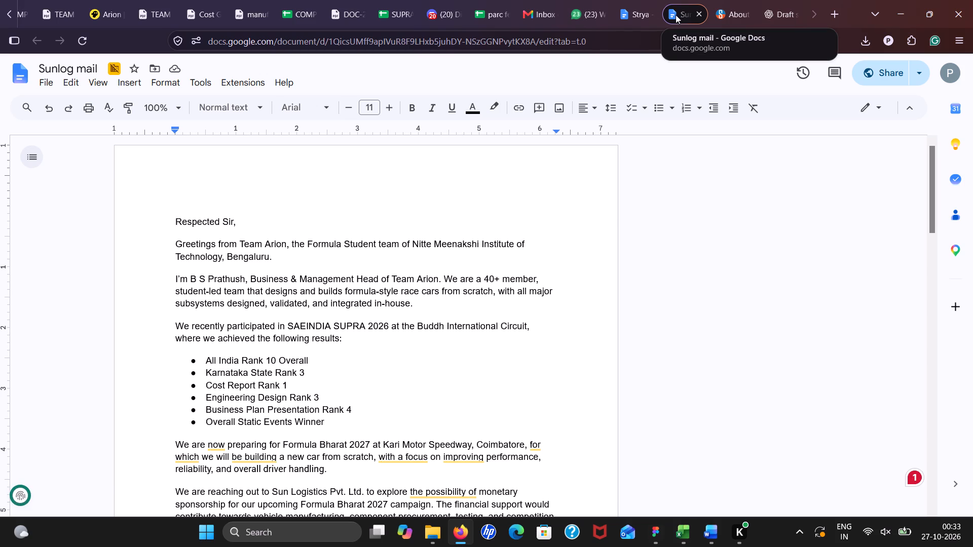
# Compare the partnership opportunities offered in Sunlog mail with the deliverables list in the Starya Mobility letter.
pyautogui.scroll(-4, 534, 299)
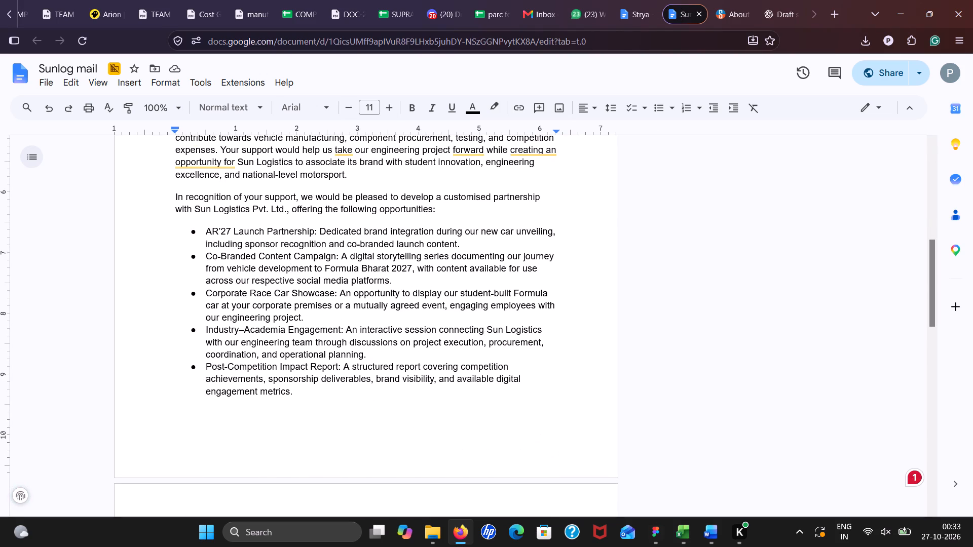
pyautogui.click(621, 6)
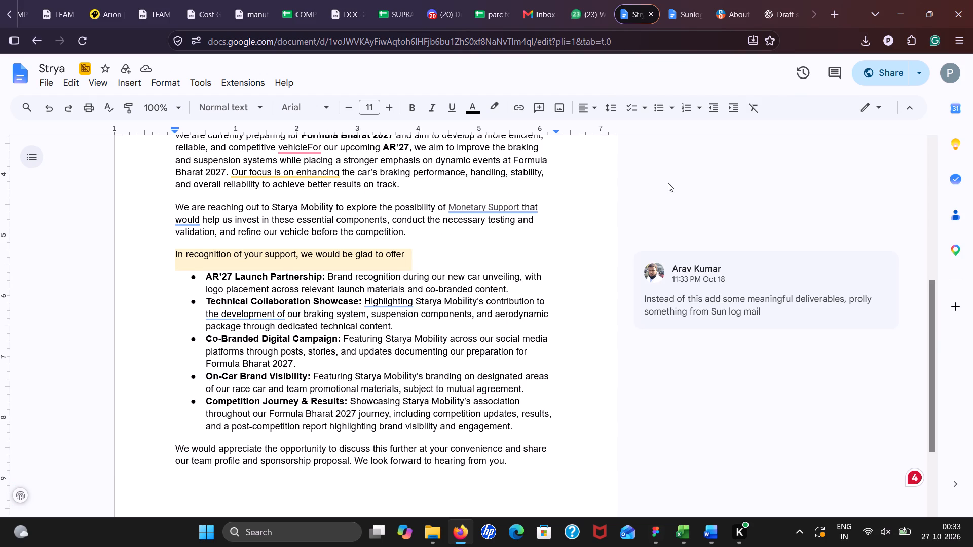
pyautogui.click(673, 0)
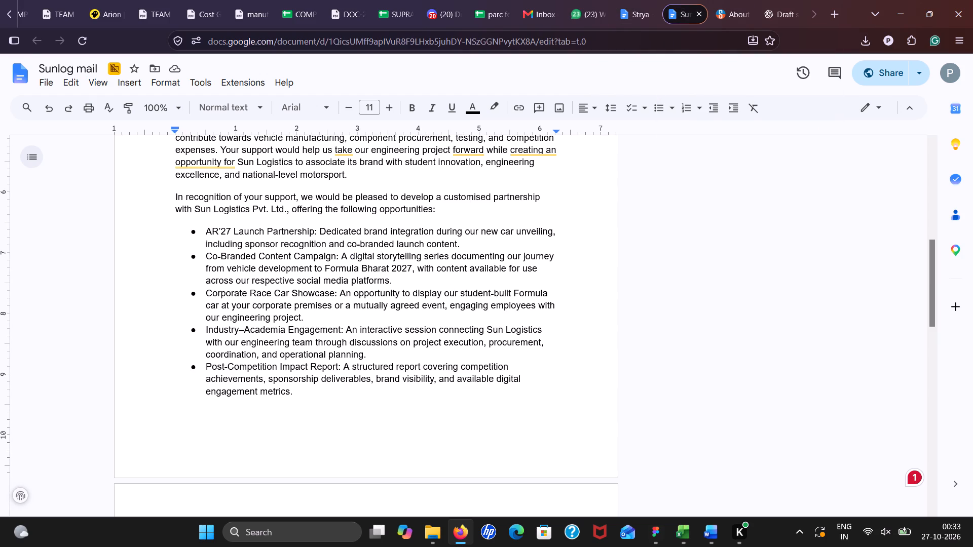
pyautogui.click(625, 9)
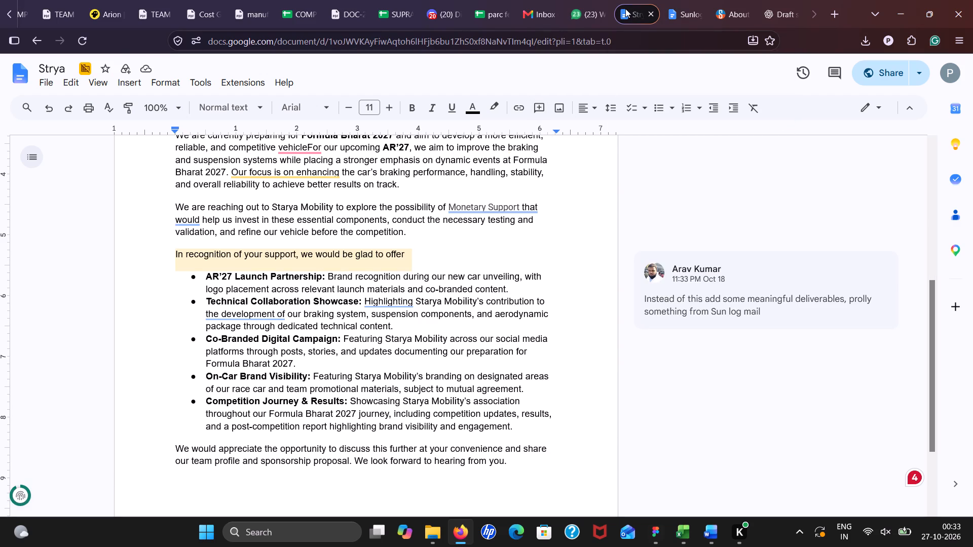
pyautogui.click(682, 0)
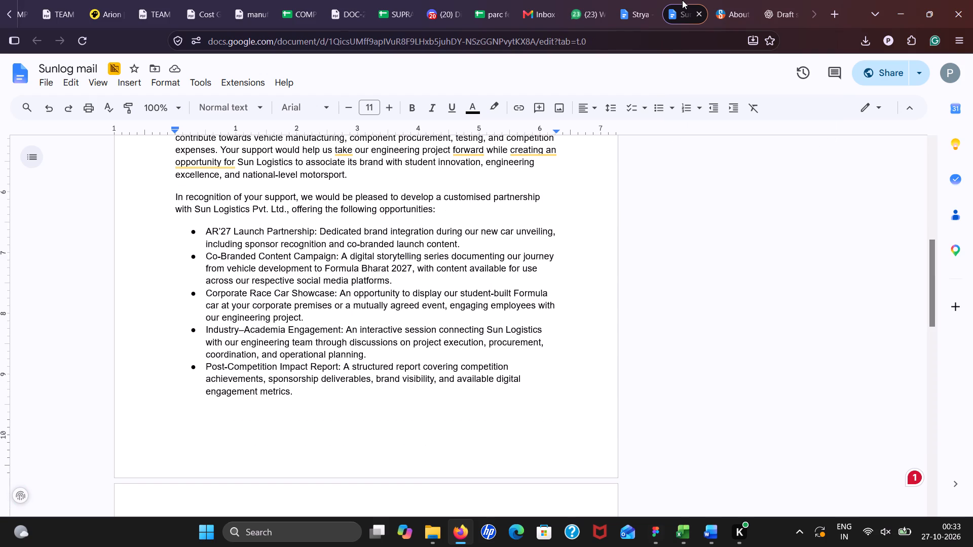
pyautogui.scroll(-2, 462, 244)
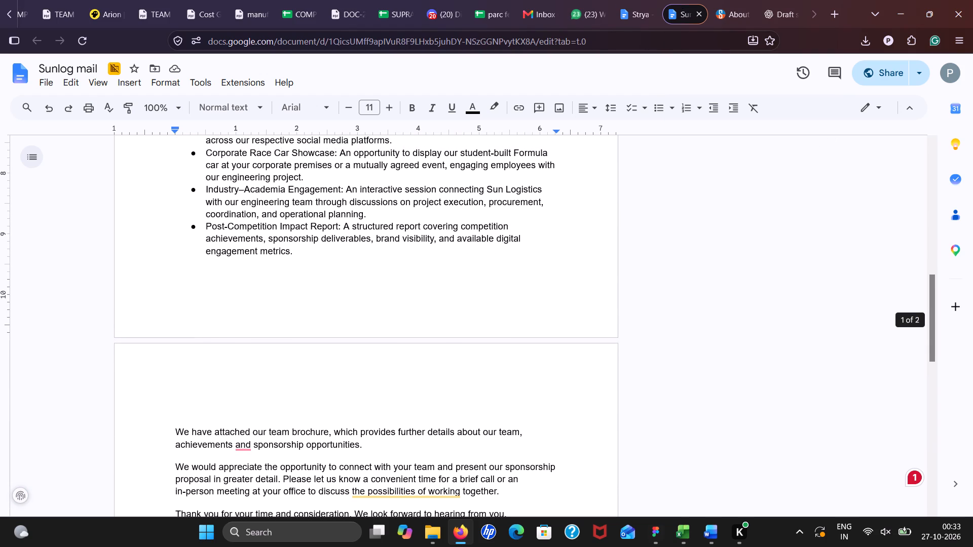
pyautogui.scroll(2, 462, 244)
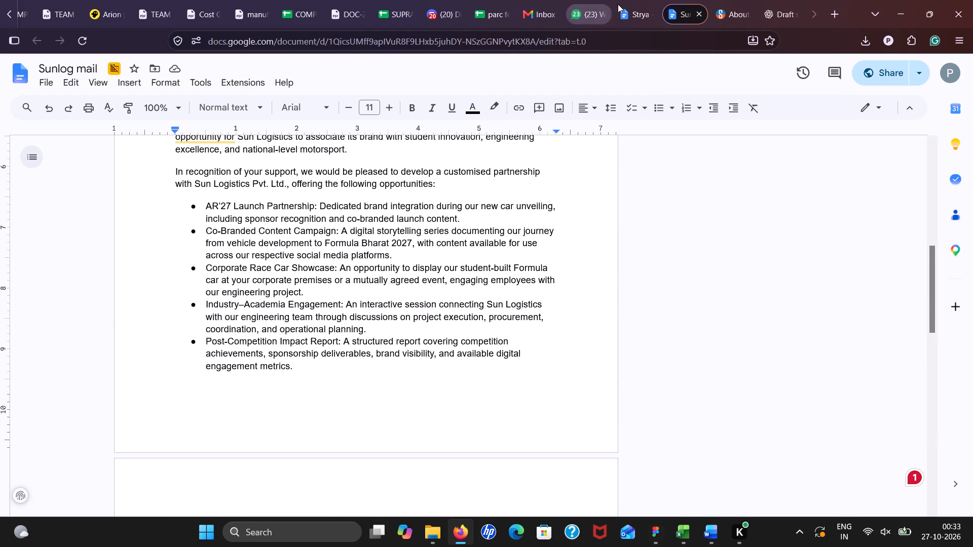
pyautogui.click(632, 8)
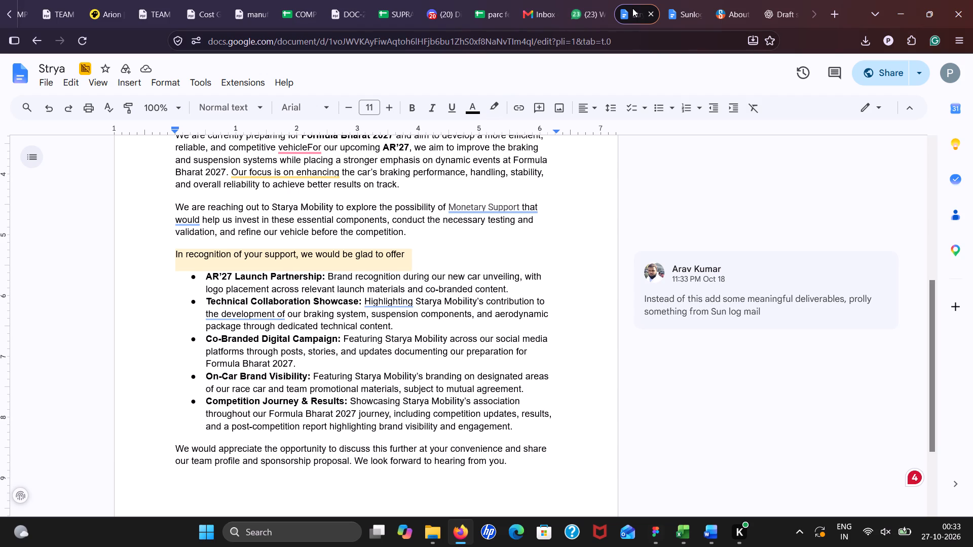
pyautogui.click(668, 0)
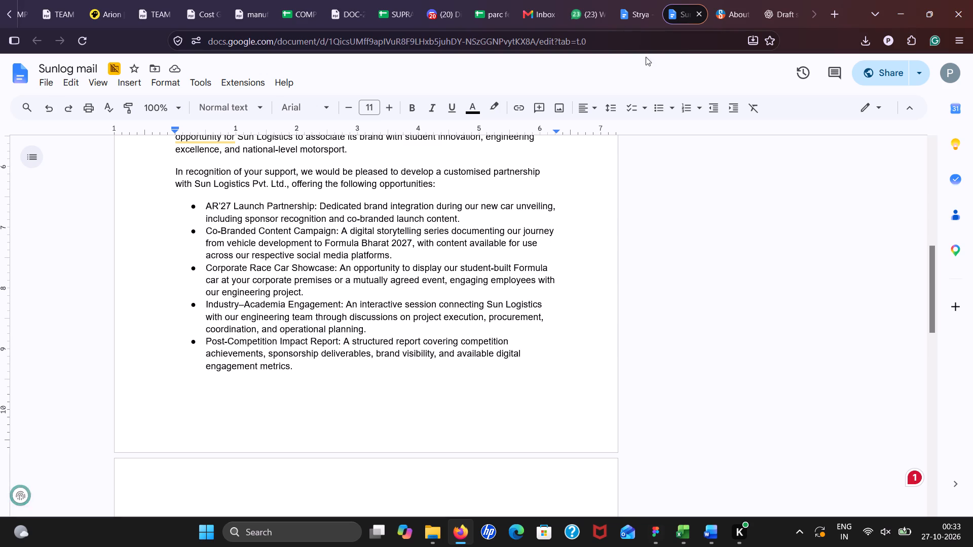
pyautogui.scroll(1, 552, 253)
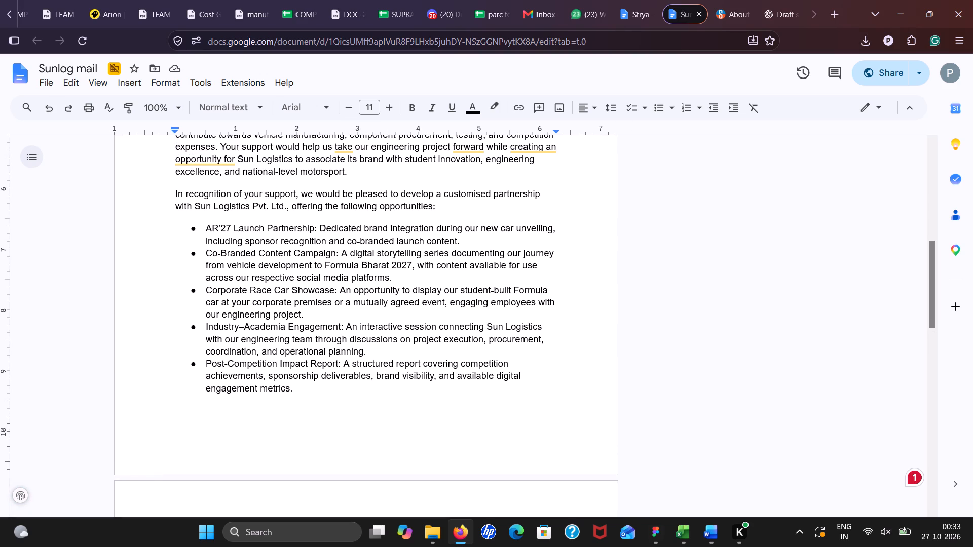
pyautogui.click(636, 0)
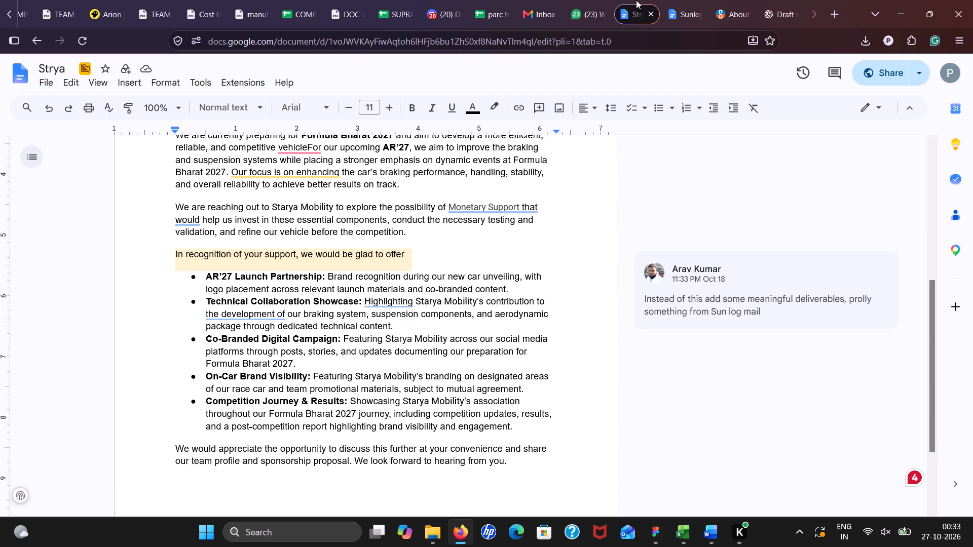
pyautogui.click(681, 0)
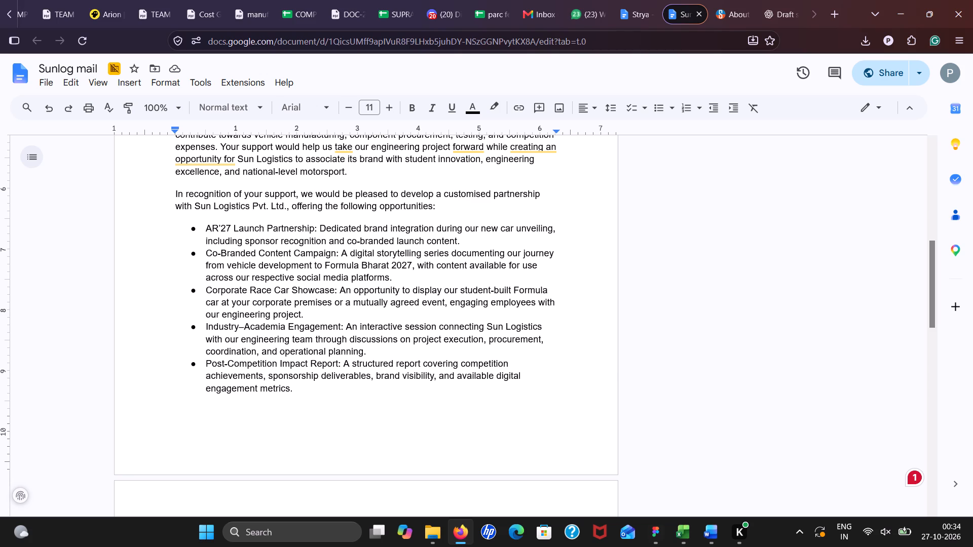
pyautogui.click(644, 0)
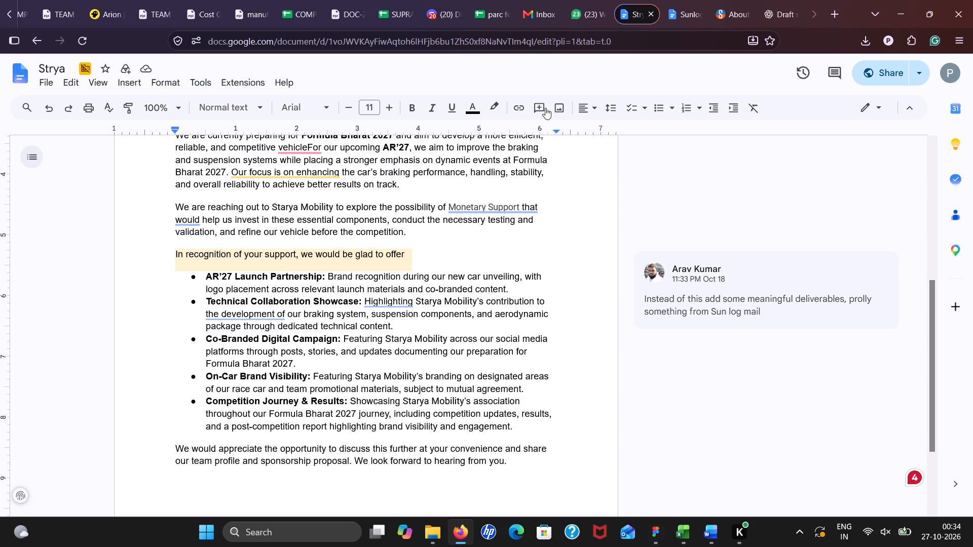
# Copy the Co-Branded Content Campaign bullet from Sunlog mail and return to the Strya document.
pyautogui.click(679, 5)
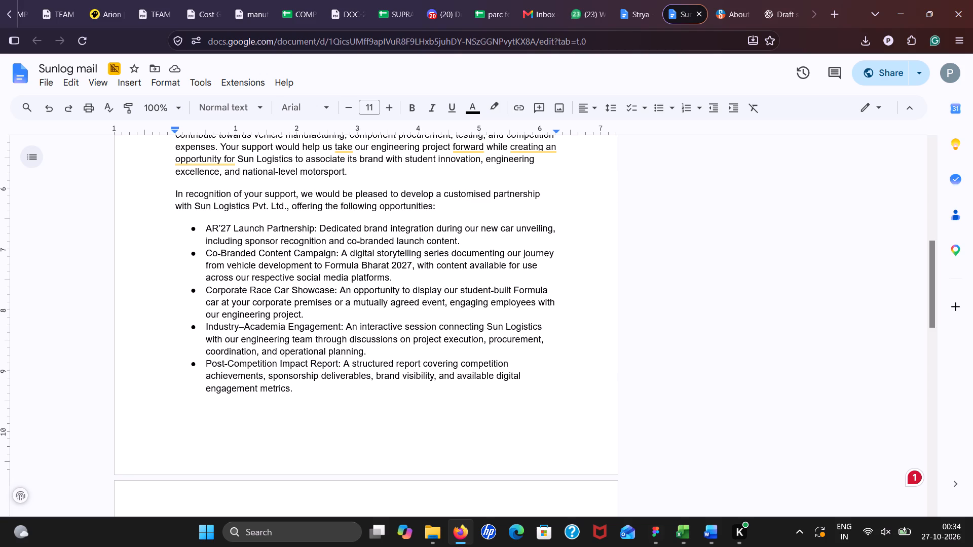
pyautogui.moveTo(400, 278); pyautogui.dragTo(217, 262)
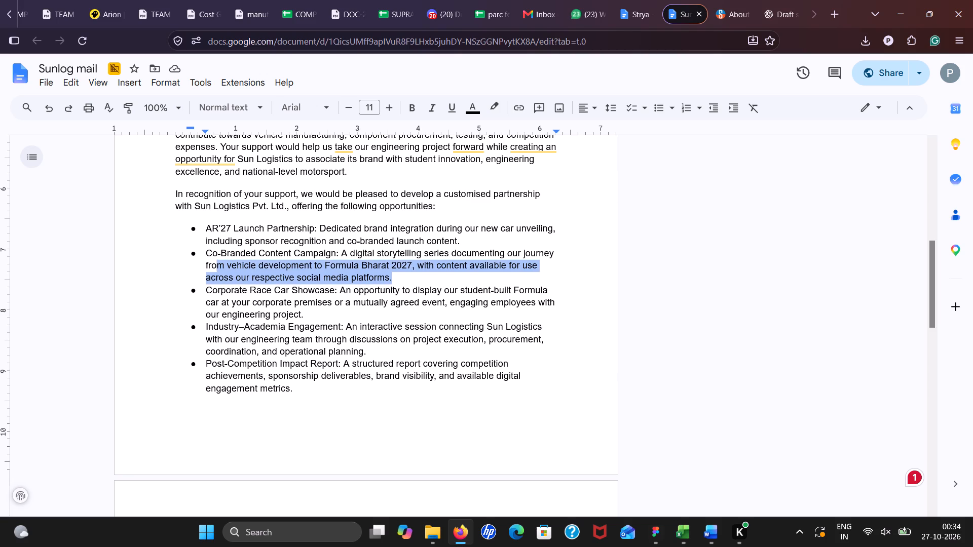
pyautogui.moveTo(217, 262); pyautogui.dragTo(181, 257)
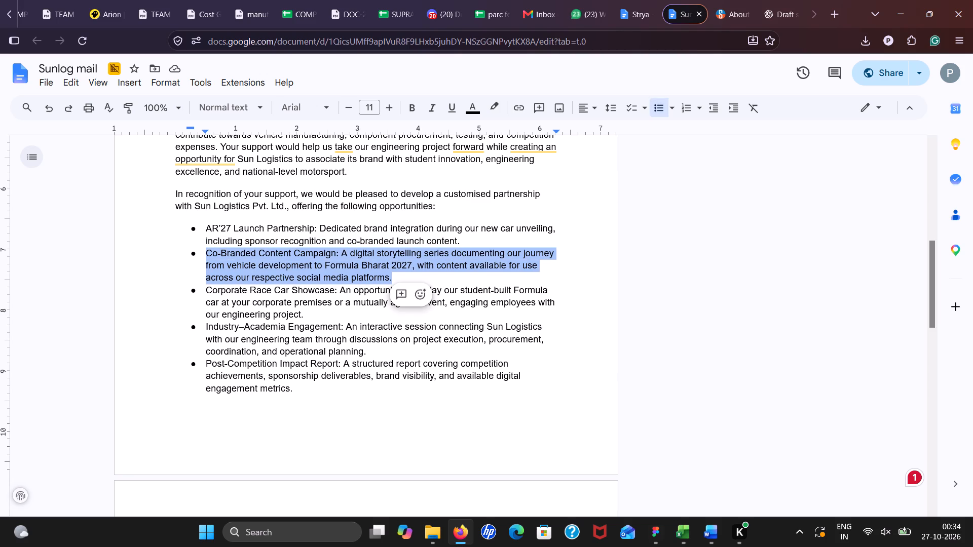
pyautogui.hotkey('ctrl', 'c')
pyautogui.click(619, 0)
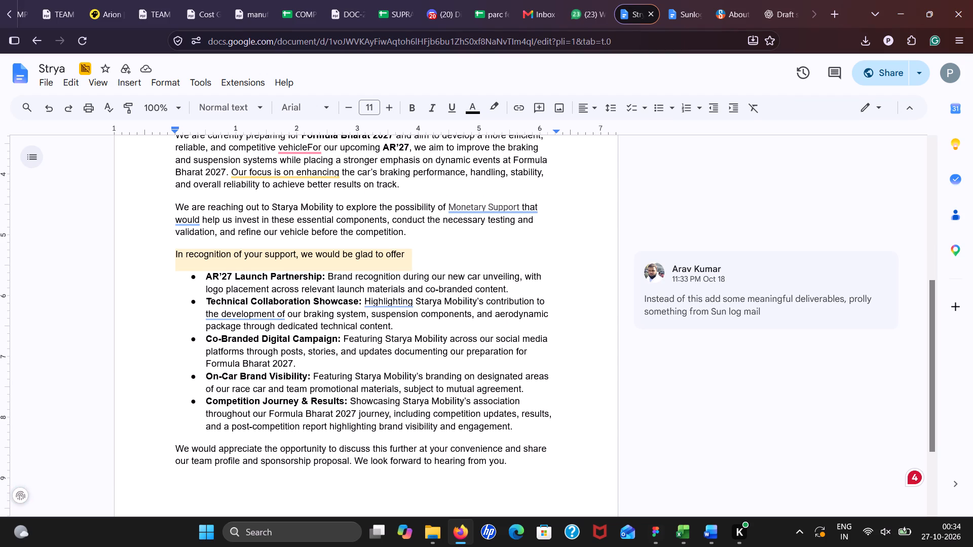
# Copy the Corporate Race Car Showcase bullet from Sunlog mail into the Strya letter as a new bullet after On-Car Brand Visibility.
pyautogui.click(672, 16)
pyautogui.click(676, 354)
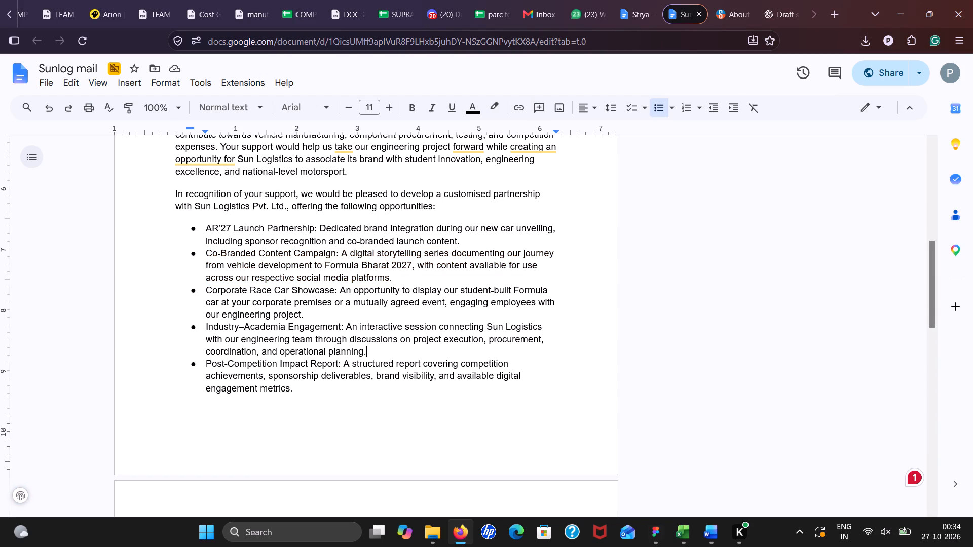
pyautogui.moveTo(308, 317); pyautogui.dragTo(193, 291)
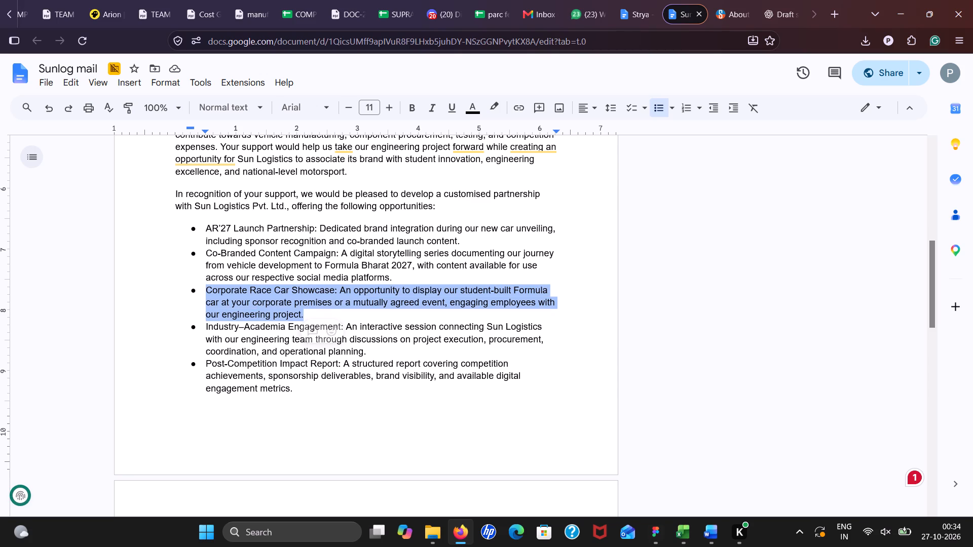
pyautogui.hotkey('ctrl', 'c')
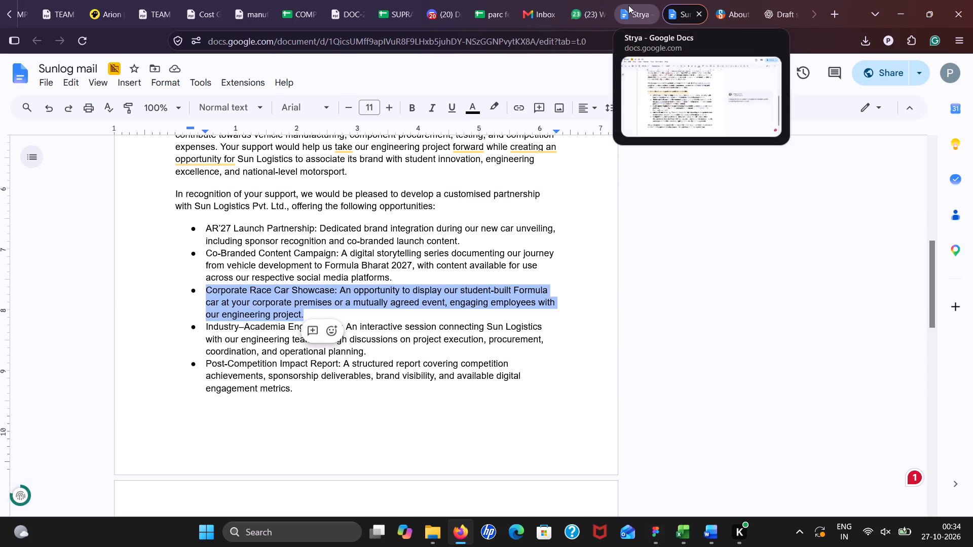
pyautogui.click(628, 5)
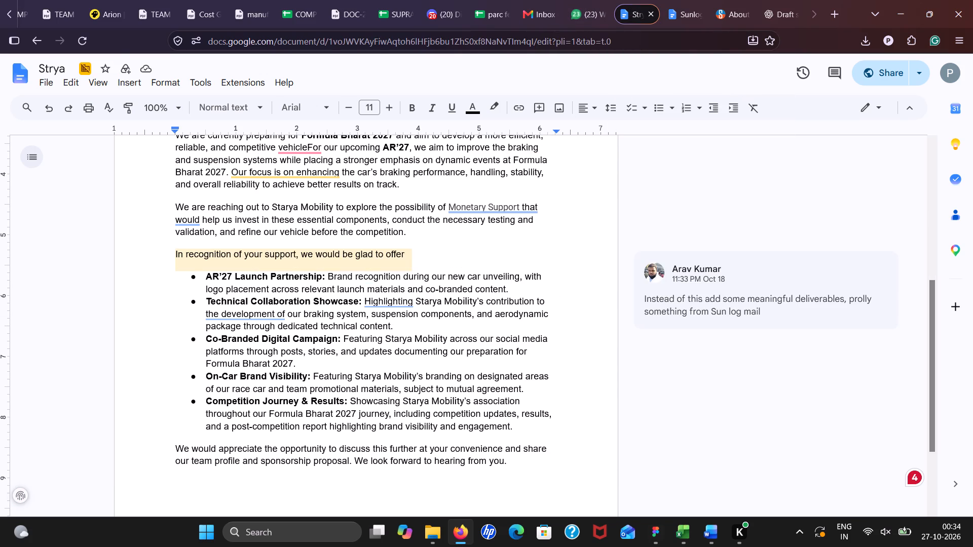
pyautogui.click(533, 395)
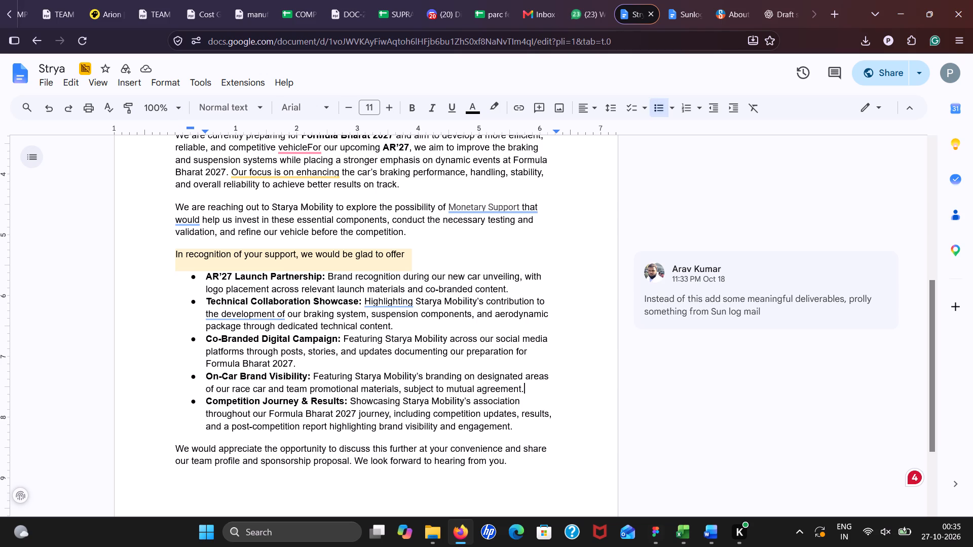
pyautogui.press('Return')
pyautogui.hotkey('ctrl', 'v')
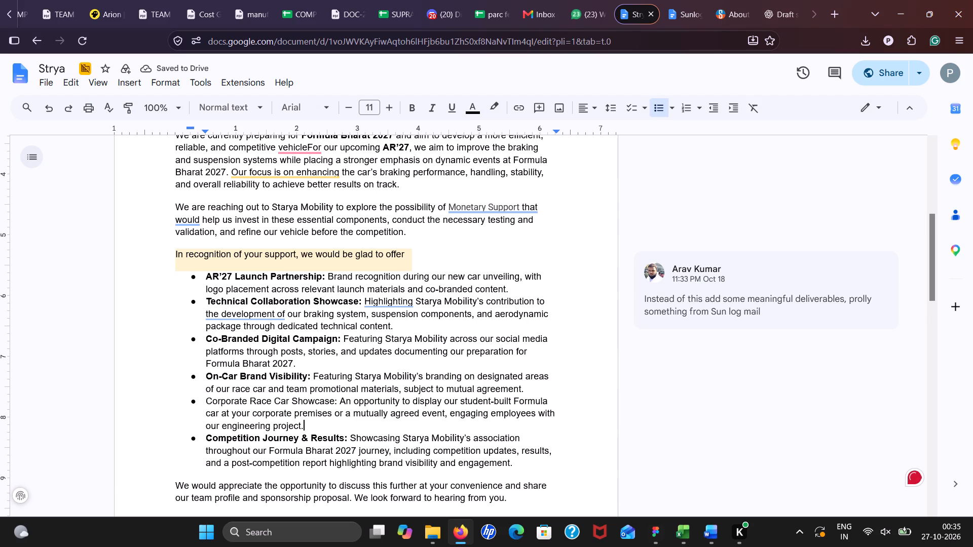
# Bold the heading "Corporate Race Car Showcase:" in the pasted bullet of the Strya letter.
pyautogui.moveTo(335, 401); pyautogui.dragTo(206, 406)
pyautogui.moveTo(336, 400); pyautogui.dragTo(296, 400)
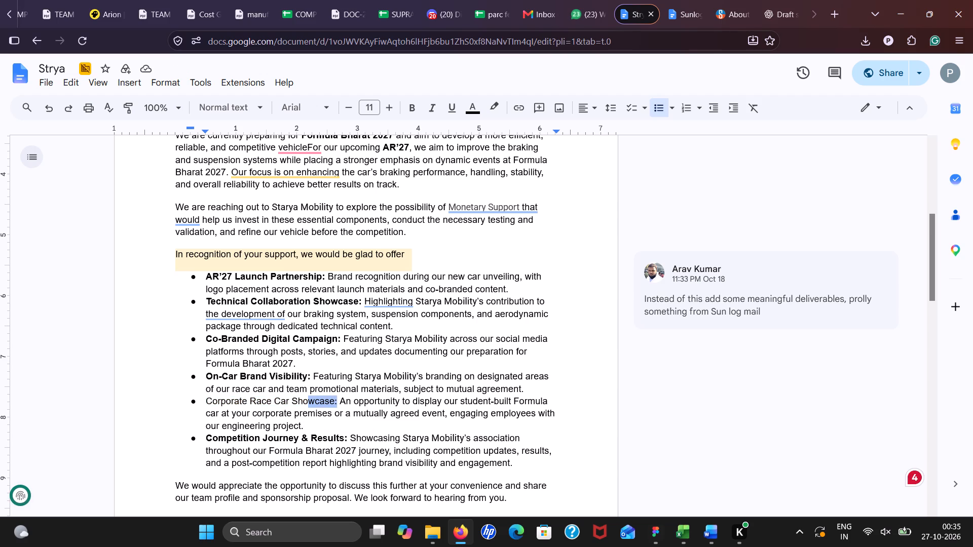
pyautogui.moveTo(296, 400); pyautogui.dragTo(205, 404)
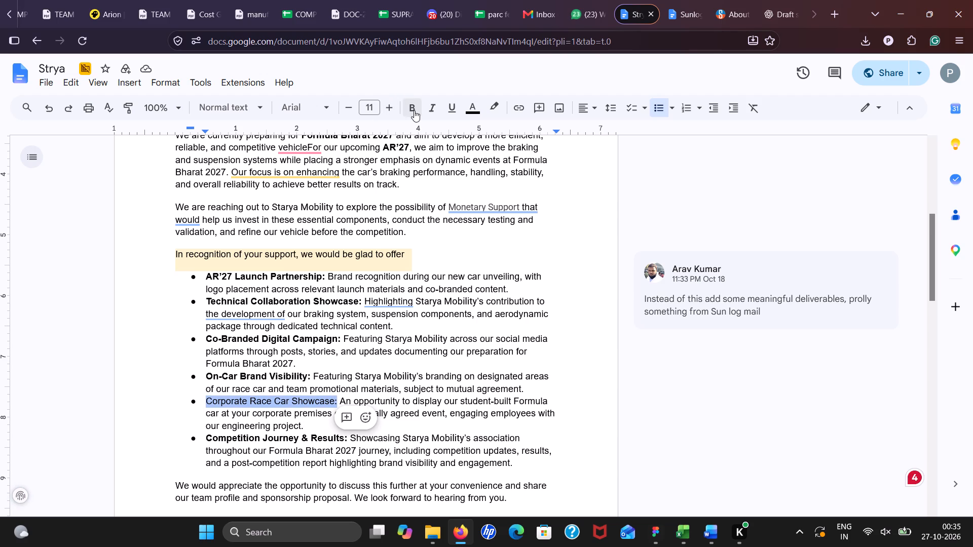
pyautogui.click(414, 110)
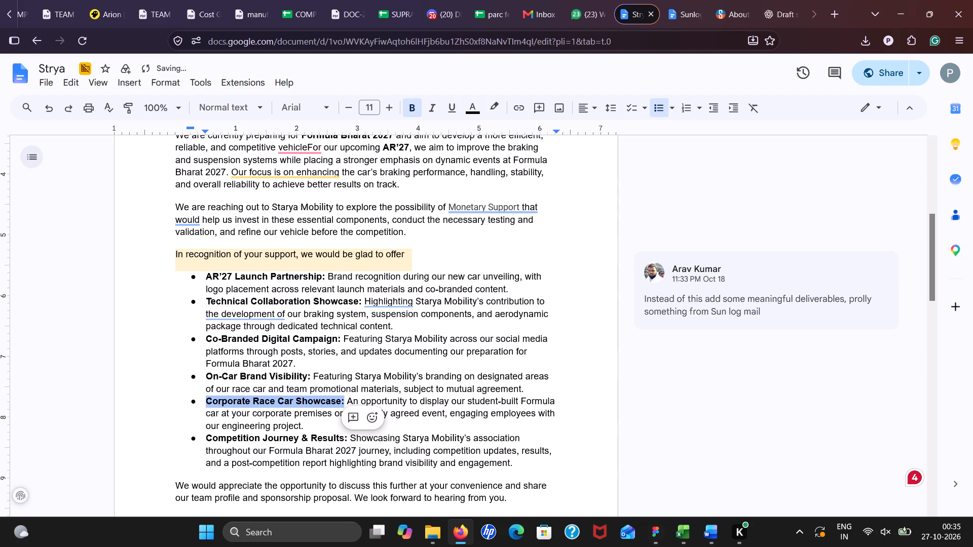
pyautogui.click(542, 435)
pyautogui.scroll(-1, 542, 435)
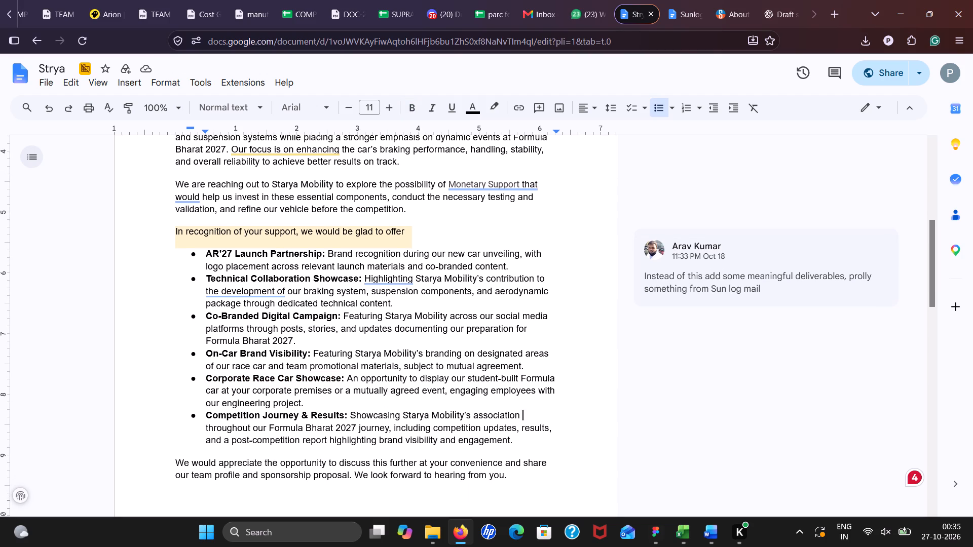
# Compare the Strya letter's updated deliverables list with the partnership opportunities in Sunlog mail, including the letter's closing paragraph.
pyautogui.click(682, 3)
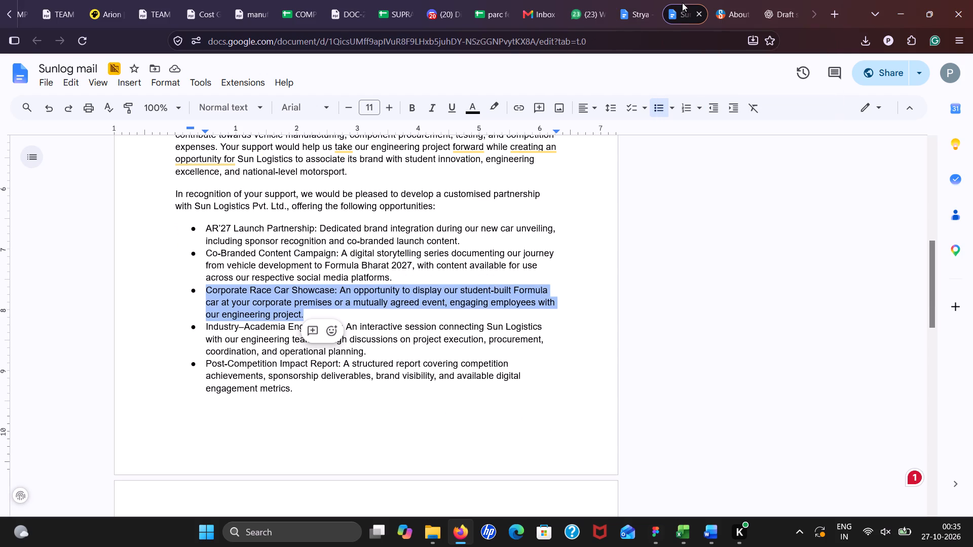
pyautogui.click(544, 378)
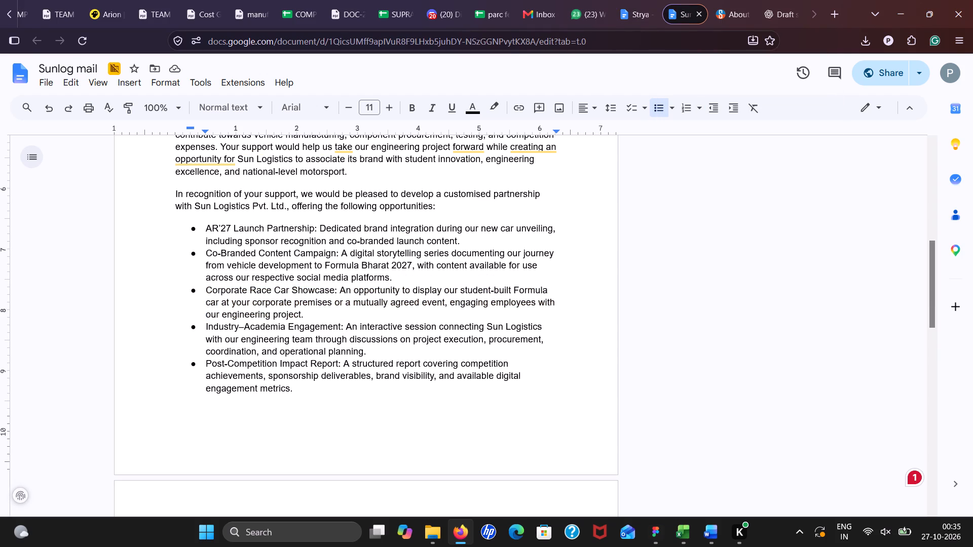
pyautogui.click(636, 11)
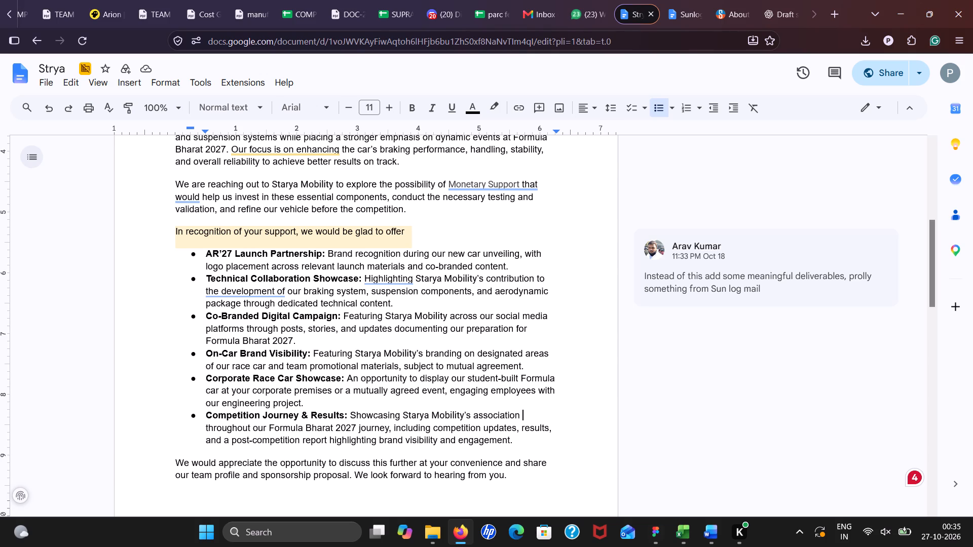
pyautogui.scroll(-2, 548, 360)
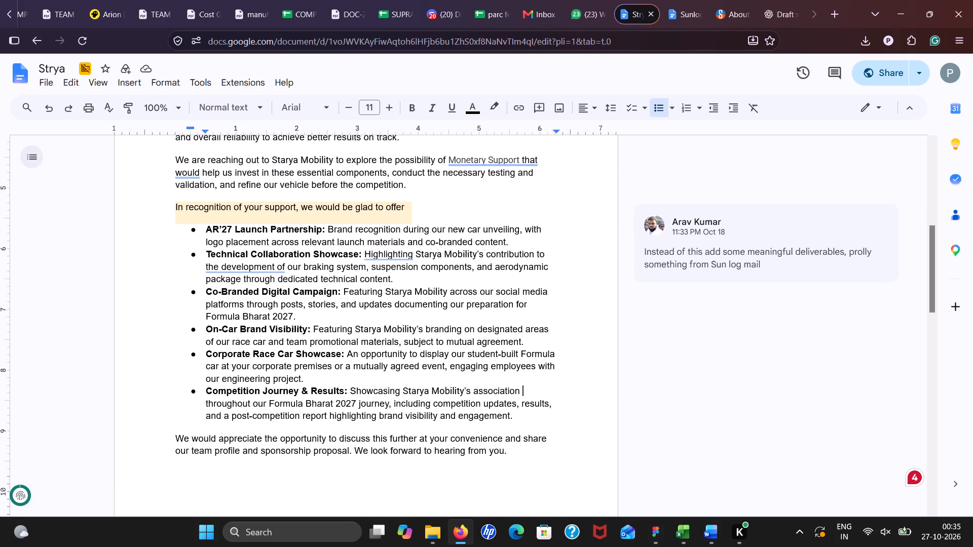
pyautogui.scroll(-1, 548, 360)
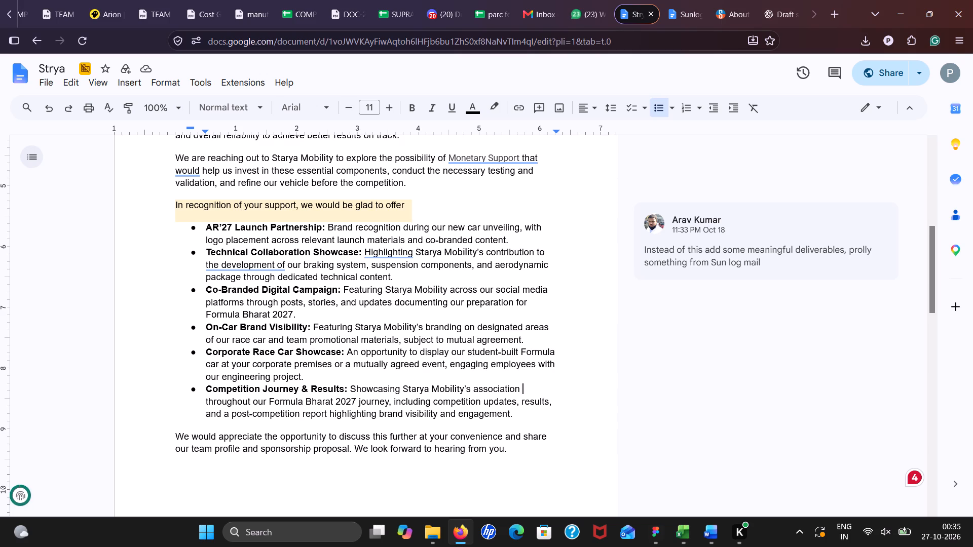
pyautogui.scroll(-2, 525, 448)
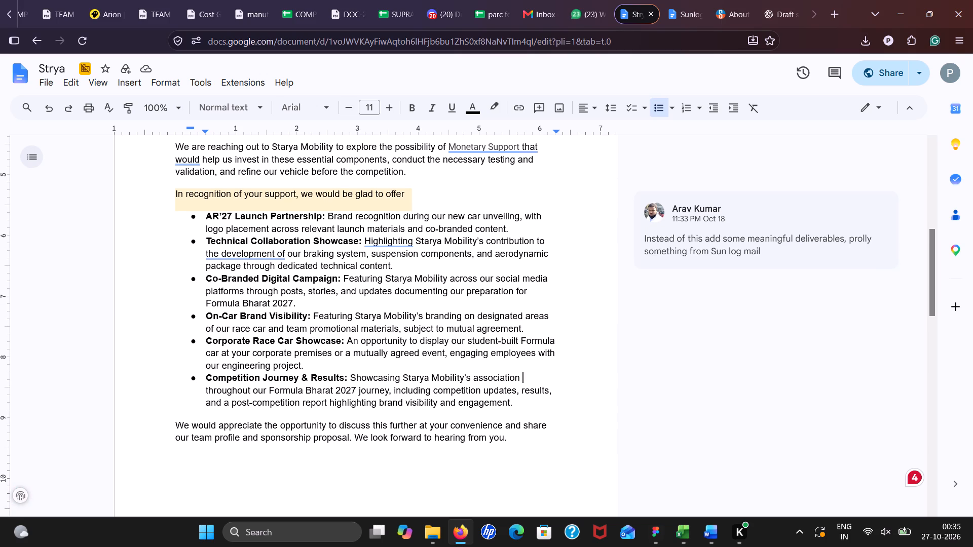
pyautogui.click(694, 0)
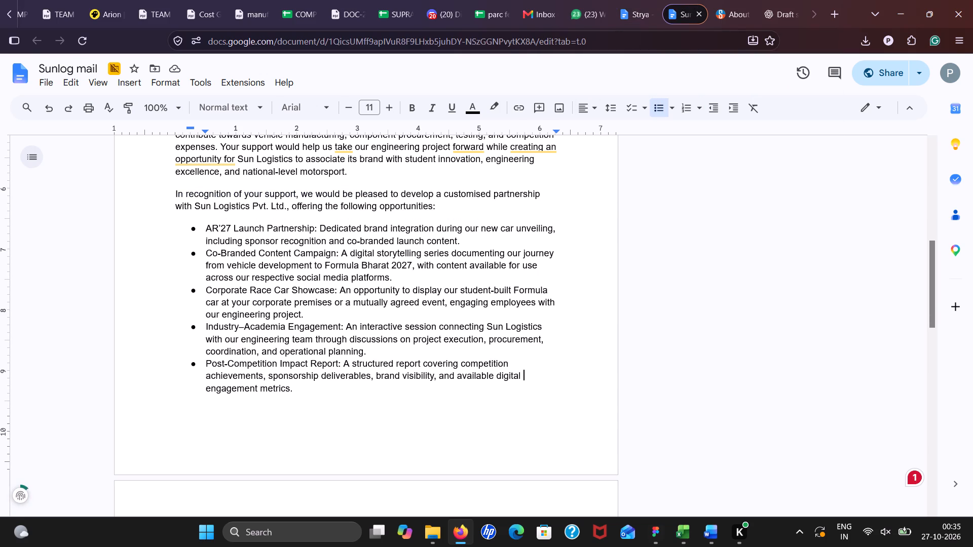
pyautogui.click(642, 1)
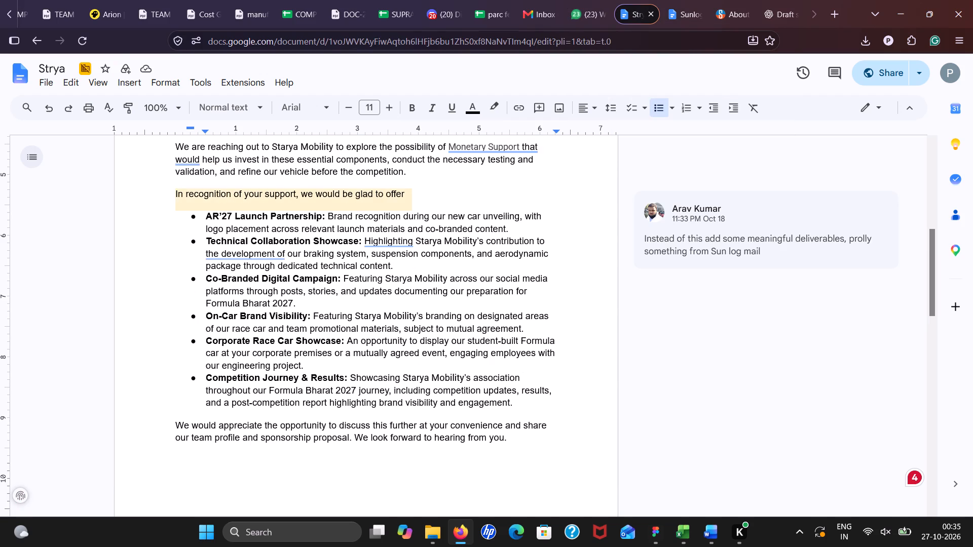
# Resolve the reviewer's comment about adding meaningful deliverables on the line "In recognition of your support, we would be glad to offer".
pyautogui.click(419, 189)
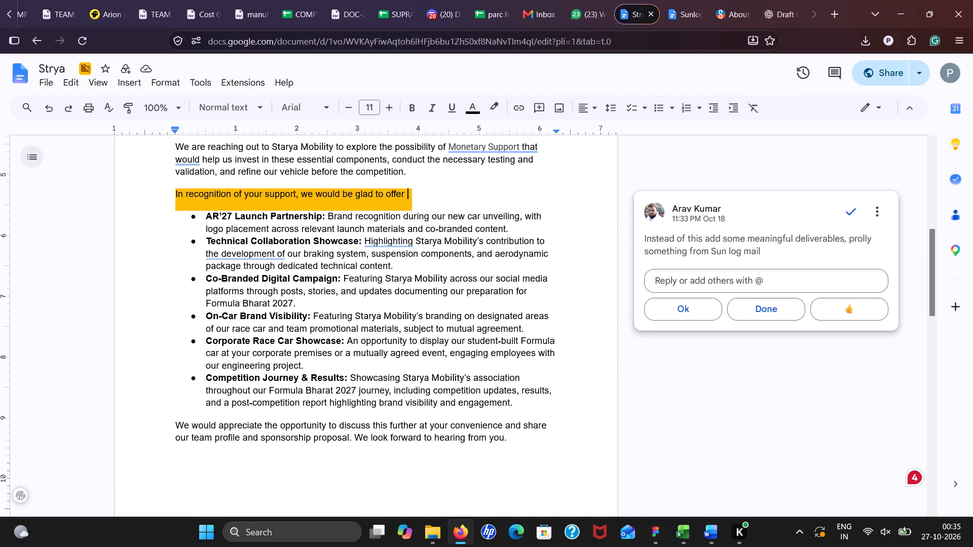
pyautogui.click(849, 211)
# Correct "vehicleFor" to "vehicle for" in the Formula Bharat 2027 paragraph of the Strya letter.
pyautogui.scroll(-4, 753, 299)
pyautogui.scroll(9, 753, 299)
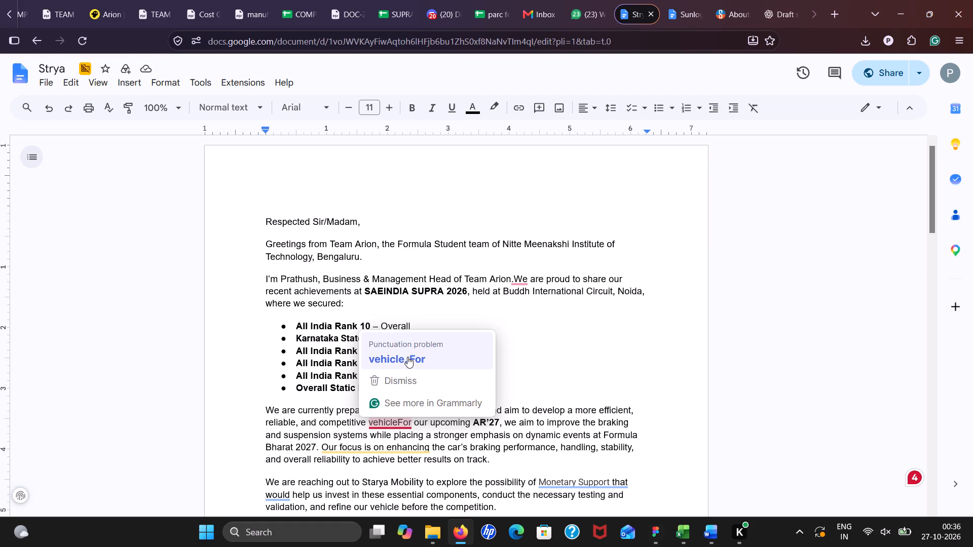
pyautogui.click(396, 424)
pyautogui.press('Right')
pyautogui.press('BackSpace')
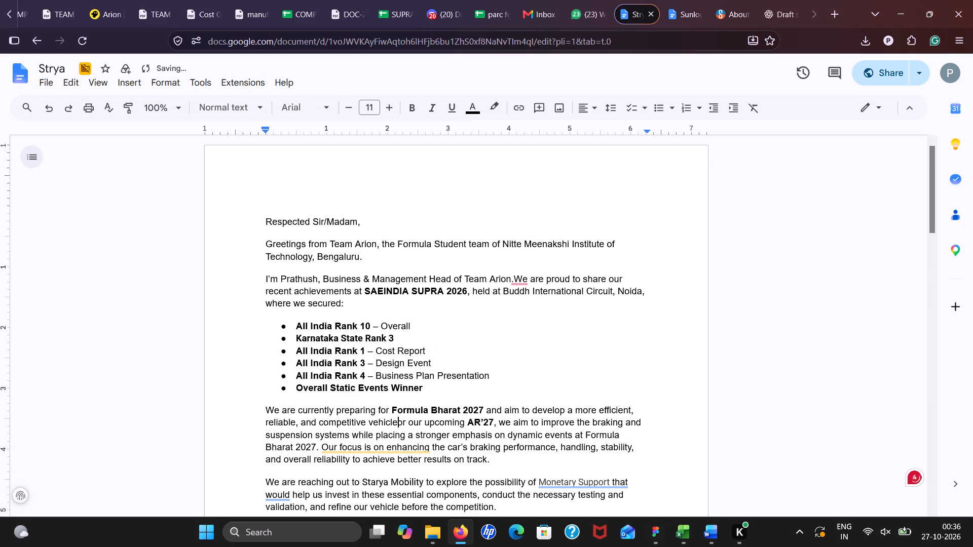
pyautogui.press('space')
pyautogui.press('f')
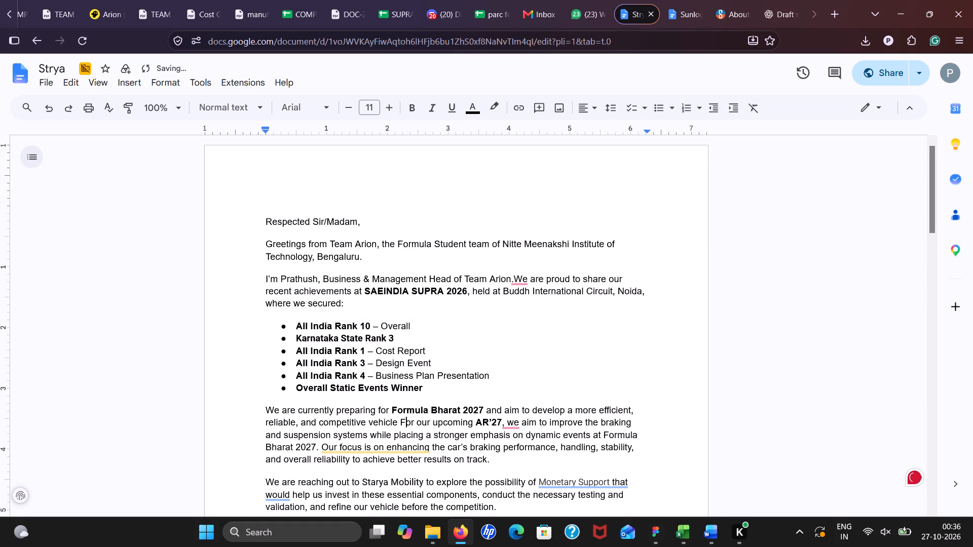
pyautogui.press('BackSpace')
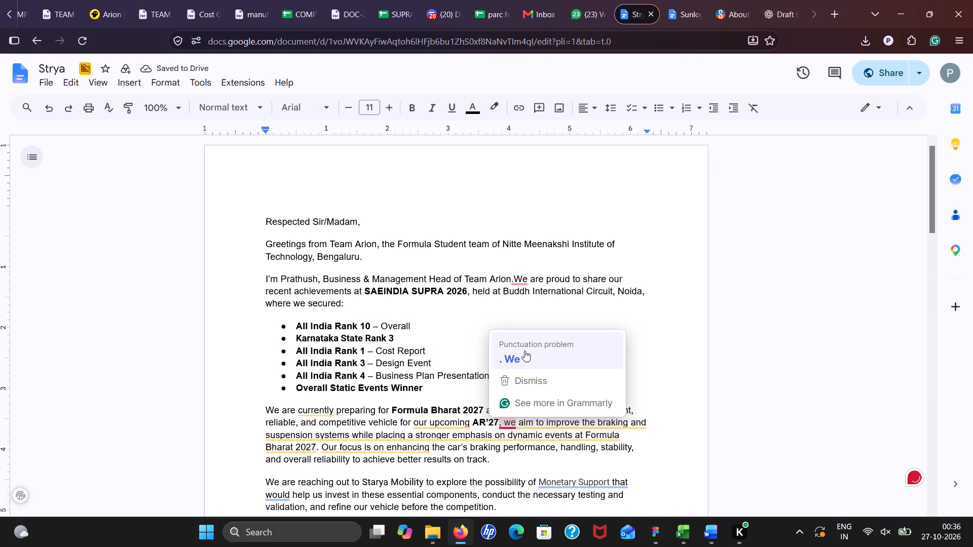
# Apply the suggested punctuation fix after "AR'27" in the Formula Bharat 2027 paragraph, replacing ", we" with ". We".
pyautogui.click(525, 350)
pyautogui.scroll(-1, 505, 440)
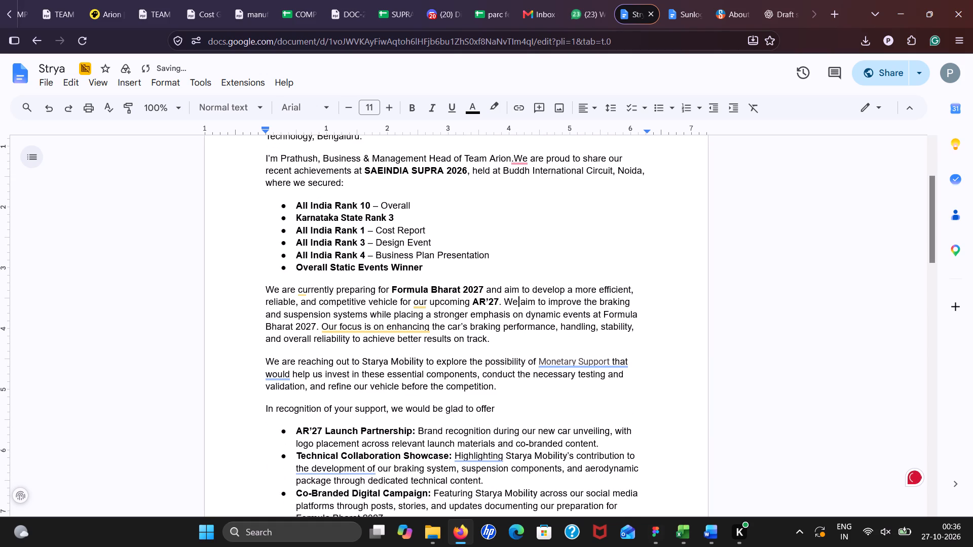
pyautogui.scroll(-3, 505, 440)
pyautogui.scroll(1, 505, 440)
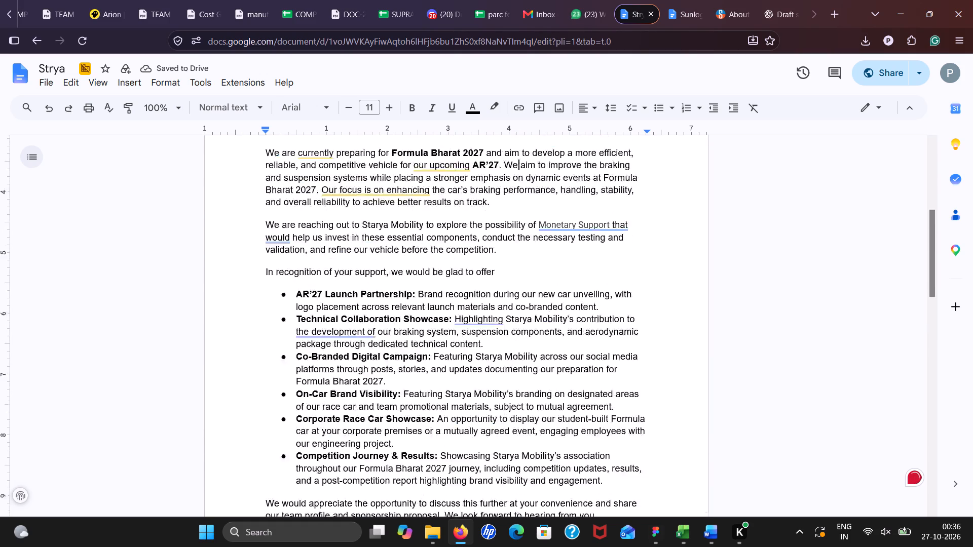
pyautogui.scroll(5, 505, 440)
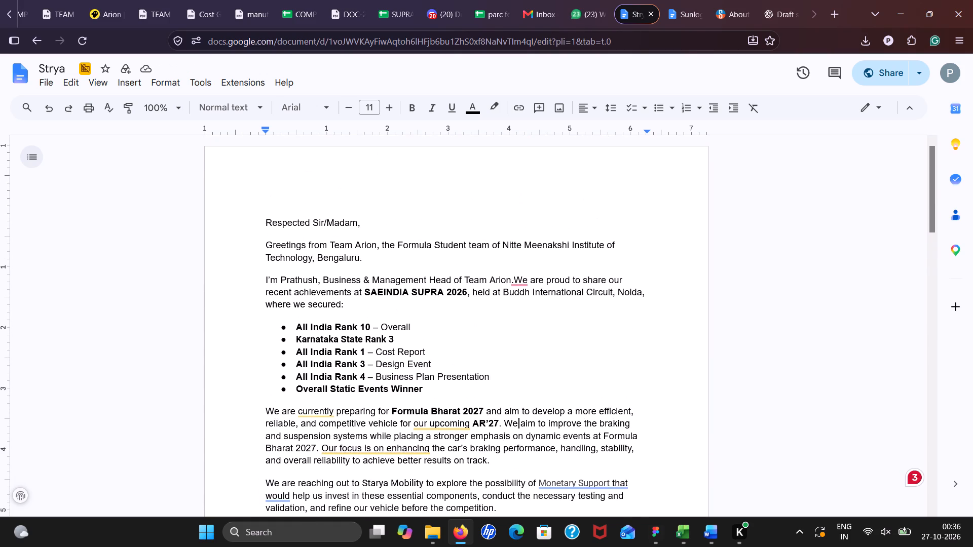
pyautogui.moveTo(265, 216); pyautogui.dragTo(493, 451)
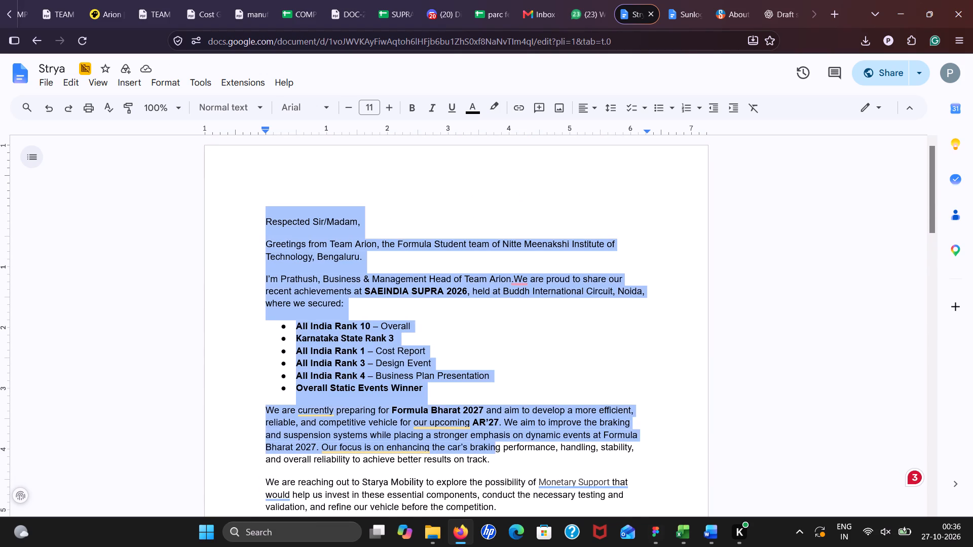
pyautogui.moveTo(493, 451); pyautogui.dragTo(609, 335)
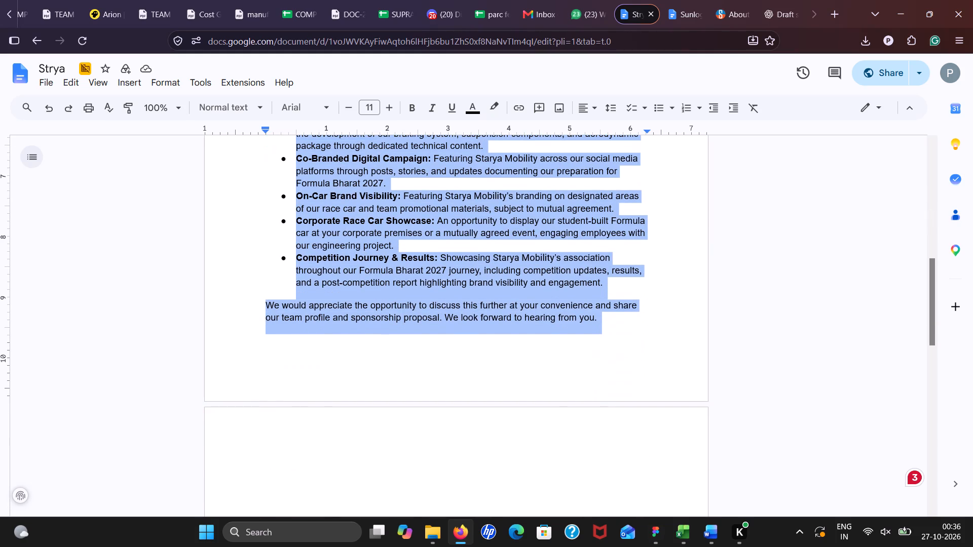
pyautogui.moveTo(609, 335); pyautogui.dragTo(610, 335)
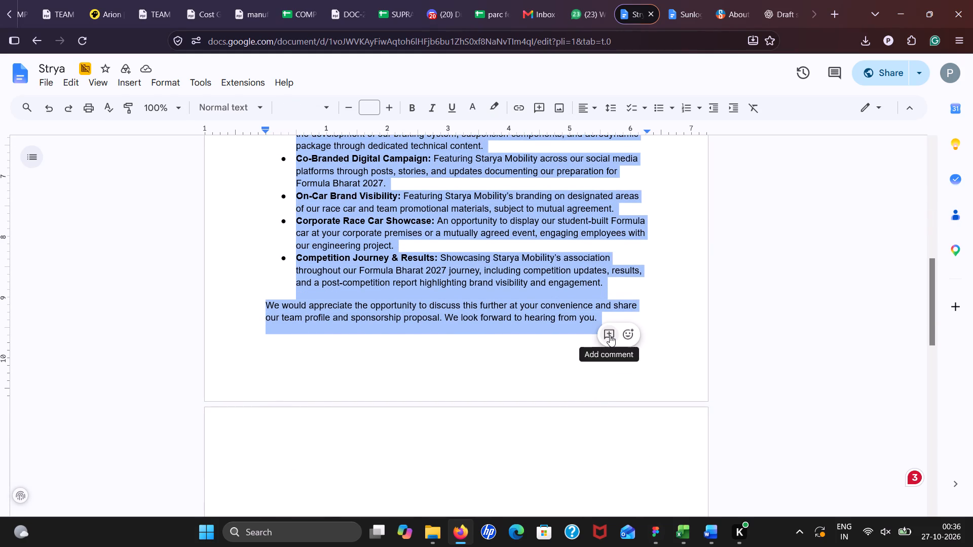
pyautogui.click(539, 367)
# Copy the entire Strya letter, from "Respected Sir/Madam," to "We look forward to hearing from you.".
pyautogui.scroll(3, 539, 367)
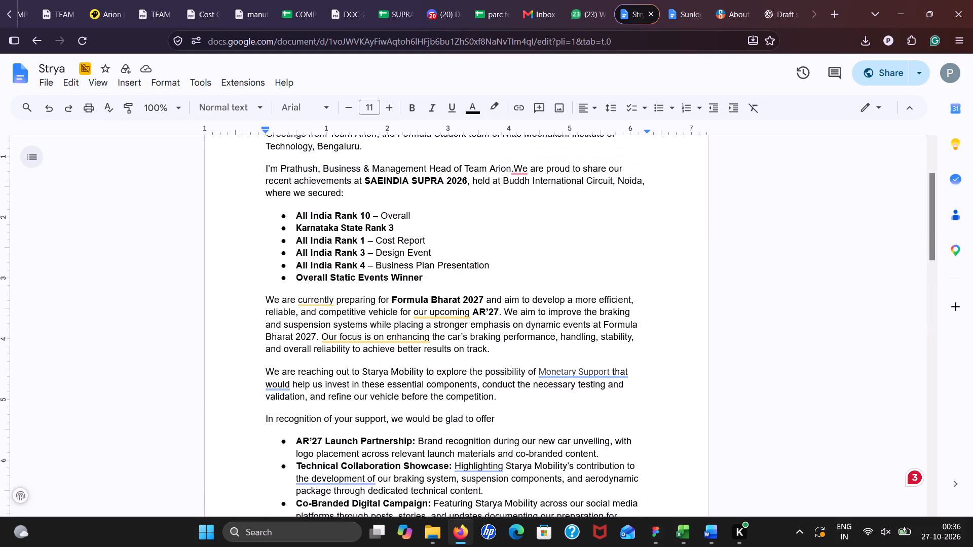
pyautogui.scroll(3, 539, 367)
pyautogui.moveTo(263, 217); pyautogui.dragTo(375, 297)
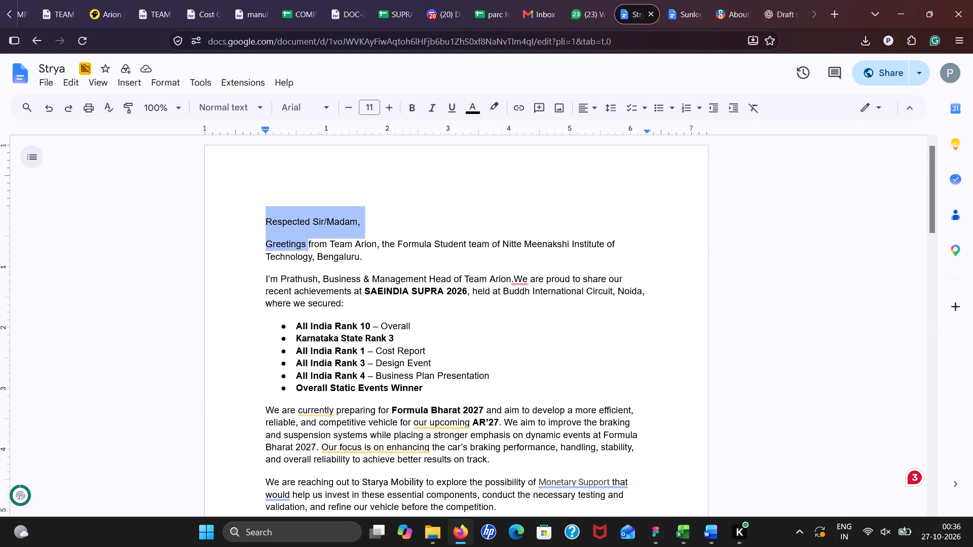
pyautogui.moveTo(375, 297); pyautogui.dragTo(617, 317)
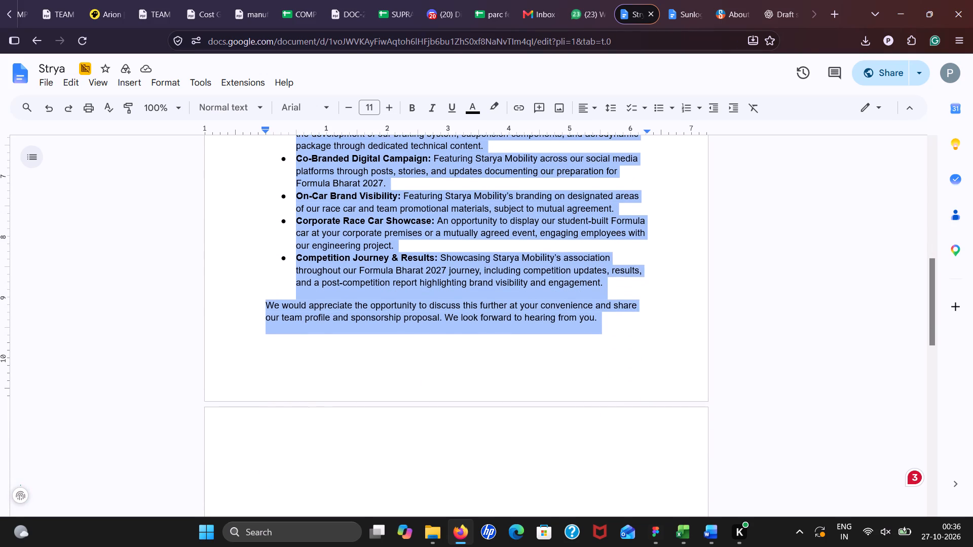
pyautogui.moveTo(617, 317); pyautogui.dragTo(624, 330)
pyautogui.hotkey('ctrl', 'c')
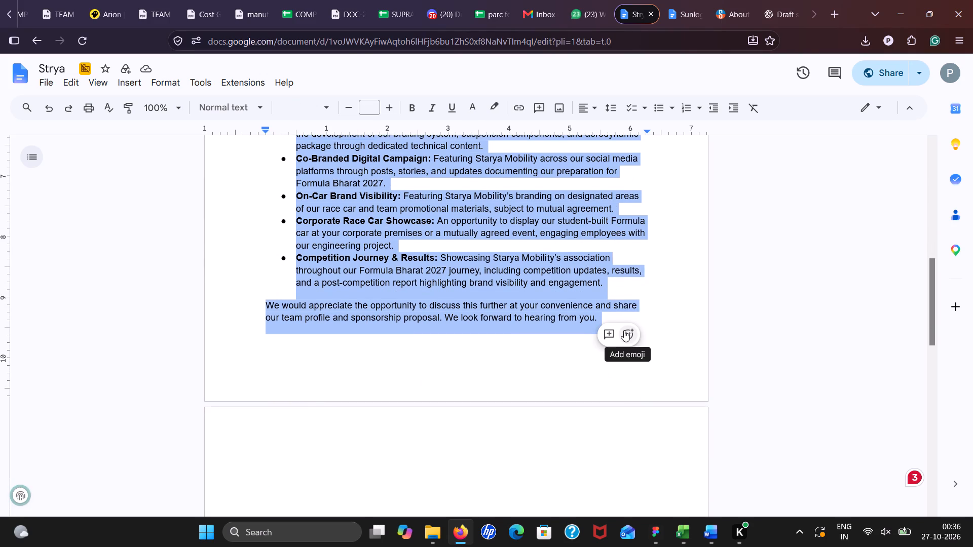
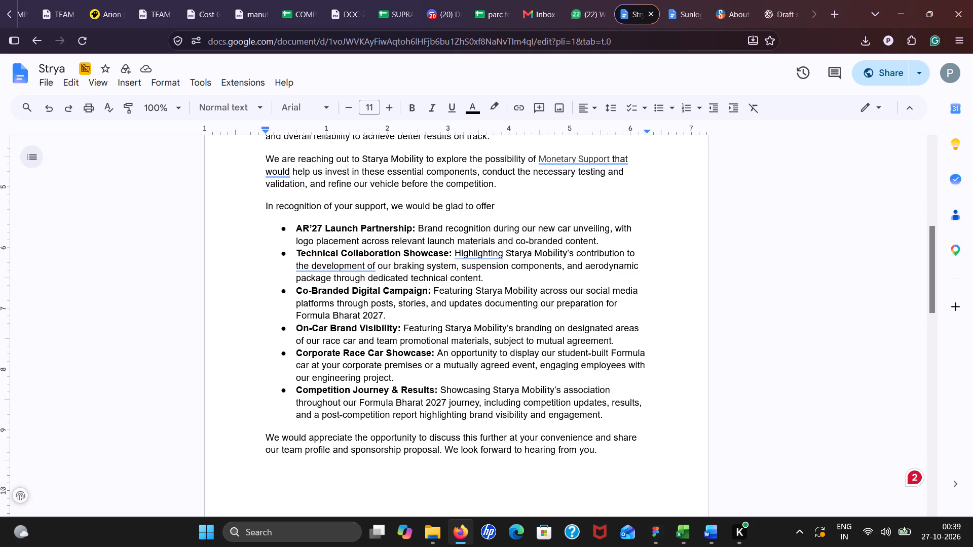
# Copy Sunlog mail's closing paragraphs, from "We have attached our team brochure" through "We look forward to hearing from you.".
pyautogui.click(671, 1)
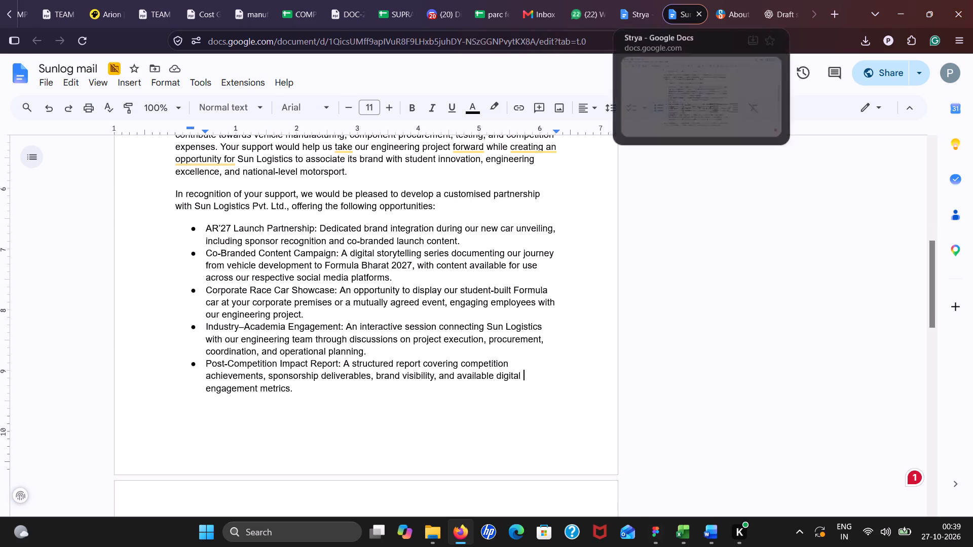
pyautogui.scroll(-3, 506, 256)
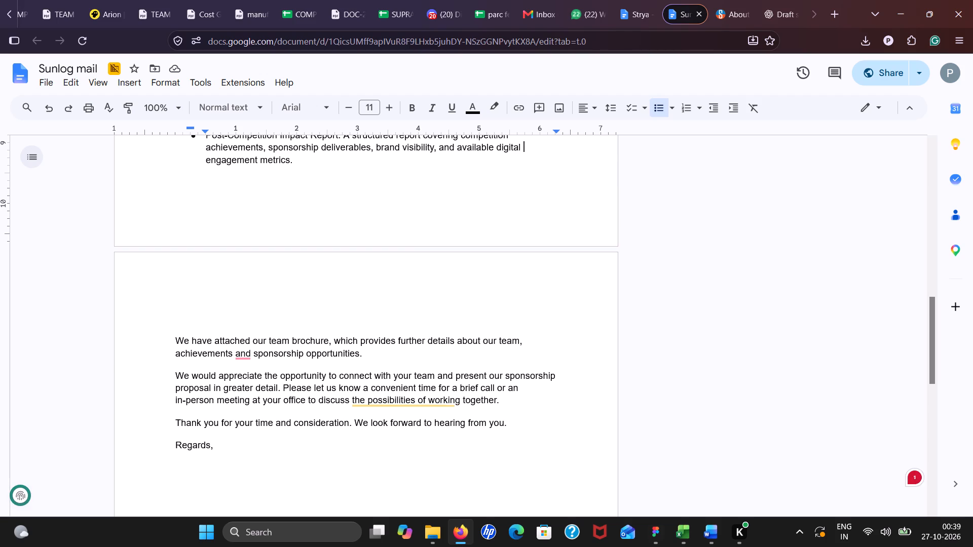
pyautogui.moveTo(511, 407); pyautogui.dragTo(379, 376)
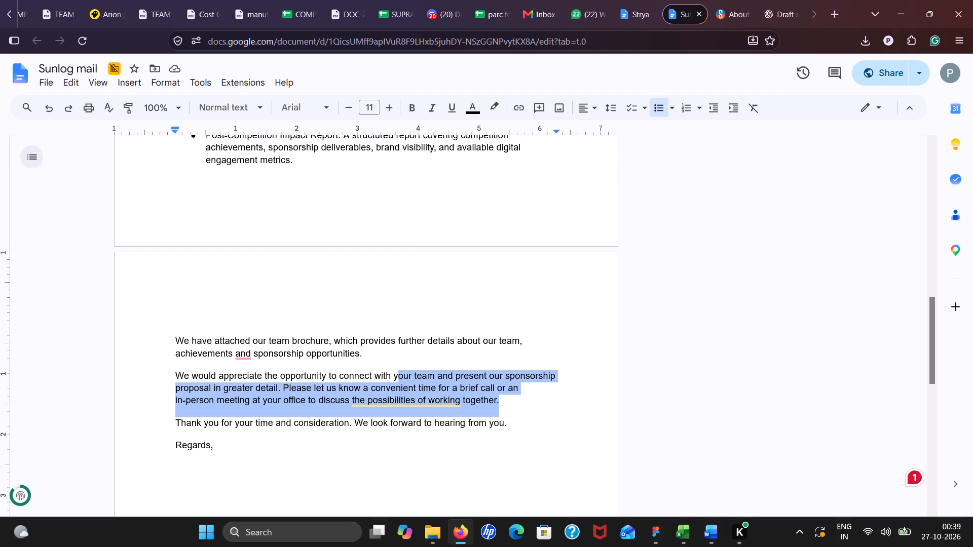
pyautogui.moveTo(379, 376); pyautogui.dragTo(158, 326)
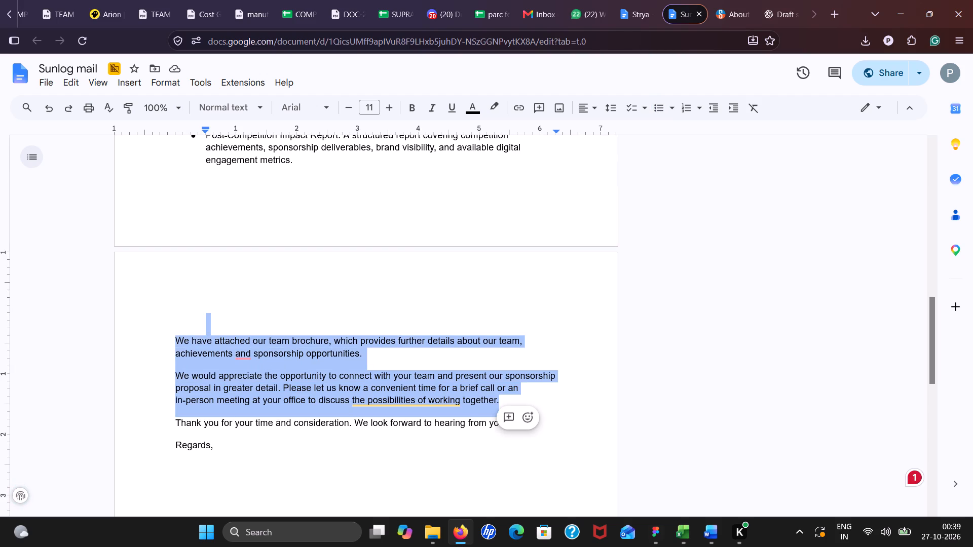
pyautogui.hotkey('ctrl', 'c')
pyautogui.click(319, 493)
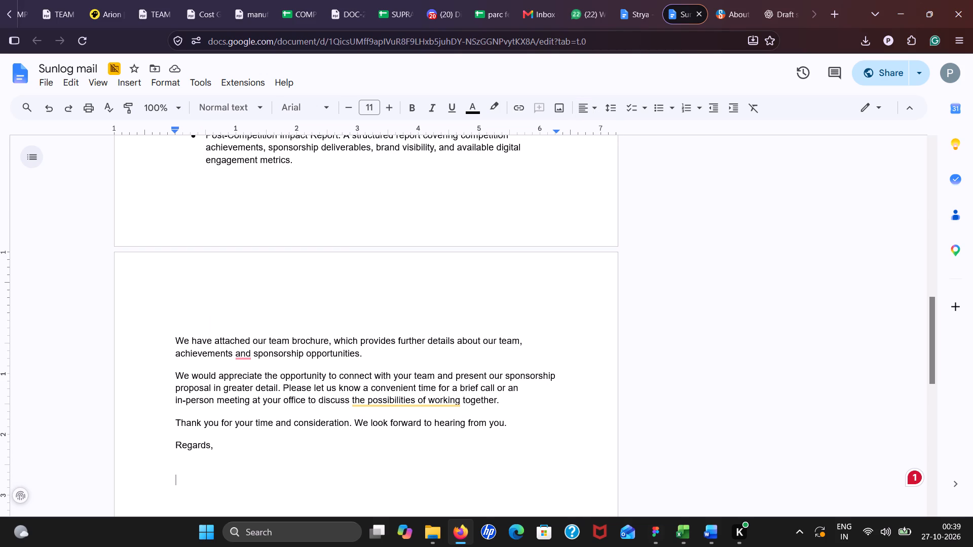
pyautogui.moveTo(514, 434); pyautogui.dragTo(162, 335)
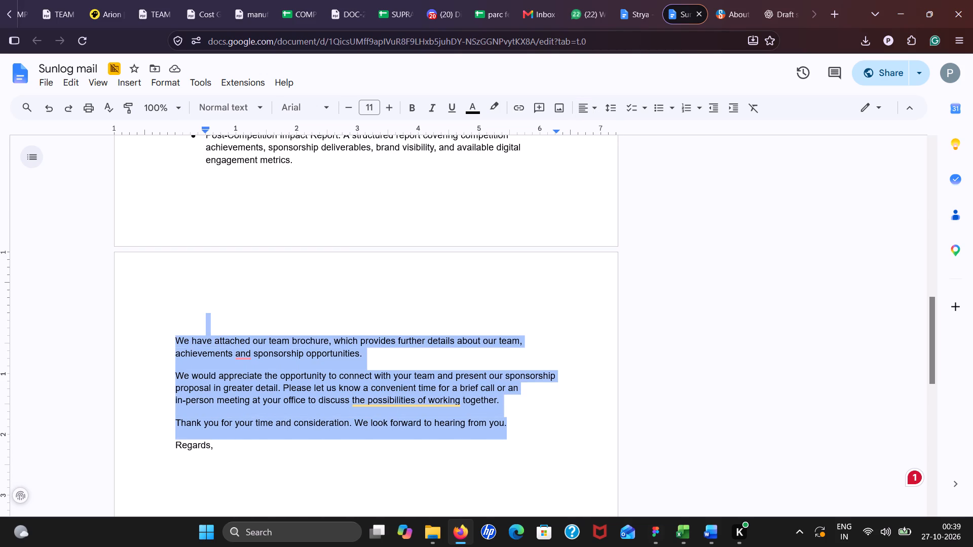
pyautogui.hotkey('ctrl', 'c')
pyautogui.click(405, 292)
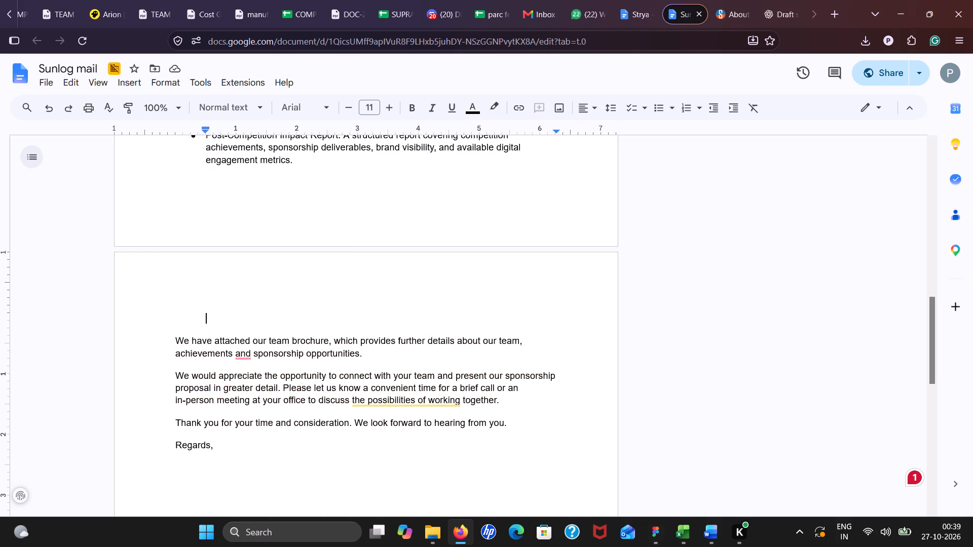
# Paste the copied closing paragraphs into the Strya letter on a new line after its existing closing paragraph.
pyautogui.click(624, 11)
pyautogui.scroll(-1, 410, 477)
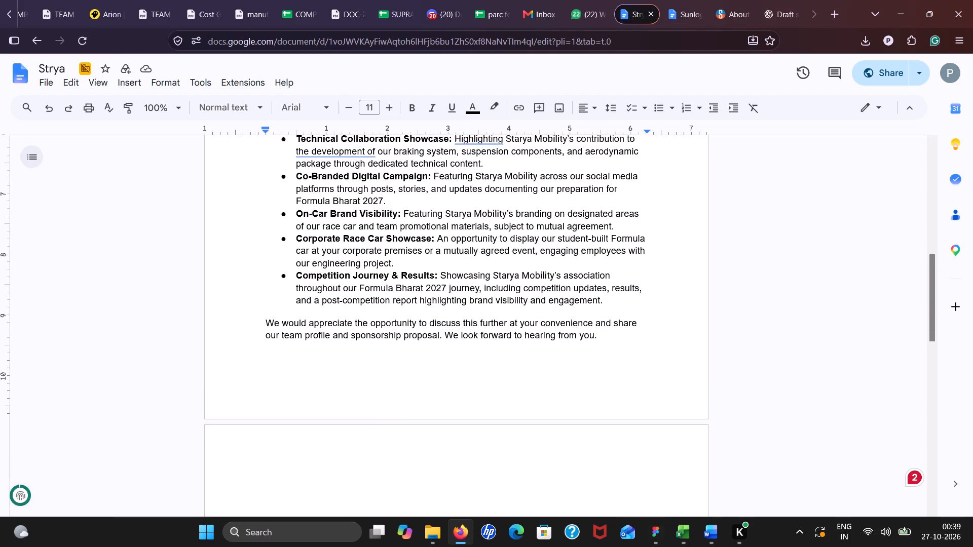
pyautogui.scroll(-1, 410, 477)
pyautogui.click(615, 332)
pyautogui.press('BackSpace')
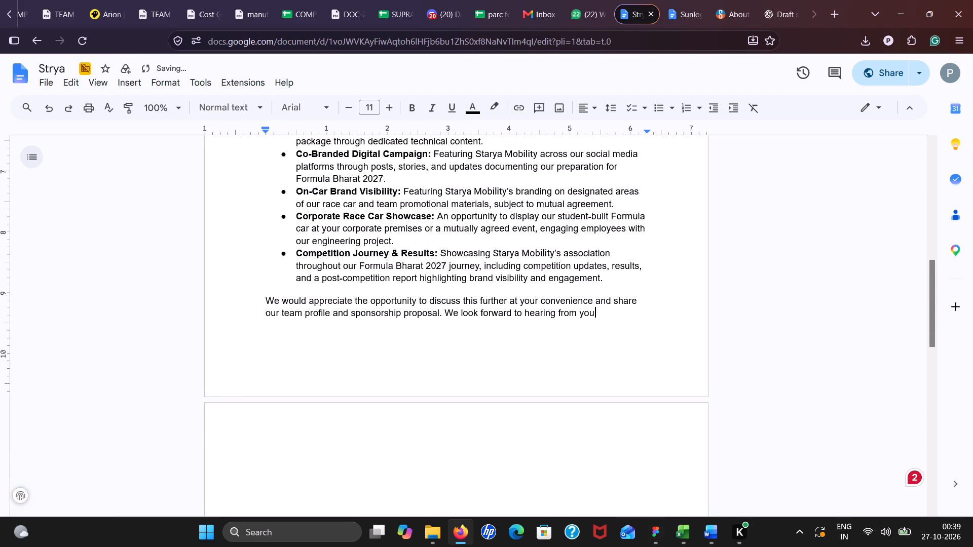
pyautogui.press('.')
pyautogui.press('Return')
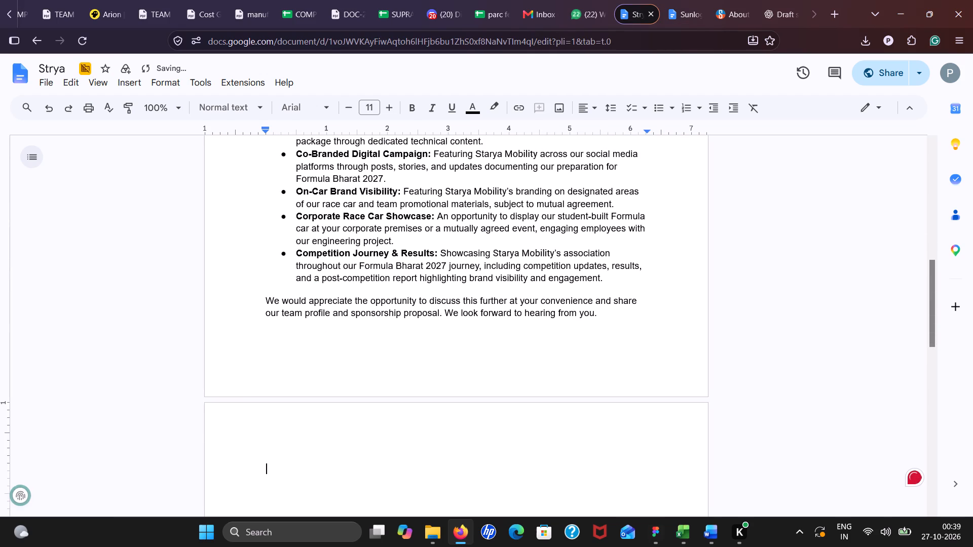
pyautogui.hotkey('ctrl', 'v')
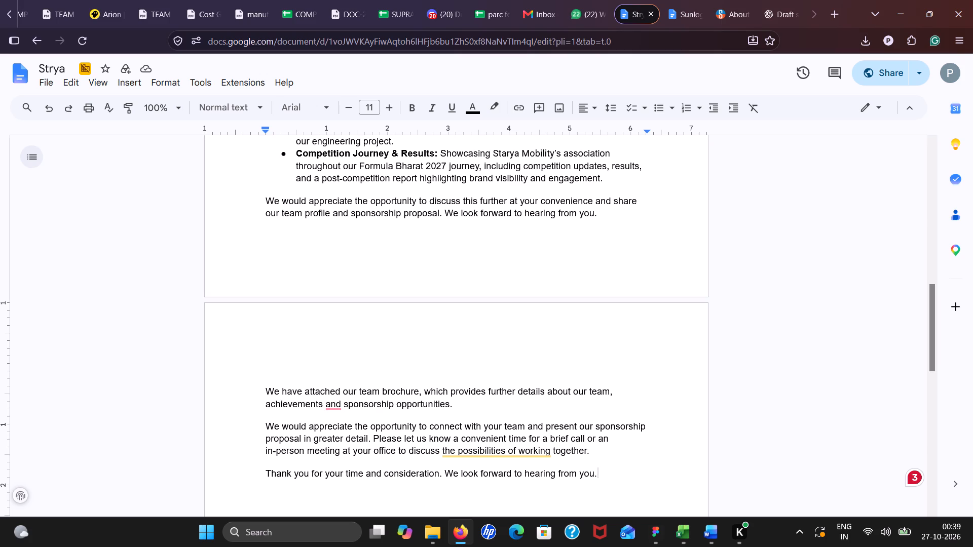
# Move the paragraph "We would appreciate the opportunity to discuss this further" below the team brochure paragraph, closing the empty line left above the brochure text.
pyautogui.moveTo(617, 222); pyautogui.dragTo(221, 200)
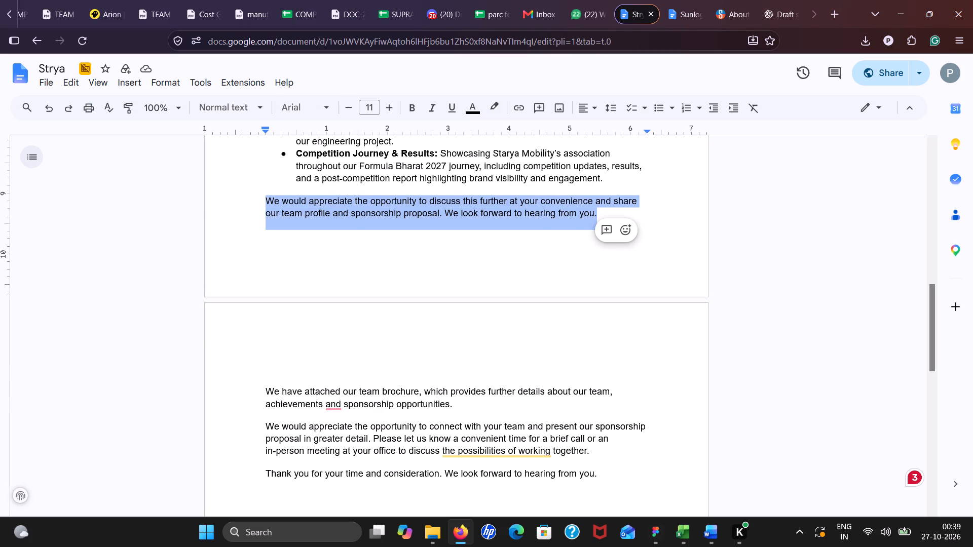
pyautogui.hotkey('ctrl', 'c')
pyautogui.press('BackSpace')
pyautogui.press('BackSpace')
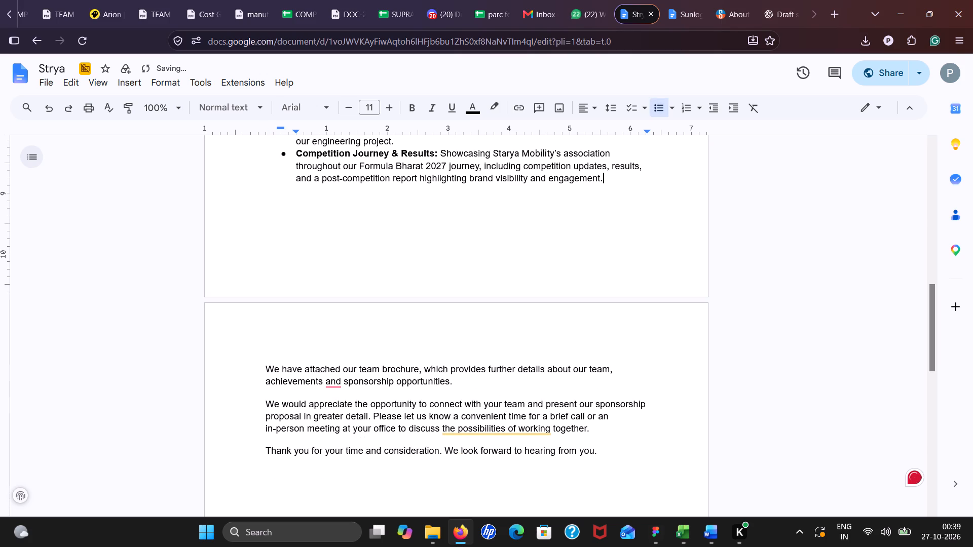
pyautogui.click(260, 369)
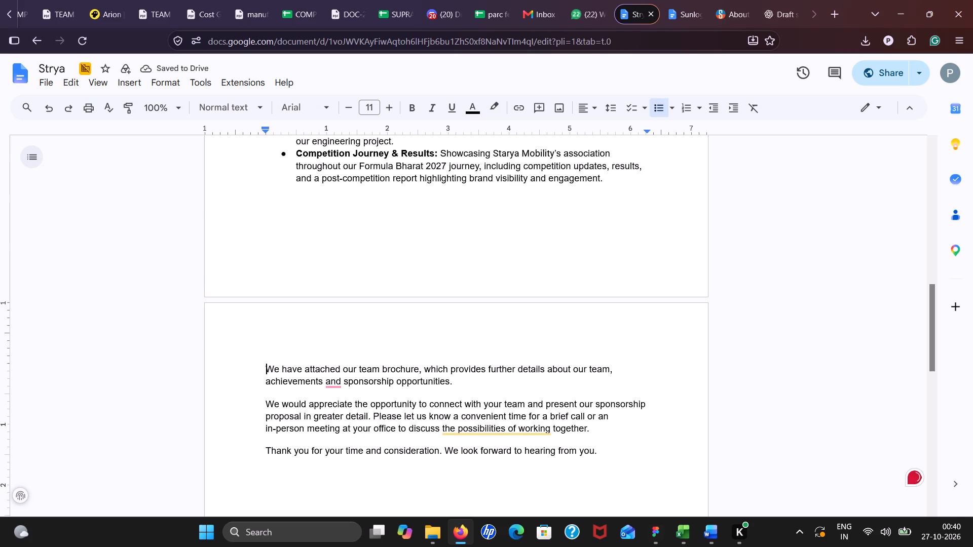
pyautogui.press('BackSpace')
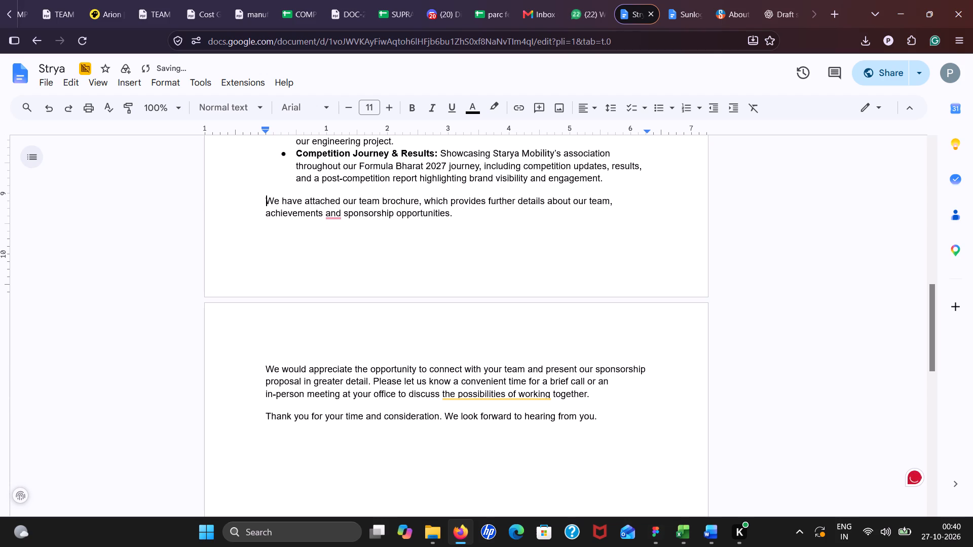
pyautogui.click(259, 365)
pyautogui.hotkey('ctrl', 'v')
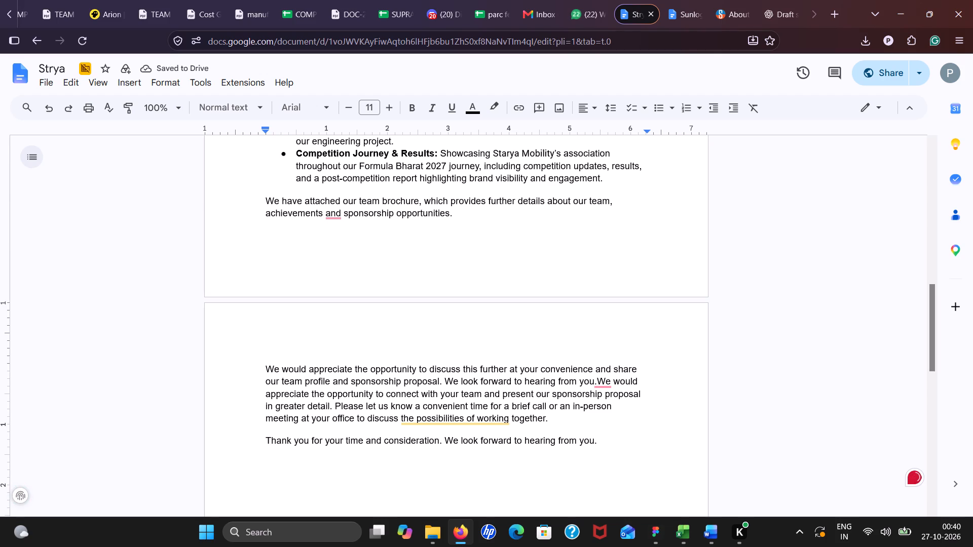
pyautogui.press('Return')
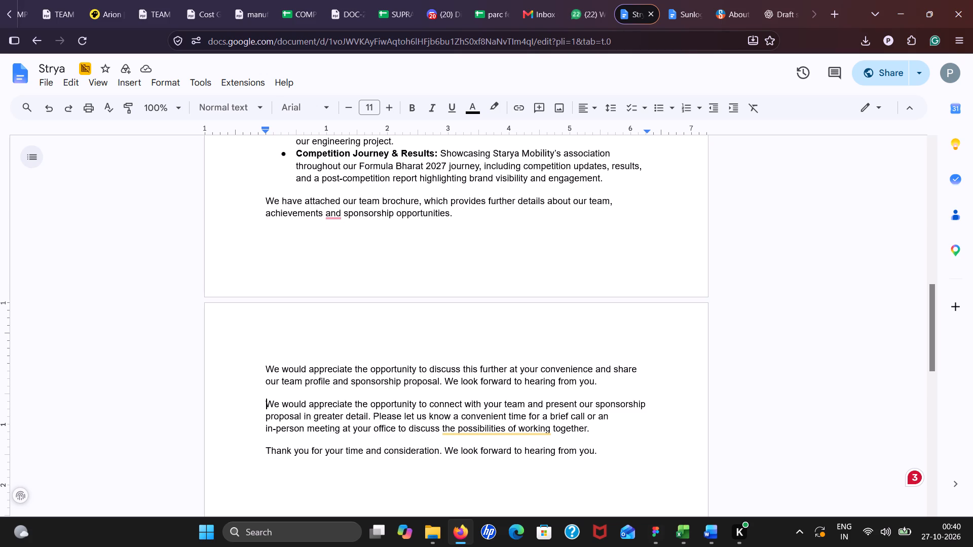
# Delete "We look forward to hearing from you." from the line "Thank you for your time and consideration.".
pyautogui.click(614, 366)
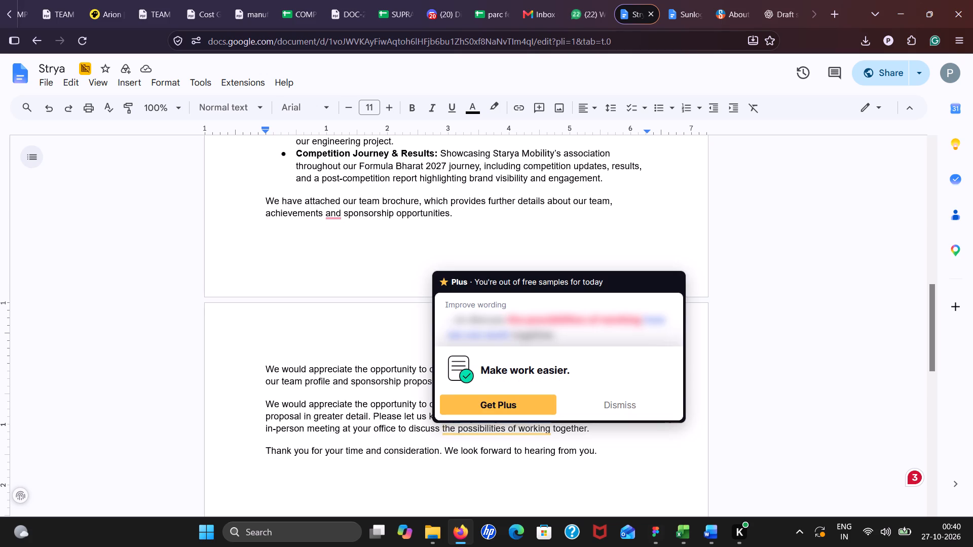
pyautogui.click(614, 458)
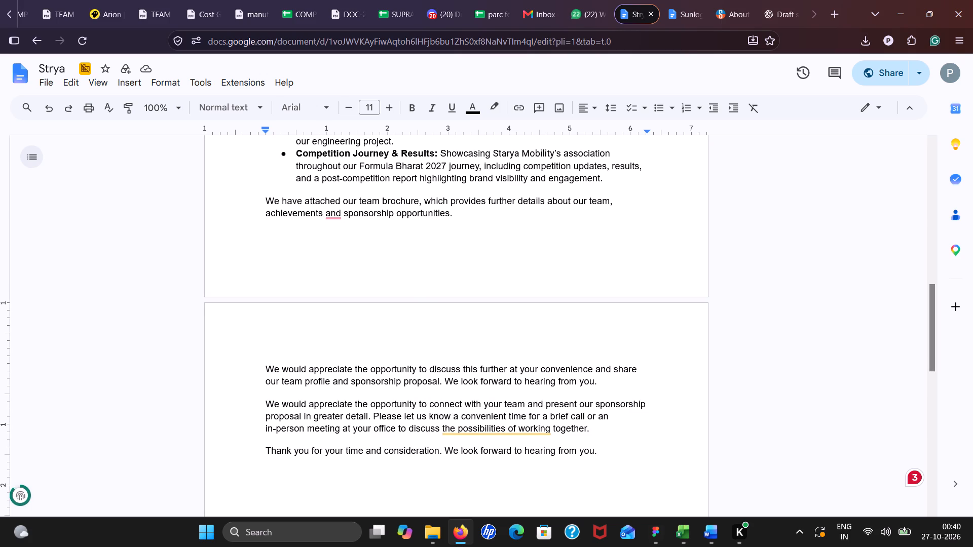
pyautogui.moveTo(614, 458); pyautogui.dragTo(442, 448)
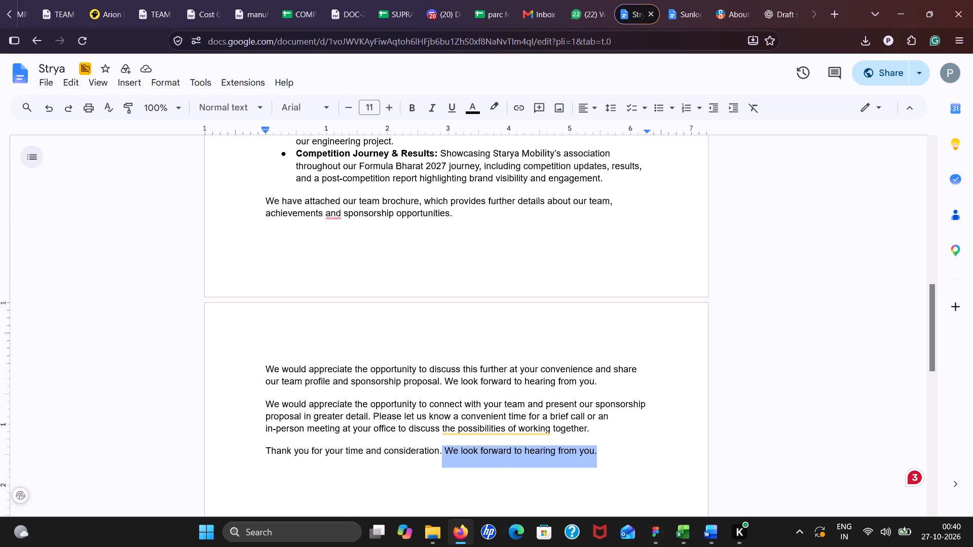
pyautogui.moveTo(442, 448); pyautogui.dragTo(445, 448)
pyautogui.press('BackSpace')
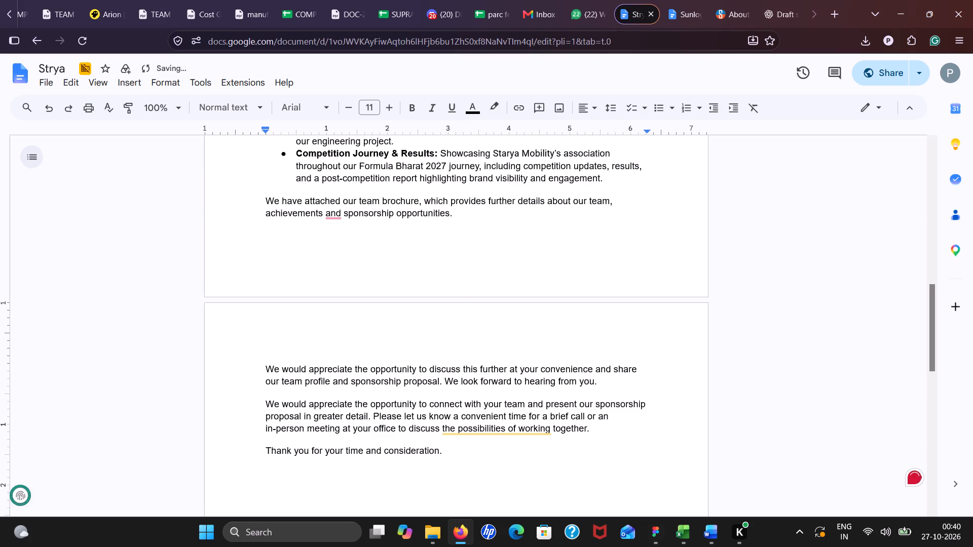
# Select the Strya letter's paragraph beginning "We would appreciate the opportunity to connect with your team".
pyautogui.moveTo(621, 426); pyautogui.dragTo(228, 404)
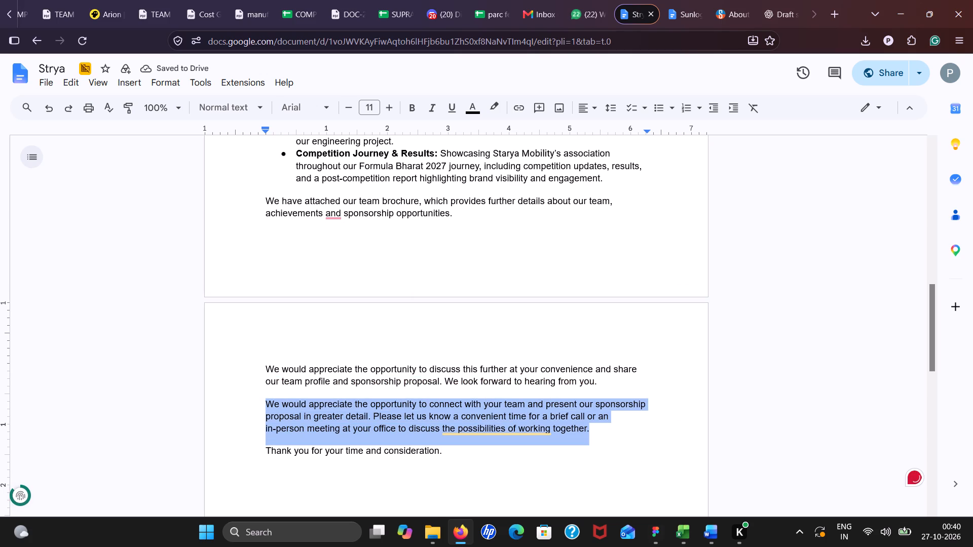
# Delete the paragraph beginning "We would appreciate the opportunity to connect with your team" together with its empty line.
pyautogui.moveTo(228, 404); pyautogui.dragTo(228, 407)
pyautogui.press('BackSpace')
pyautogui.press('BackSpace')
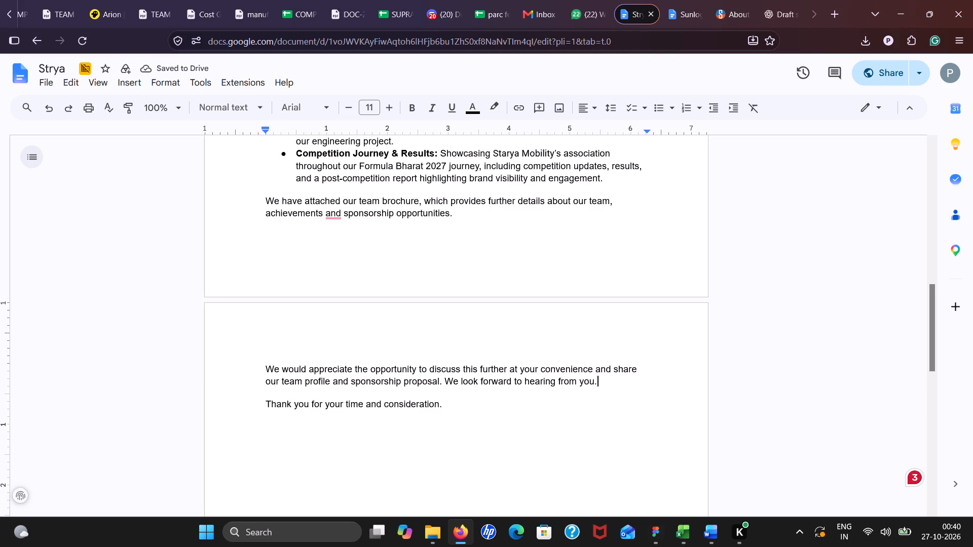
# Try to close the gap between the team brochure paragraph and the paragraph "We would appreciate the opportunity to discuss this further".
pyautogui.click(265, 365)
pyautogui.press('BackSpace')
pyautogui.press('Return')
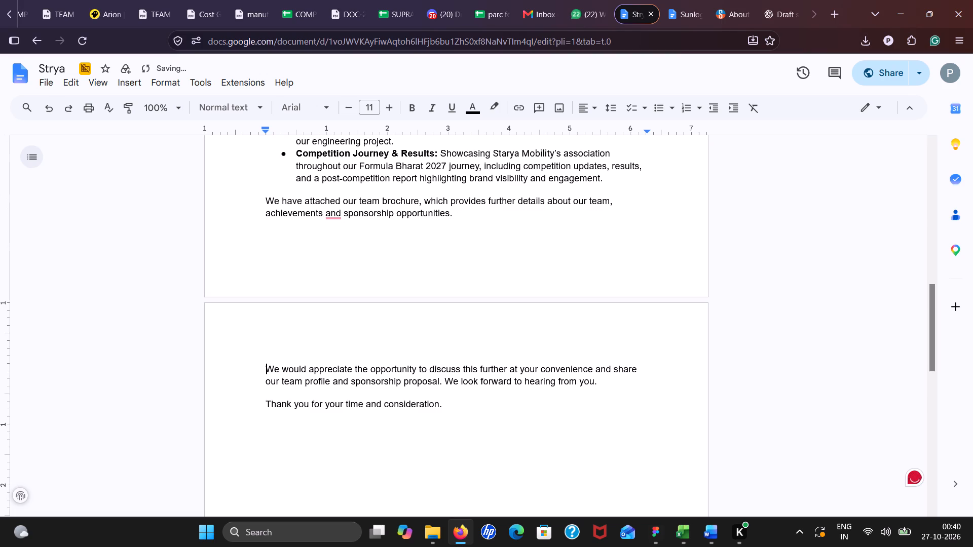
# Copy the whole Strya letter, from "Respected Sir/Madam," through "Thank you for your time and consideration.".
pyautogui.scroll(6, 461, 427)
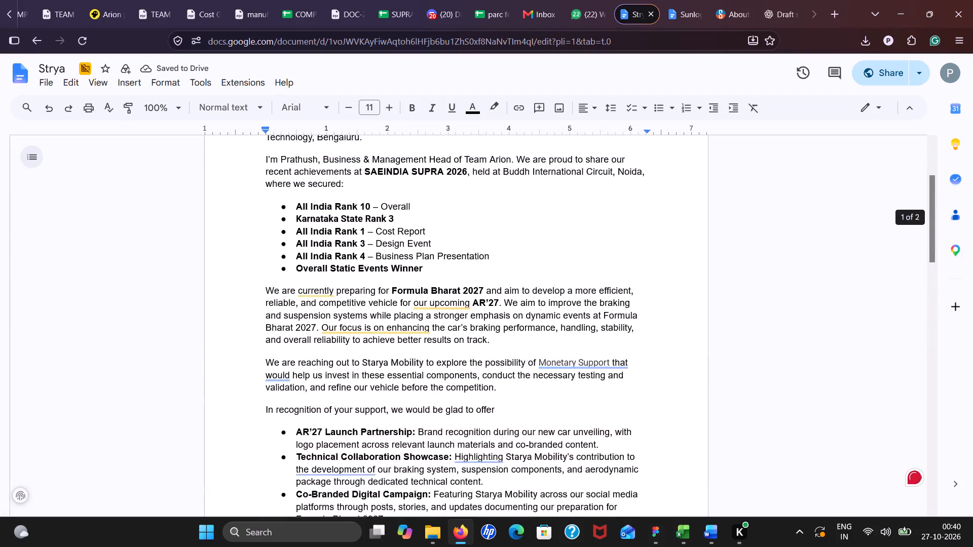
pyautogui.scroll(2, 461, 427)
pyautogui.moveTo(264, 225); pyautogui.dragTo(443, 526)
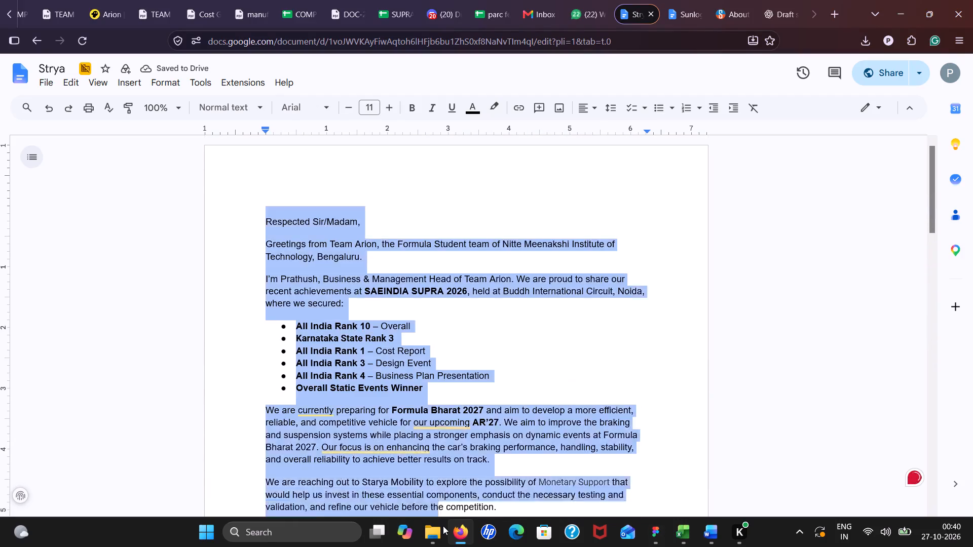
pyautogui.moveTo(443, 526); pyautogui.dragTo(512, 466)
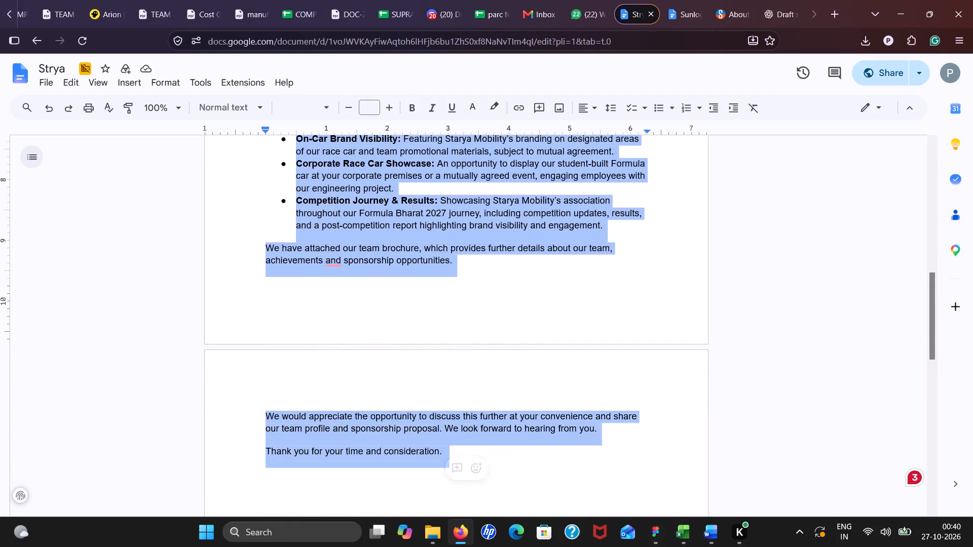
pyautogui.hotkey('ctrl', 'c')
pyautogui.click(554, 478)
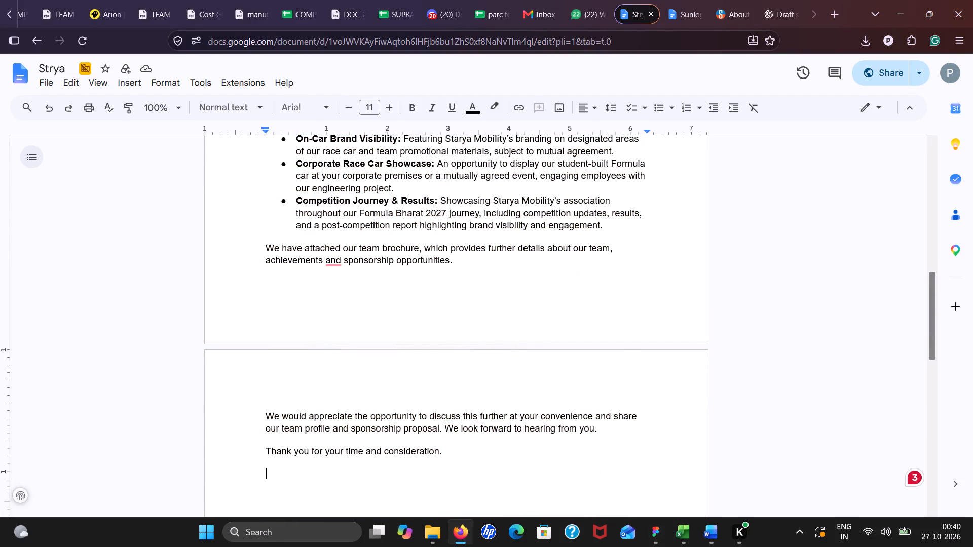
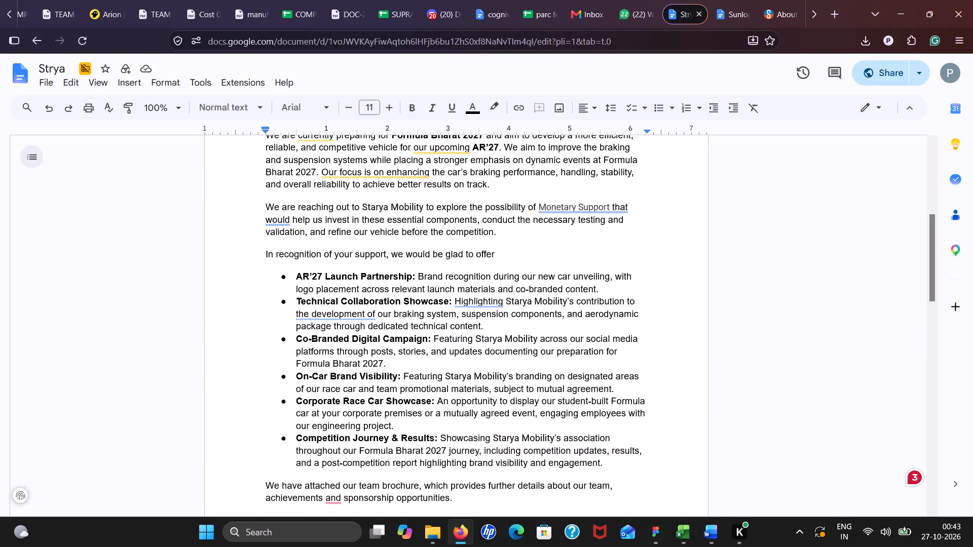
# Shorten the letter's salutation to "Respected Sir," by deleting "/Madam".
pyautogui.scroll(4, 471, 257)
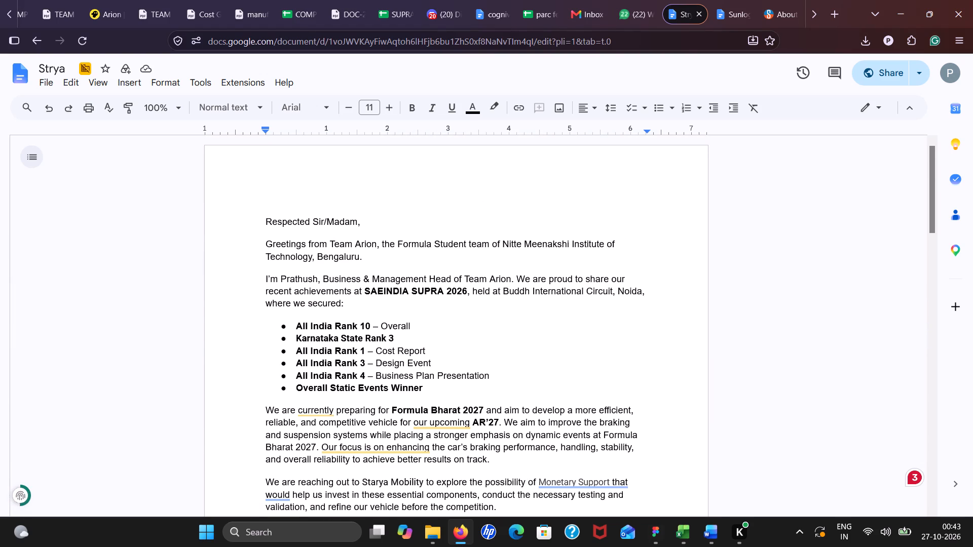
pyautogui.click(356, 221)
pyautogui.press('BackSpace')
pyautogui.press('BackSpace')
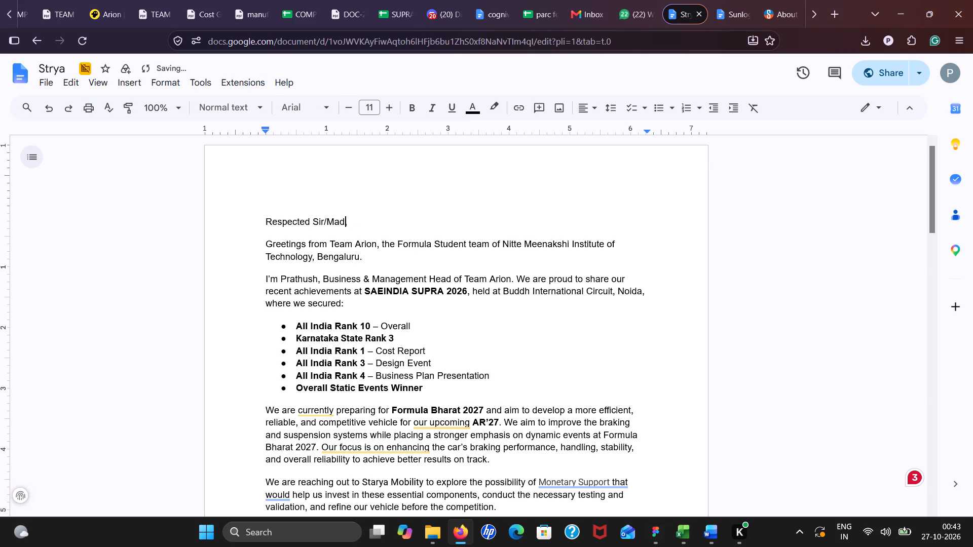
pyautogui.press('BackSpace')
pyautogui.press('BackSpace')
pyautogui.press('BackSpace')
pyautogui.press('BackSpace')
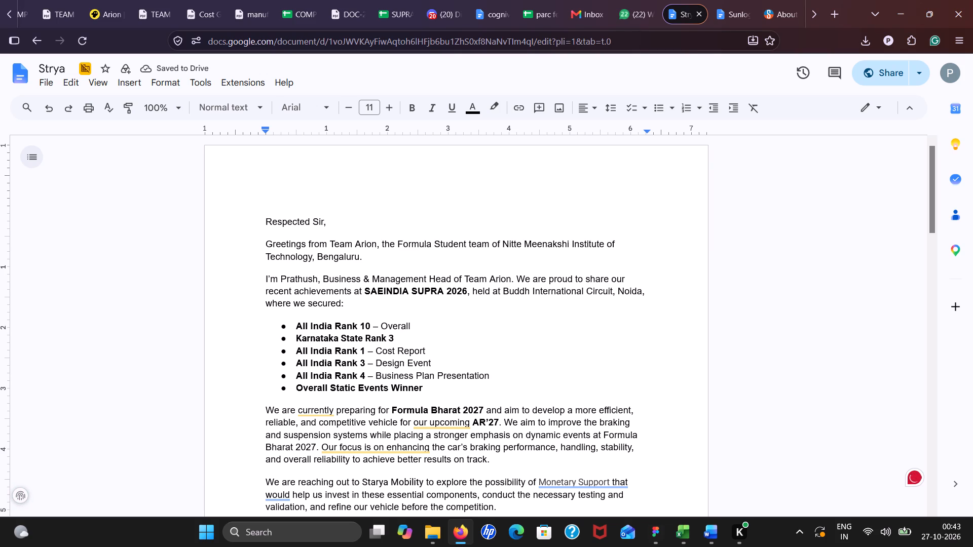
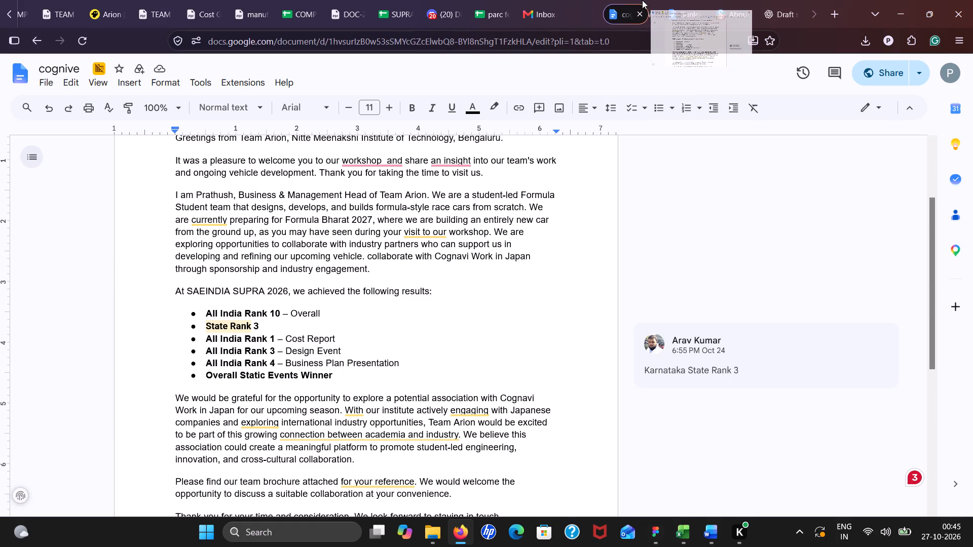
# In the cognive letter, insert "Karnataka" before "State Rank 3" in the list of SAEINDIA SUPRA 2026 results.
pyautogui.moveTo(642, 0); pyautogui.dragTo(646, 0)
pyautogui.scroll(-2, 310, 306)
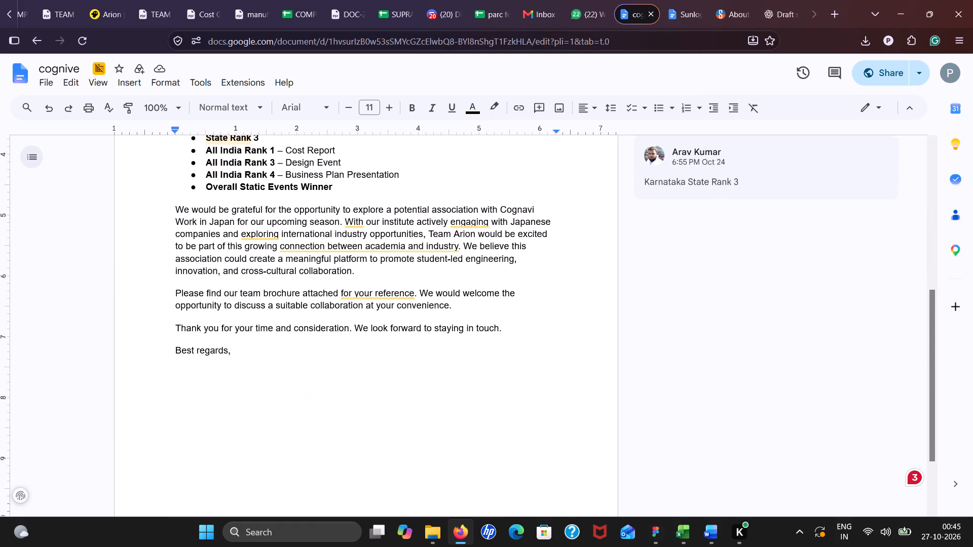
pyautogui.scroll(-2, 310, 306)
pyautogui.scroll(1, 310, 306)
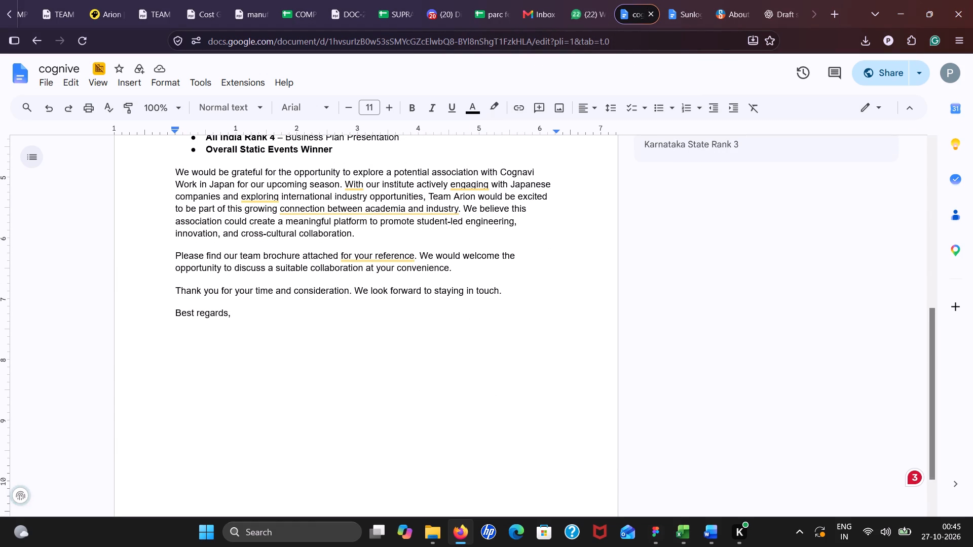
pyautogui.scroll(3, 310, 306)
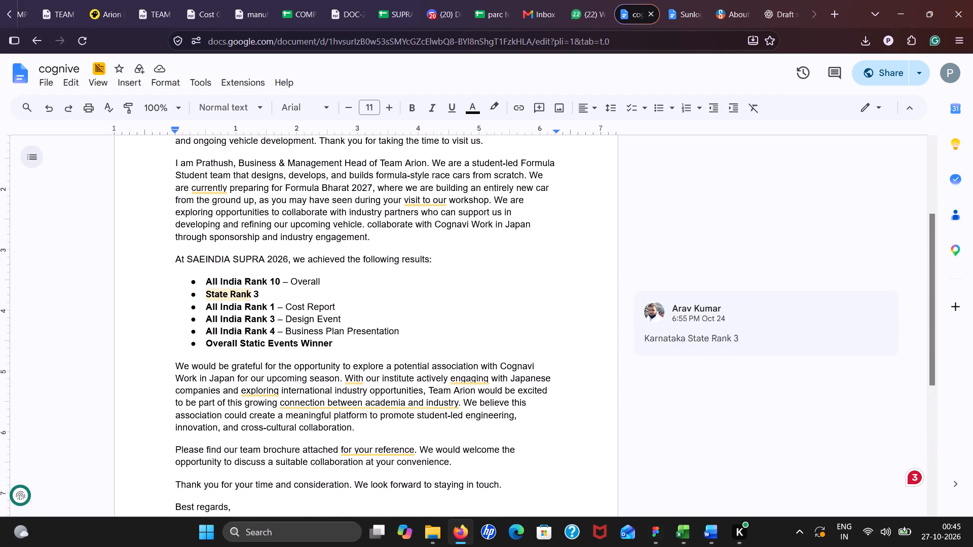
pyautogui.scroll(2, 310, 306)
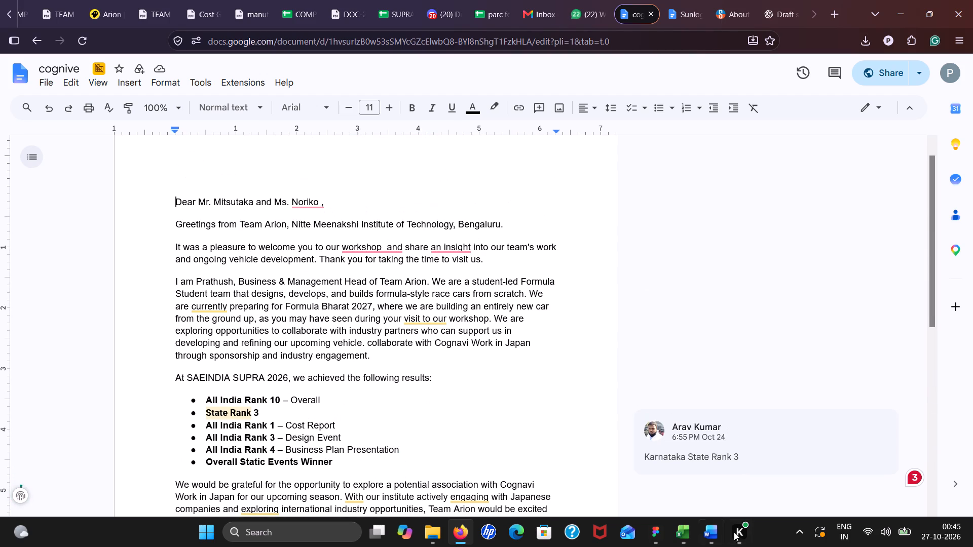
pyautogui.click(207, 411)
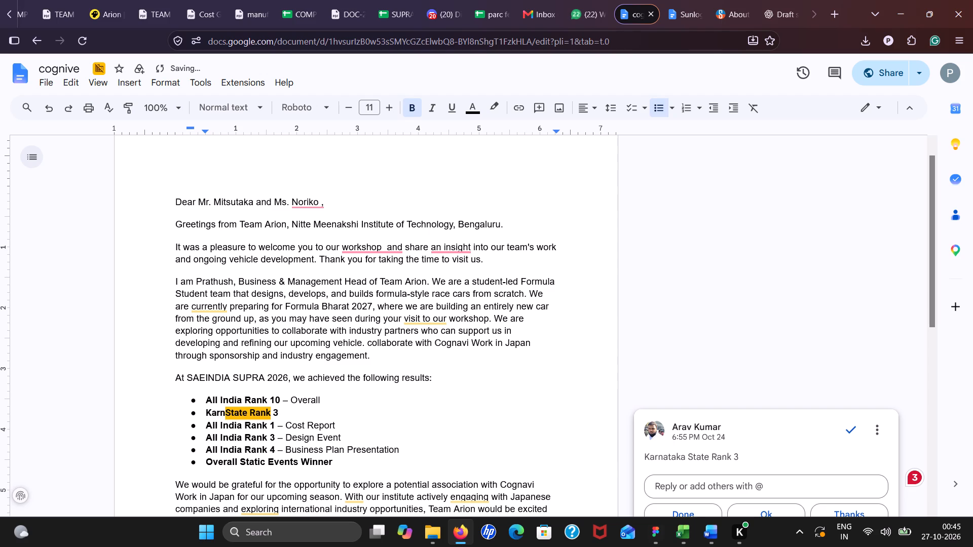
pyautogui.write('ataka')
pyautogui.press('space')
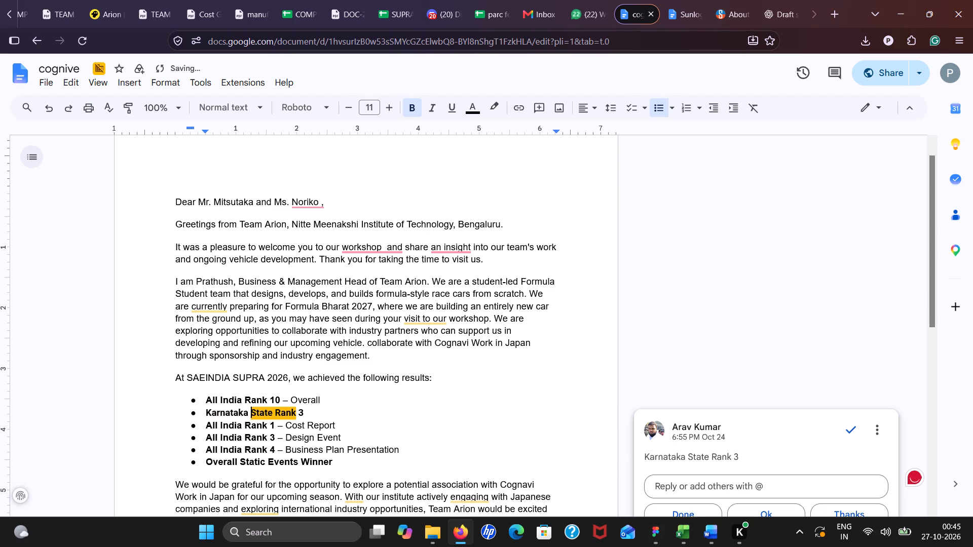
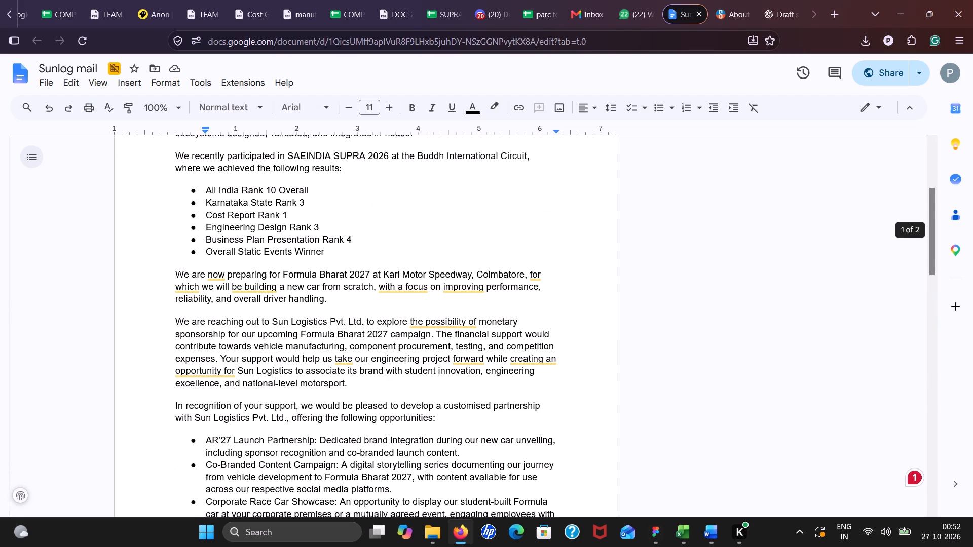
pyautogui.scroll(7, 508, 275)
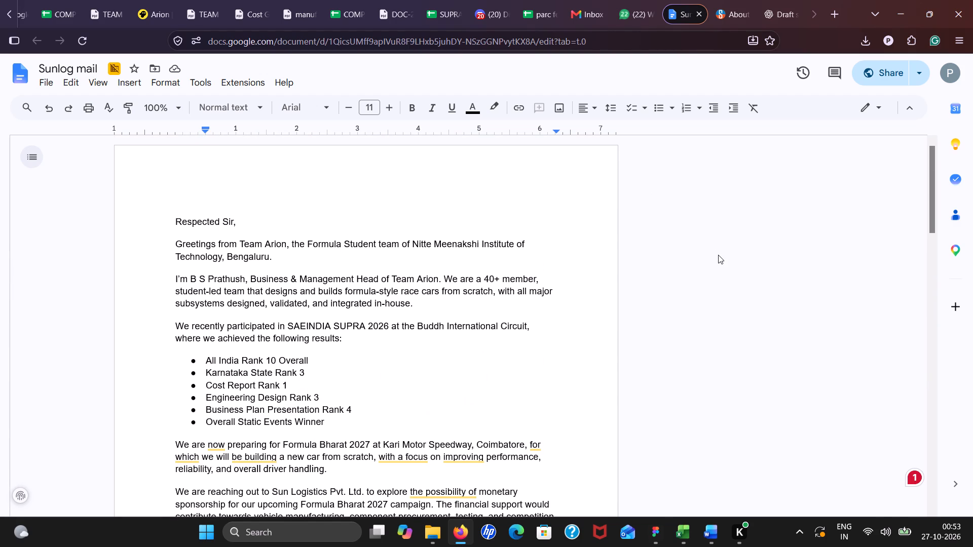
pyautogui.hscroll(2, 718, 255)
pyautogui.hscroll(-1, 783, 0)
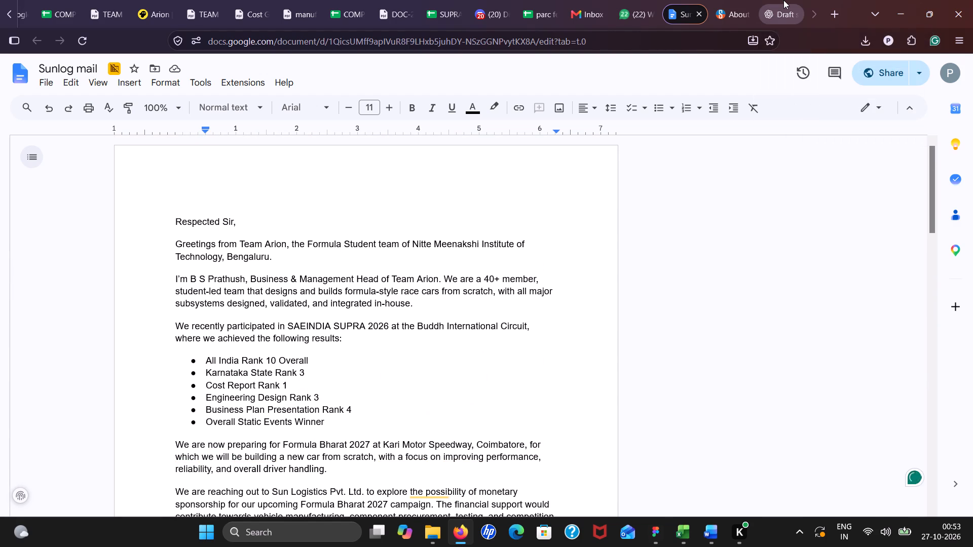
# Create a new blank Google Docs document in a separate browser tab.
pyautogui.click(834, 10)
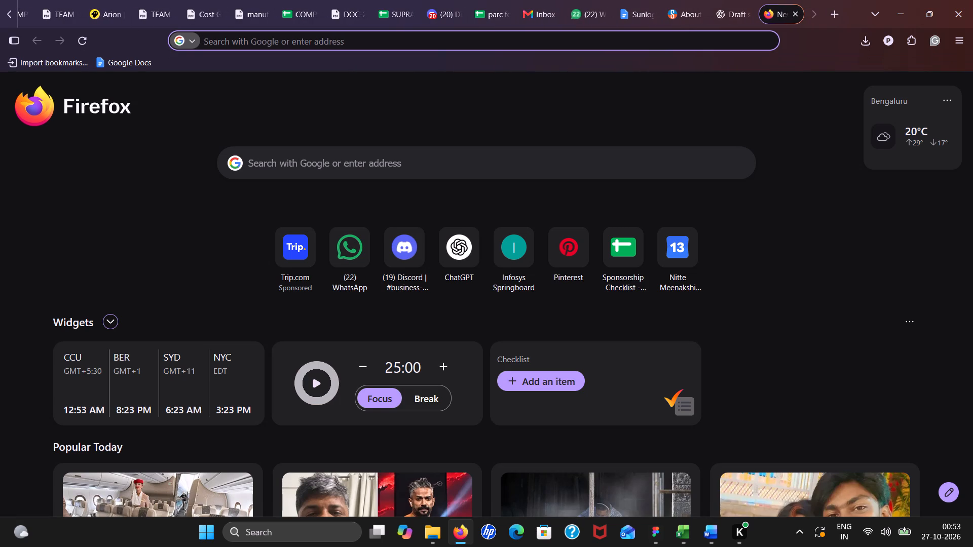
pyautogui.click(136, 66)
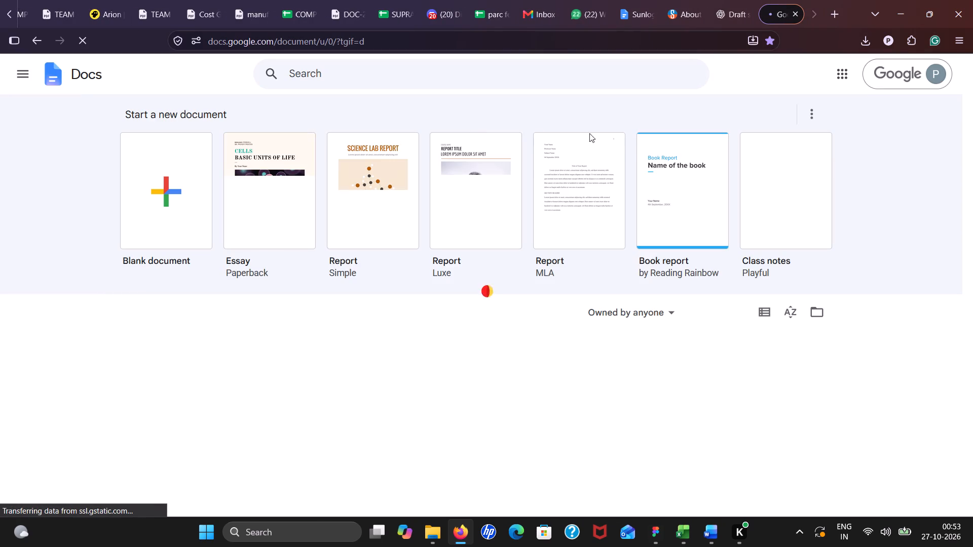
pyautogui.click(168, 194)
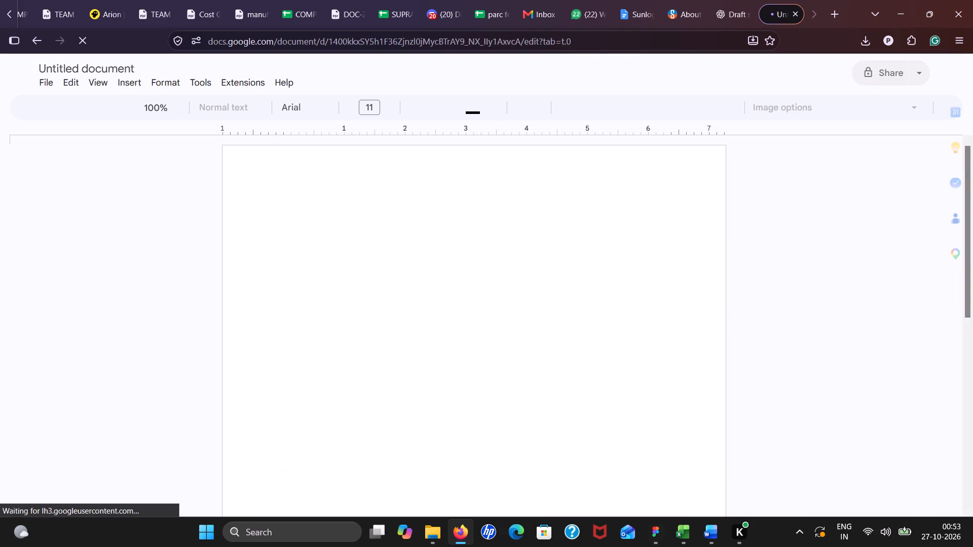
# Rename the untitled document as Bosch.
pyautogui.click(136, 69)
pyautogui.press('BackSpace')
pyautogui.press('BackSpace')
pyautogui.press('BackSpace')
pyautogui.press('BackSpace')
pyautogui.press('BackSpace')
pyautogui.press('BackSpace')
pyautogui.press('BackSpace')
pyautogui.press('BackSpace')
pyautogui.press('BackSpace')
pyautogui.press('BackSpace')
pyautogui.press('BackSpace')
pyautogui.press('BackSpace')
pyautogui.press('BackSpace')
pyautogui.press('BackSpace')
pyautogui.press('BackSpace')
pyautogui.press('BackSpace')
pyautogui.press('BackSpace')
pyautogui.press('BackSpace')
pyautogui.press('BackSpace')
pyautogui.press('BackSpace')
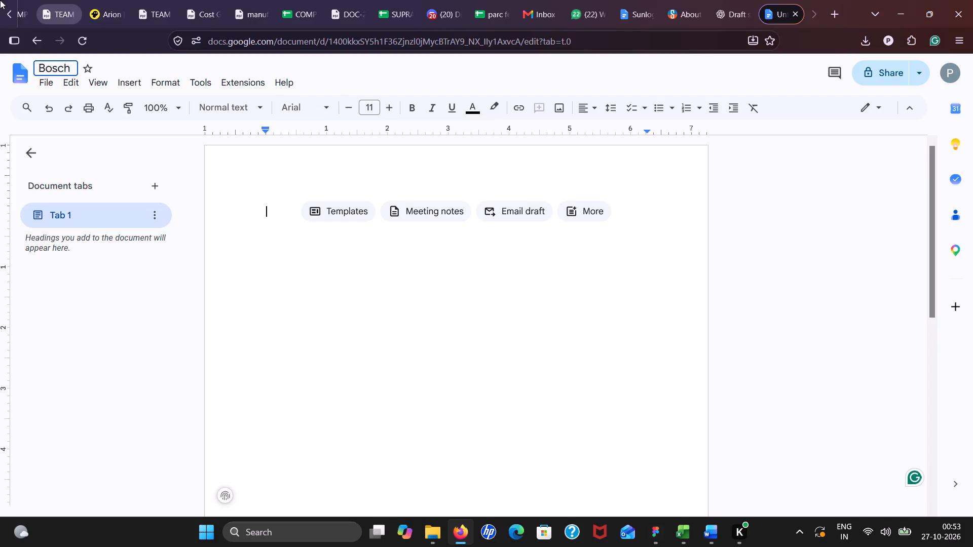
# Check the BOSCH contacts on the Siddhanth sheet of the Sponsorship Checklist, and return to the Bosch document.
pyautogui.hscroll(5, 62, 0)
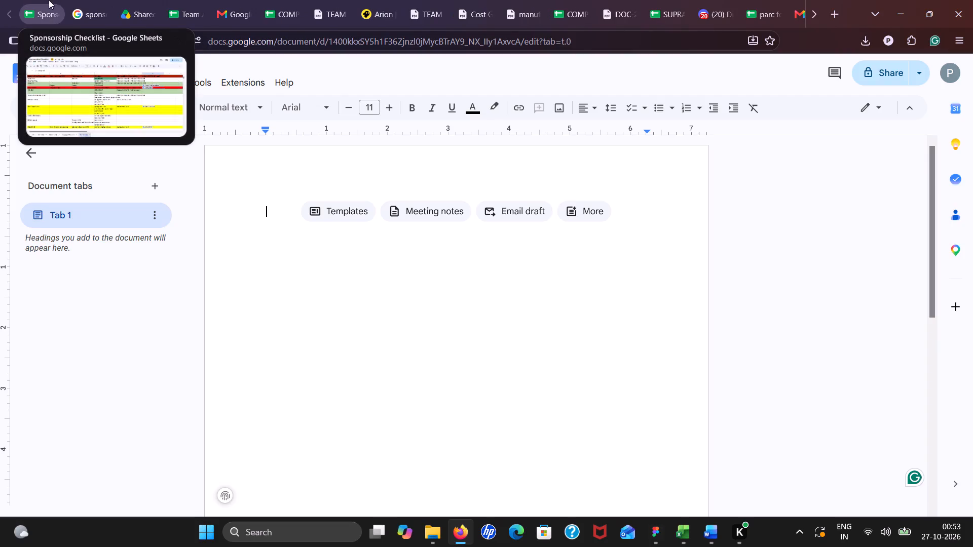
pyautogui.click(49, 0)
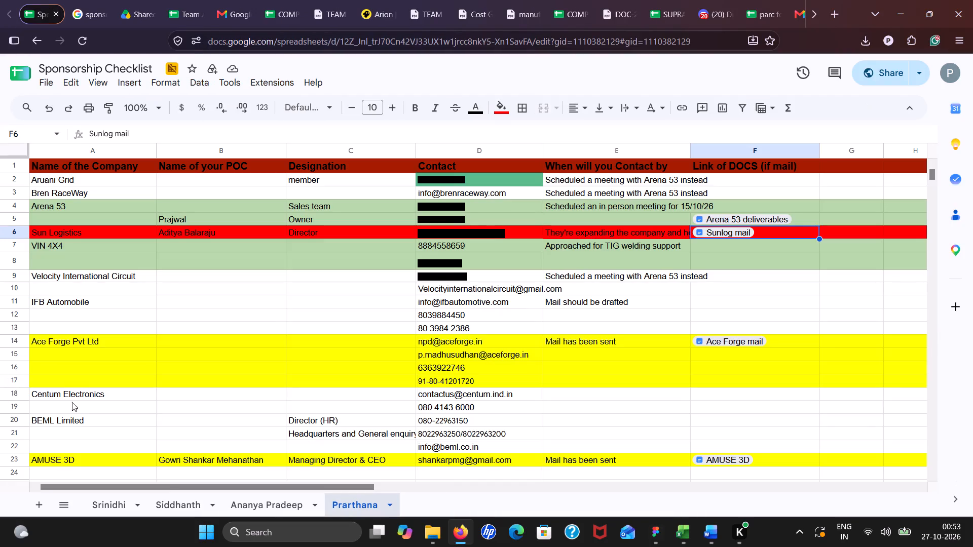
pyautogui.click(173, 506)
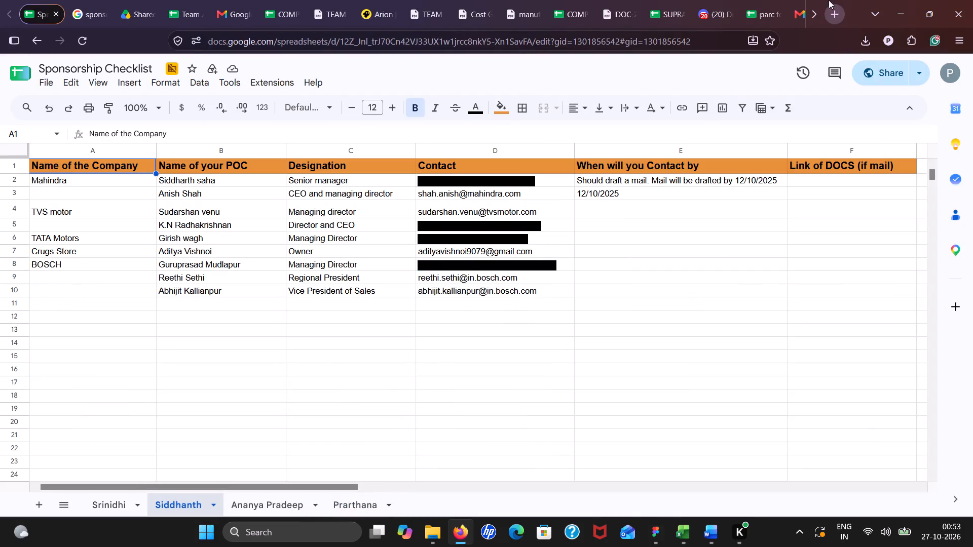
pyautogui.hscroll(-5, 683, 0)
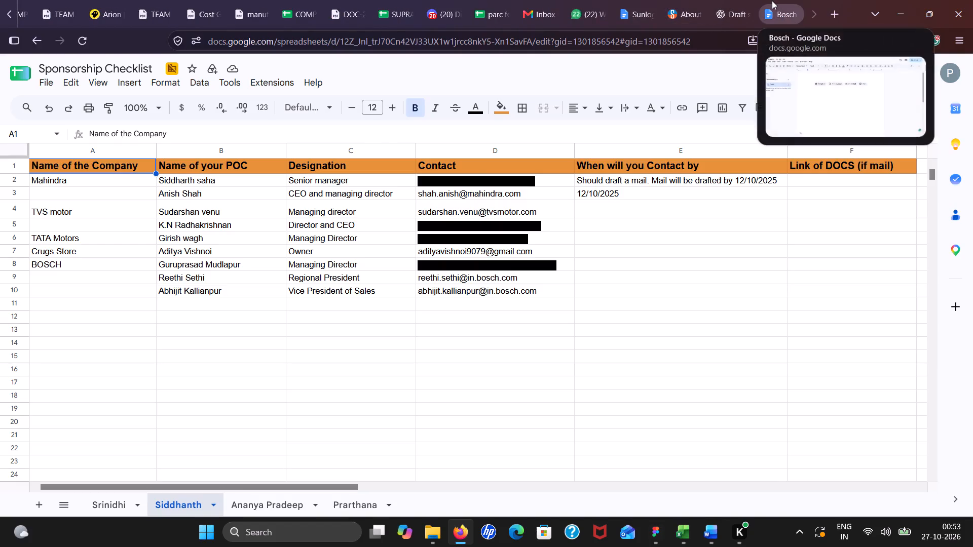
pyautogui.click(772, 1)
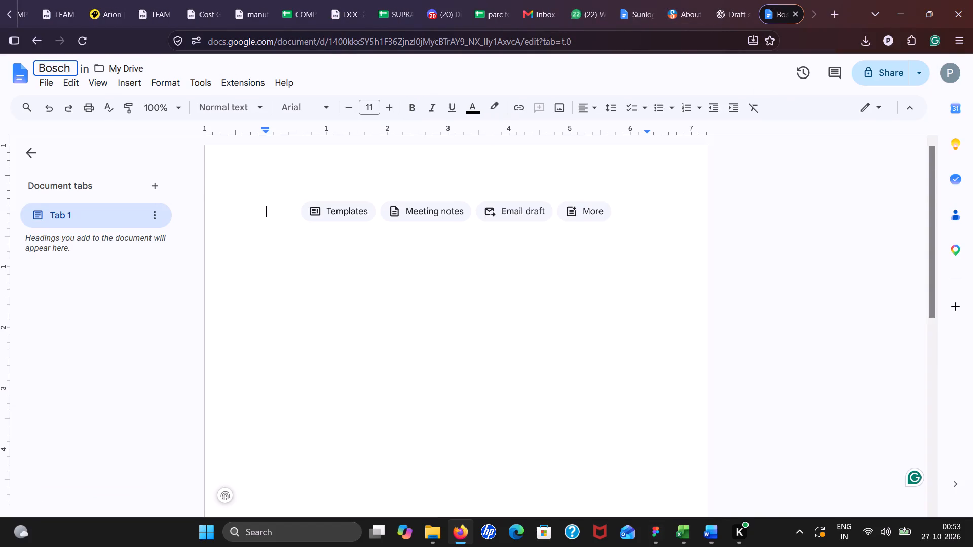
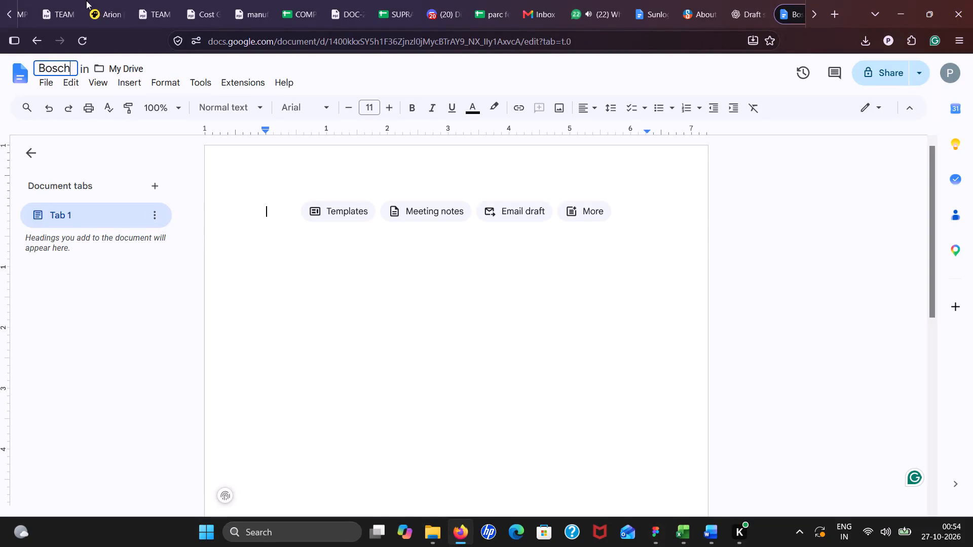
# Return to the Siddhanth sheet of the Sponsorship Checklist to consult the BOSCH contact entries.
pyautogui.hscroll(4, 86, 1)
pyautogui.click(34, 0)
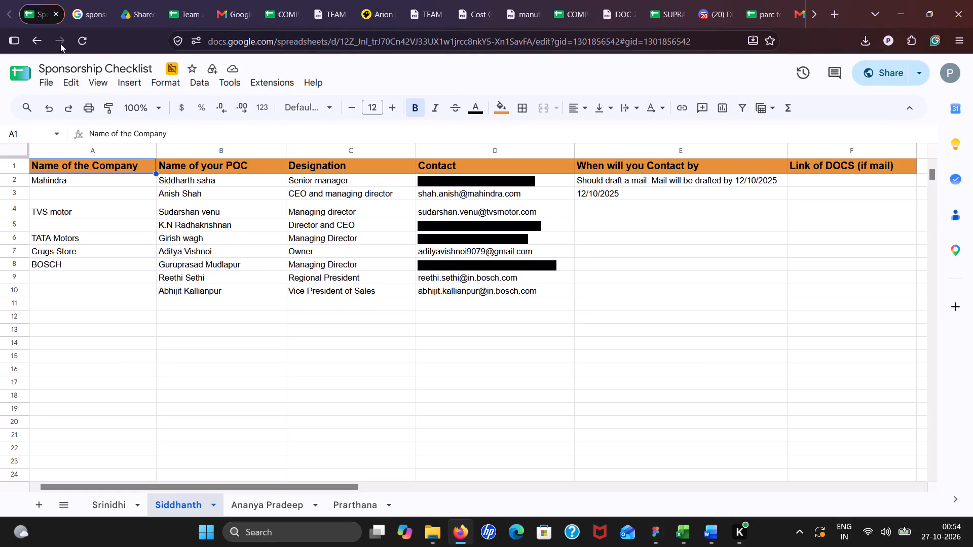
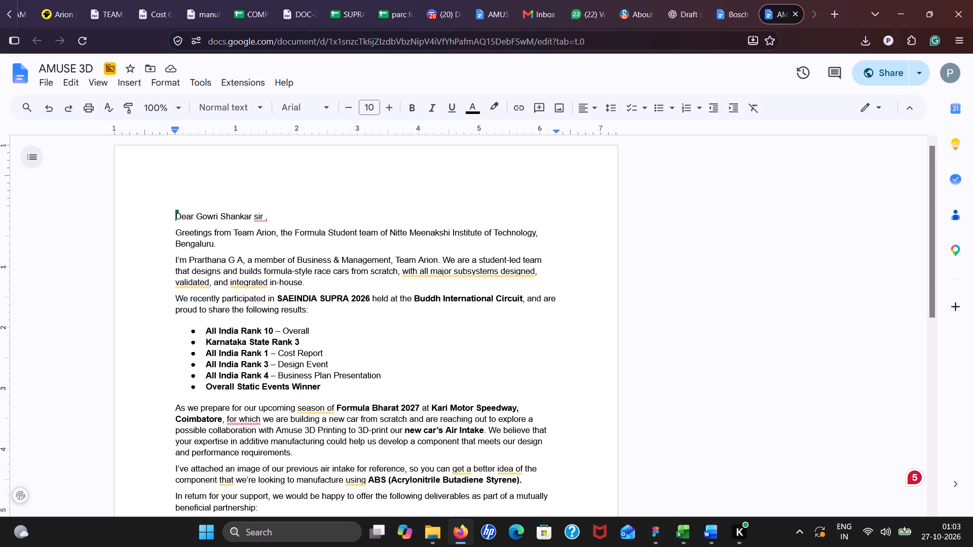
pyautogui.moveTo(167, 231); pyautogui.dragTo(346, 251)
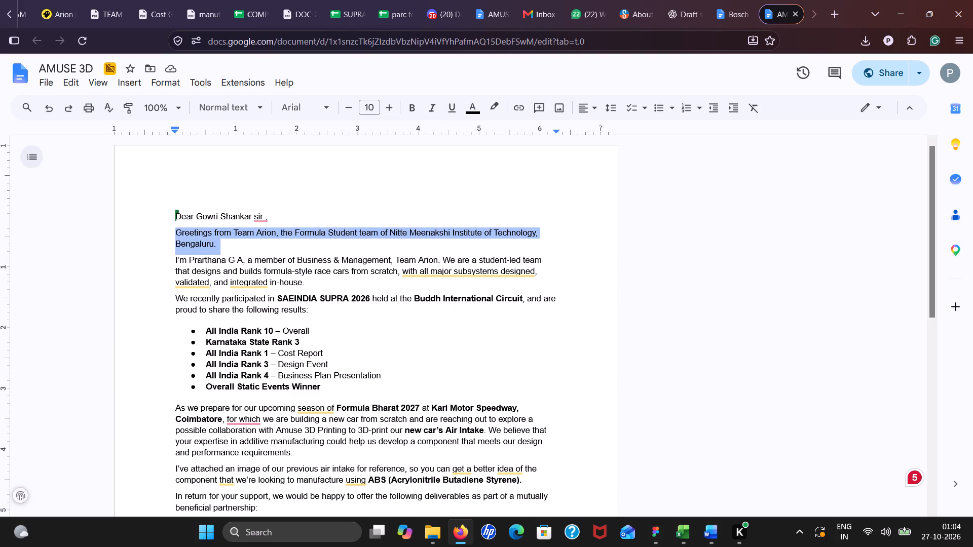
pyautogui.moveTo(346, 251); pyautogui.dragTo(439, 262)
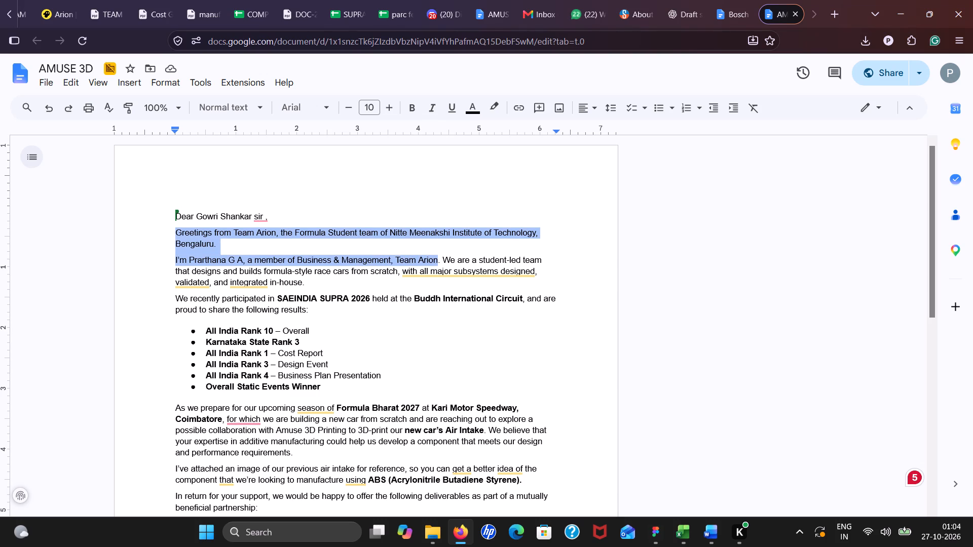
pyautogui.moveTo(439, 262); pyautogui.dragTo(441, 262)
pyautogui.moveTo(441, 262); pyautogui.dragTo(441, 269)
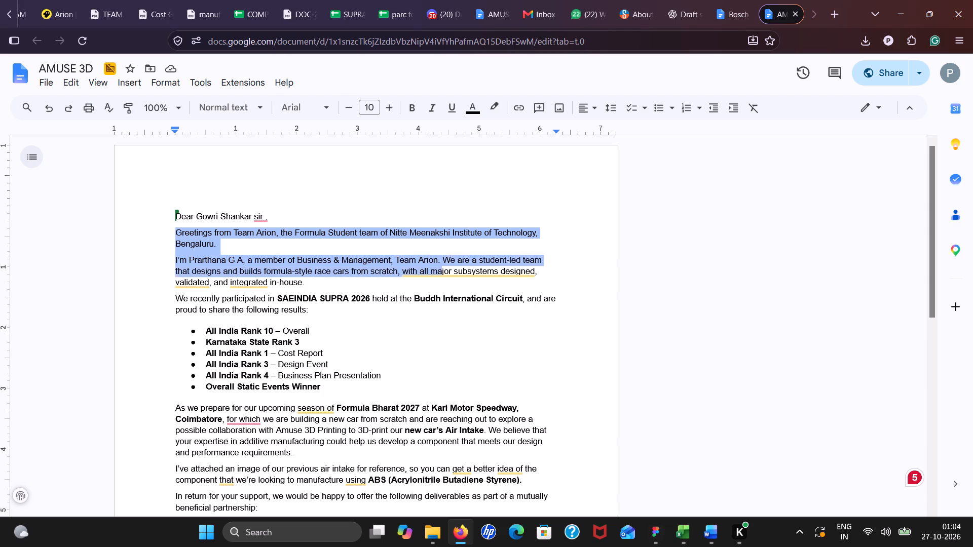
pyautogui.moveTo(441, 269); pyautogui.dragTo(441, 278)
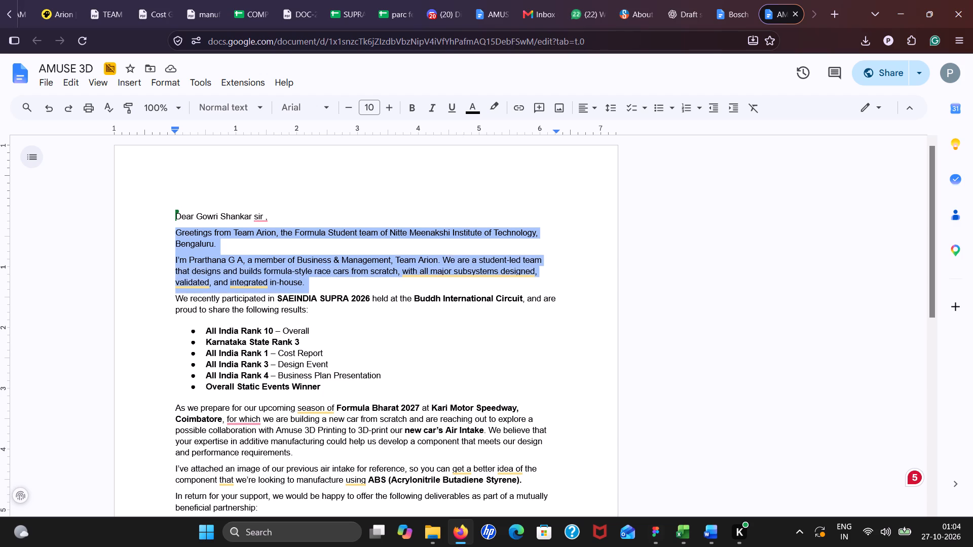
pyautogui.hotkey('ctrl', 'c')
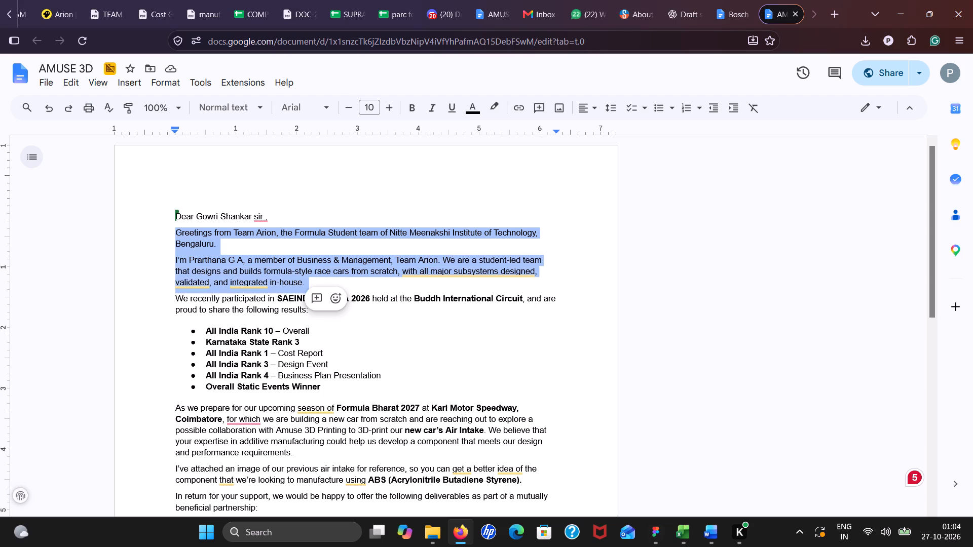
pyautogui.click(499, 337)
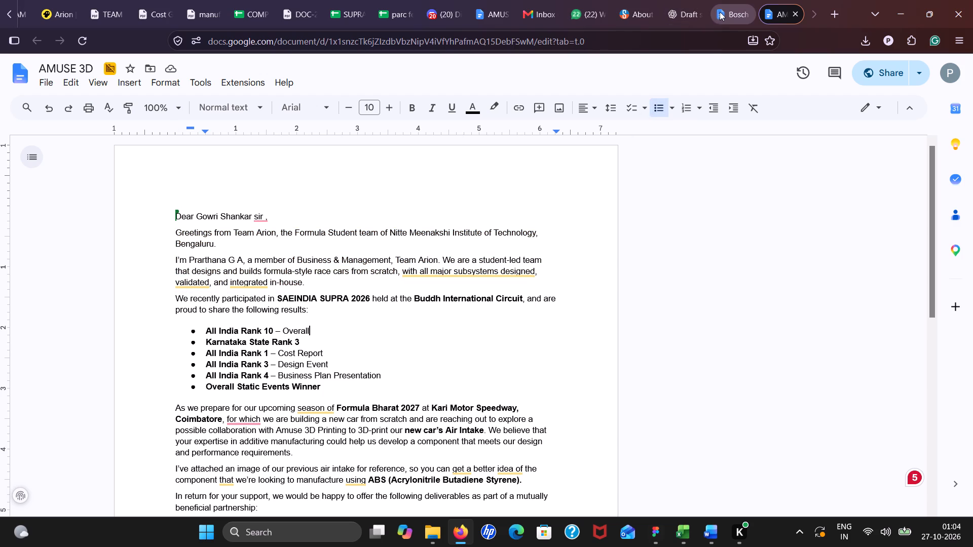
pyautogui.click(721, 11)
pyautogui.hotkey('ctrl', 'v')
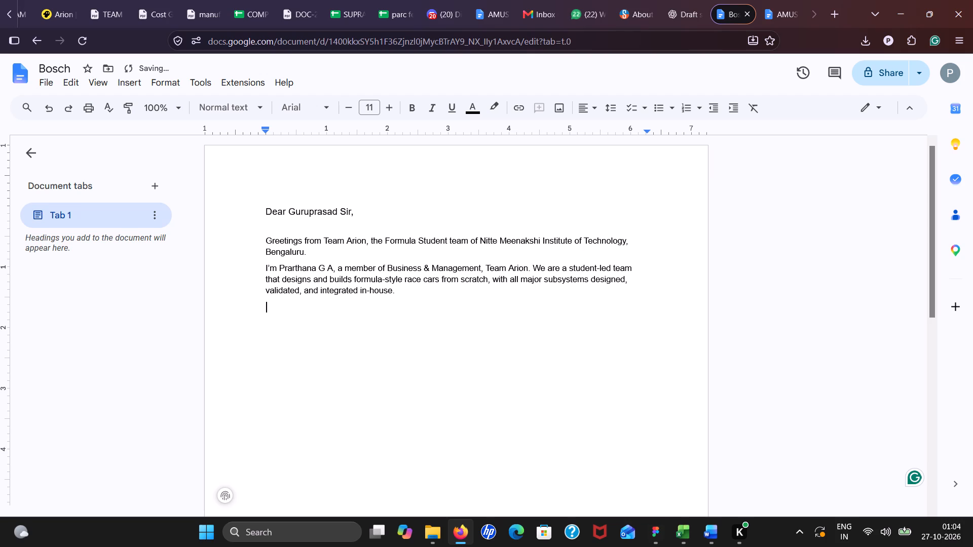
# Remove the empty line between the salutation and the greeting paragraph in the Bosch letter.
pyautogui.click(265, 238)
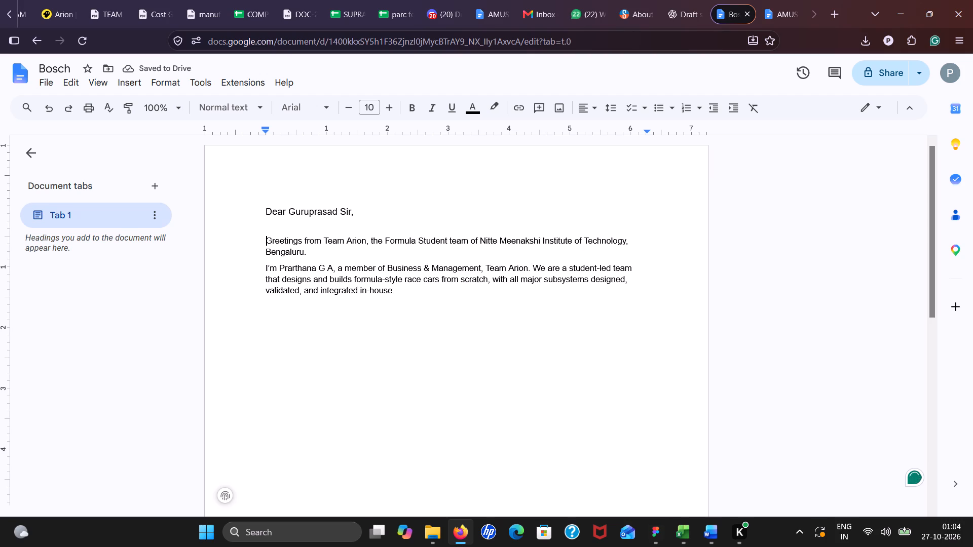
pyautogui.press('BackSpace')
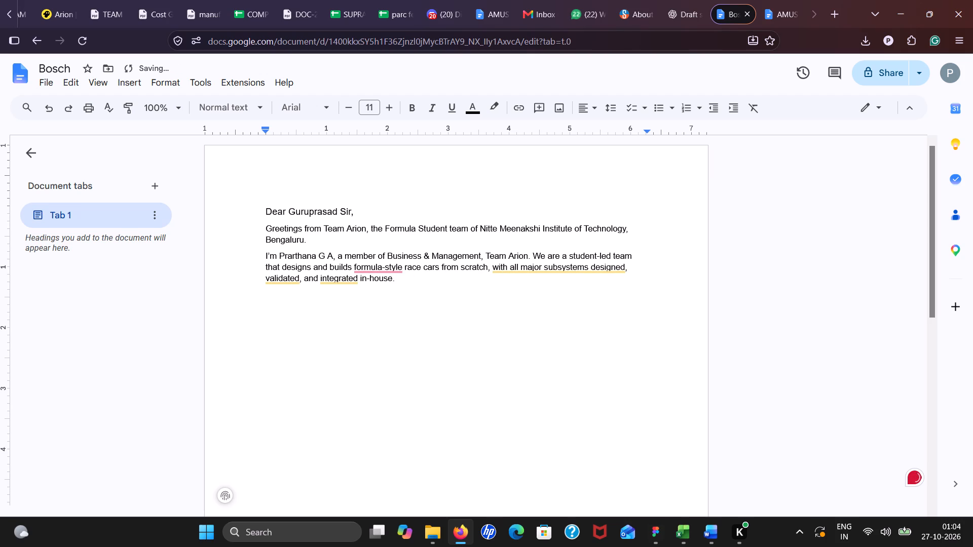
# Reduce the salutation line's font size to 10 to match the paragraphs below it.
pyautogui.moveTo(366, 230); pyautogui.dragTo(354, 205)
pyautogui.moveTo(385, 215); pyautogui.dragTo(396, 210)
pyautogui.click(396, 210)
pyautogui.moveTo(358, 213); pyautogui.dragTo(302, 221)
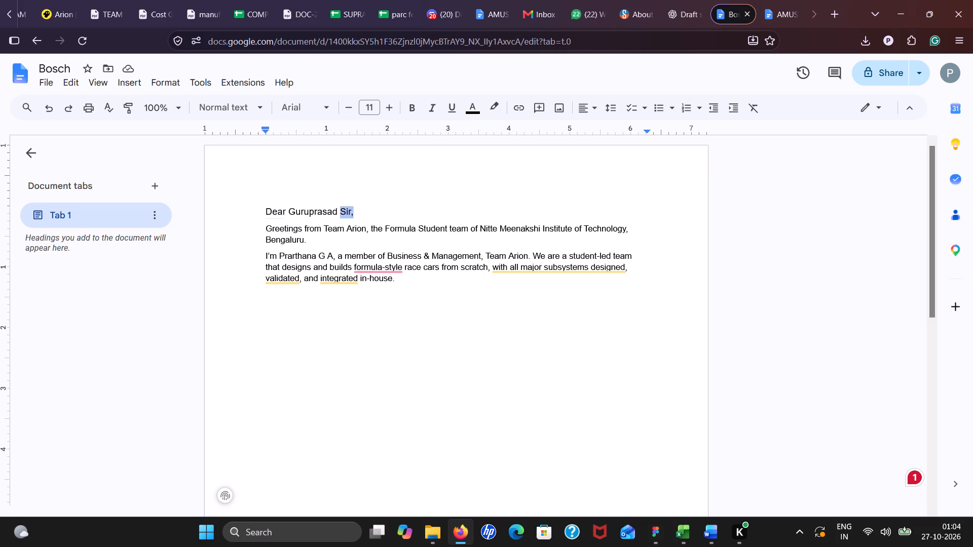
pyautogui.moveTo(302, 221); pyautogui.dragTo(263, 201)
pyautogui.click(351, 108)
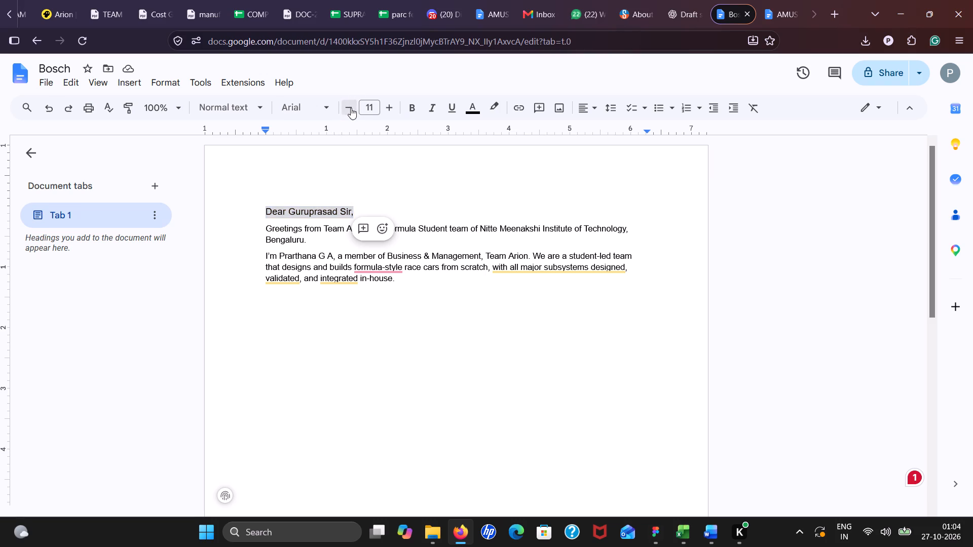
pyautogui.click(376, 320)
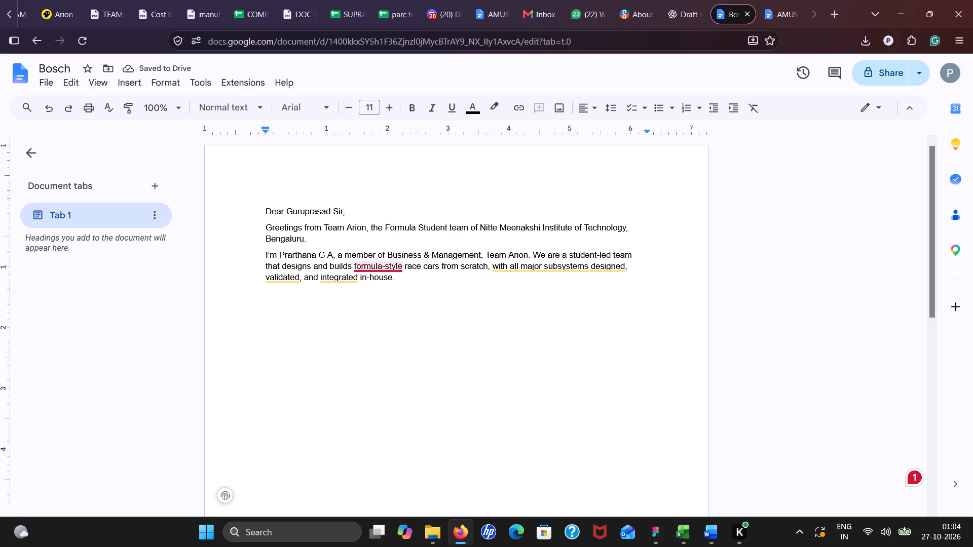
pyautogui.click(520, 298)
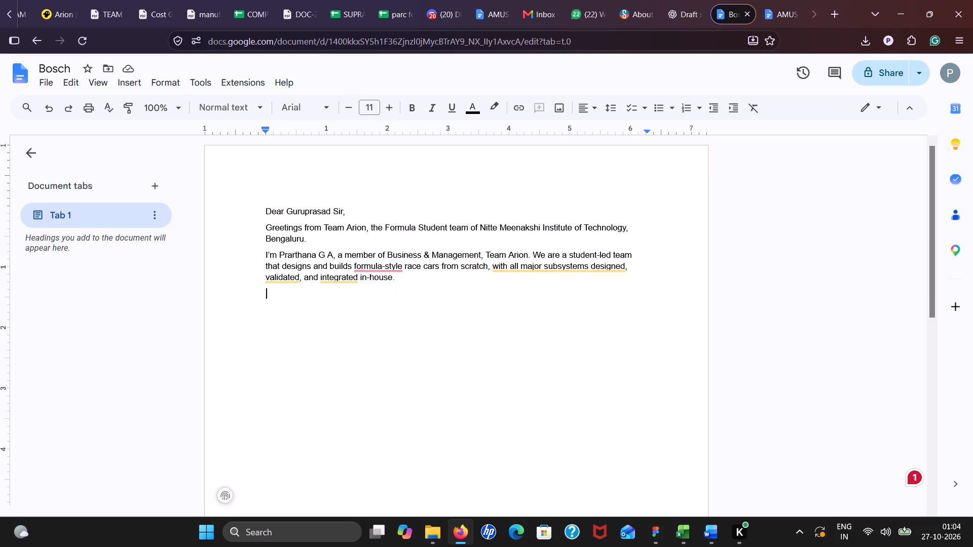
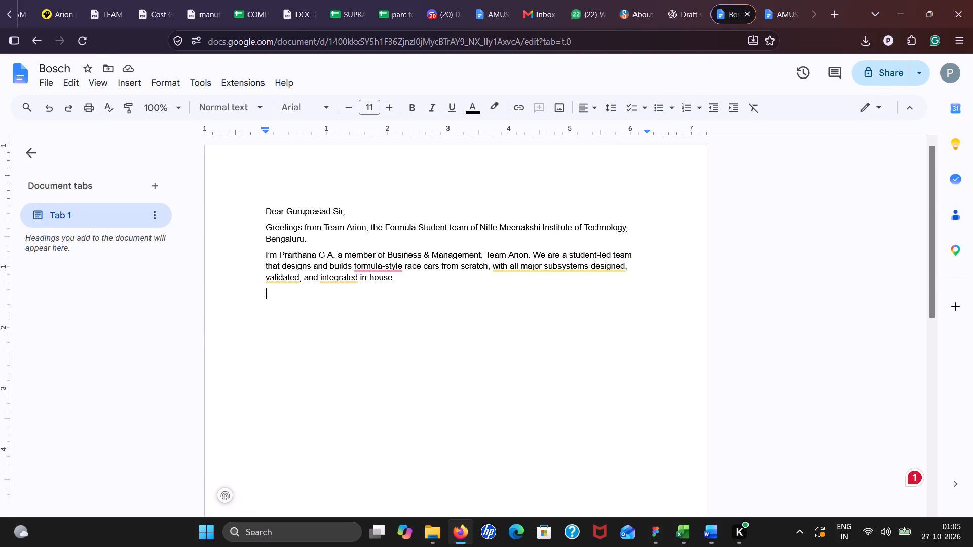
pyautogui.moveTo(533, 250); pyautogui.dragTo(522, 287)
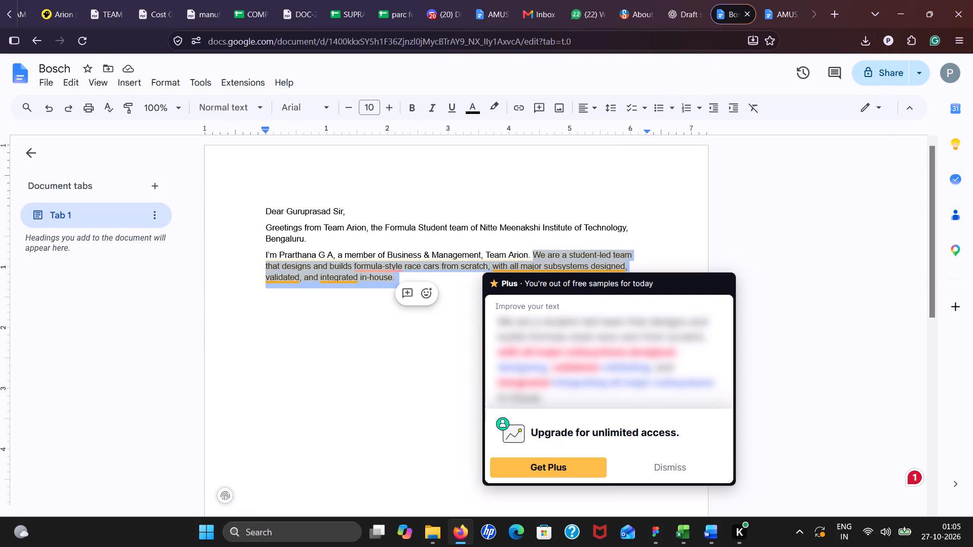
pyautogui.click(456, 284)
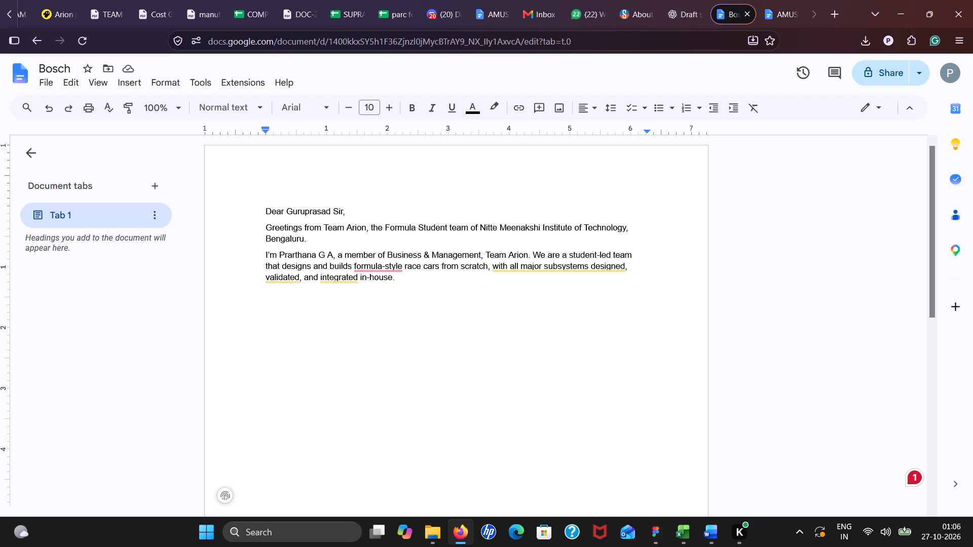
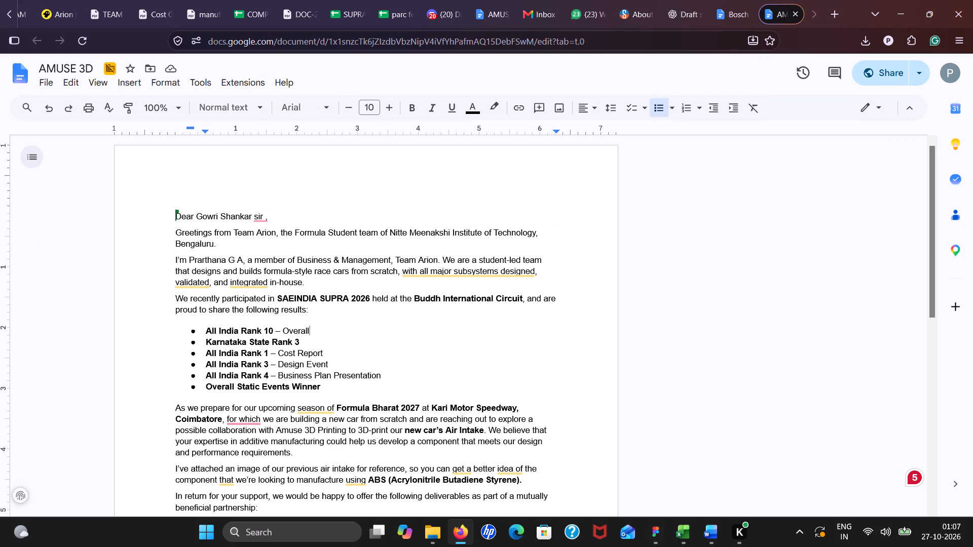
# Copy the SAEINDIA SUPRA 2026 paragraph and its bulleted results list from the AMUSE 3D letter, and switch to the Bosch letter.
pyautogui.moveTo(174, 302); pyautogui.dragTo(380, 385)
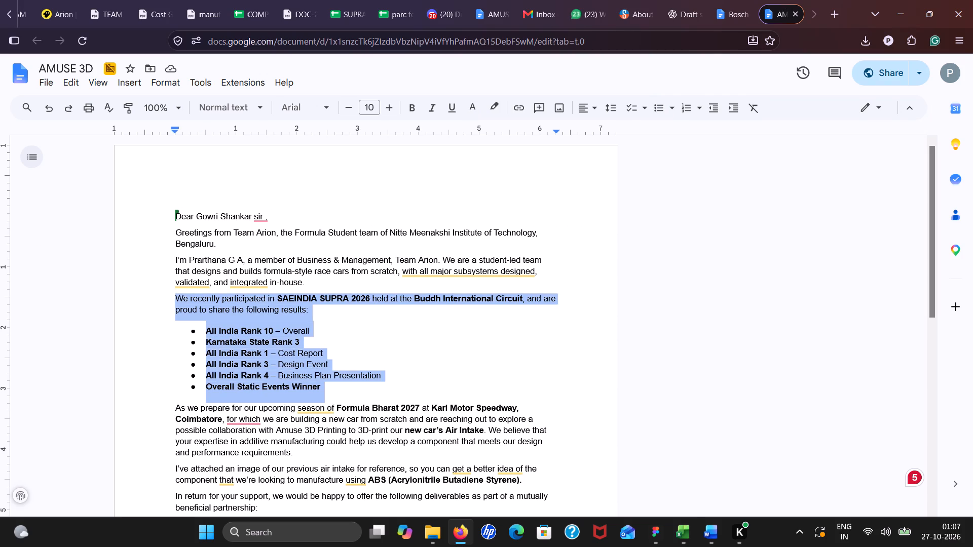
pyautogui.hotkey('ctrl', 'c')
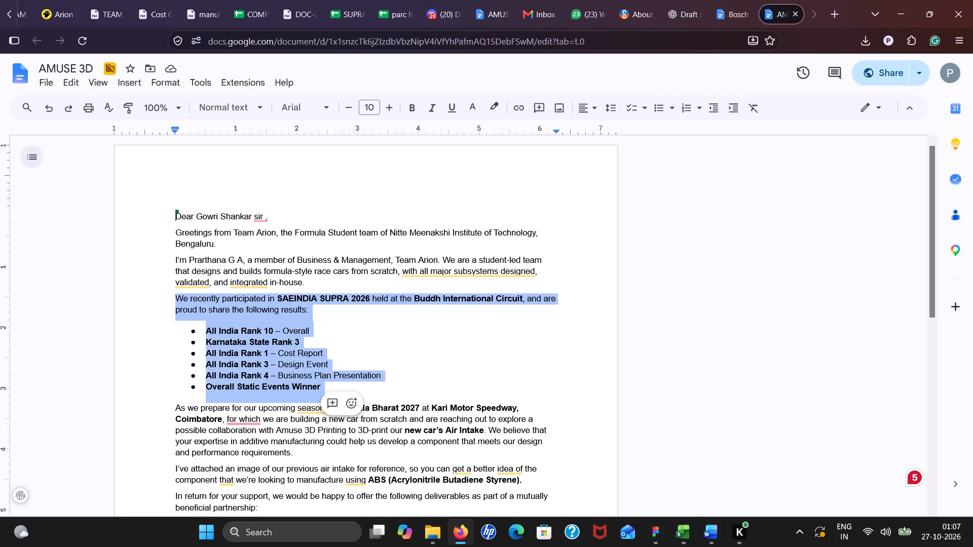
pyautogui.click(721, 13)
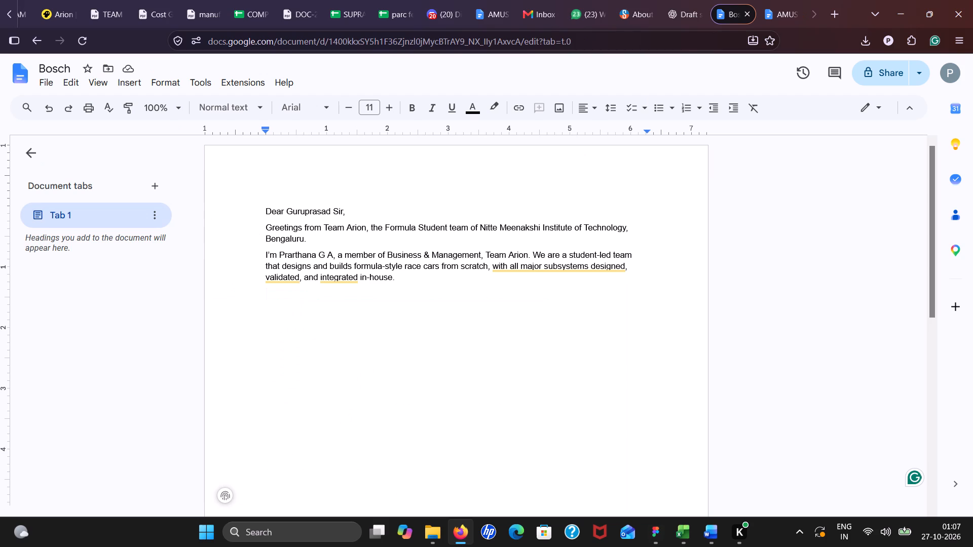
# Paste the copied SAEINDIA SUPRA 2026 paragraph and bulleted results list below the self-introduction paragraph in the Bosch letter.
pyautogui.hotkey('ctrl', 'v')
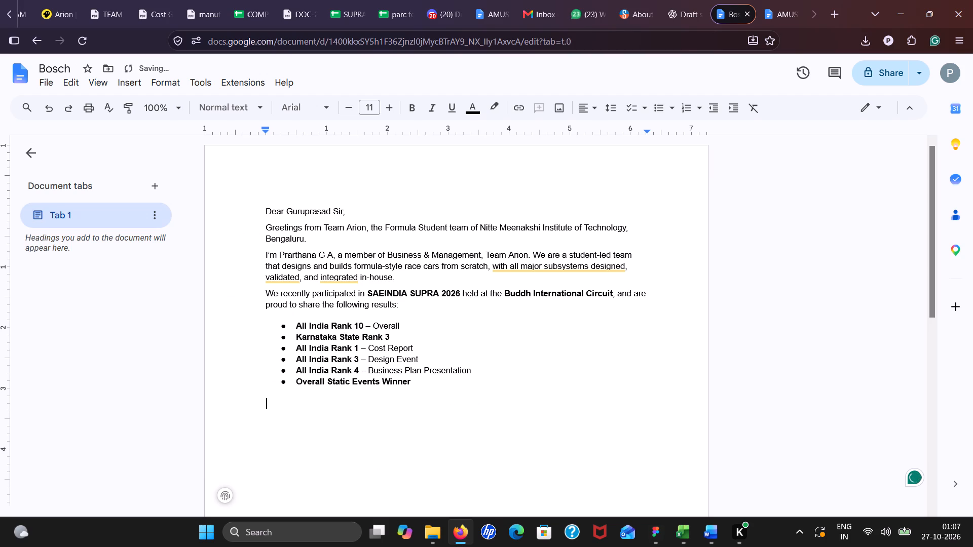
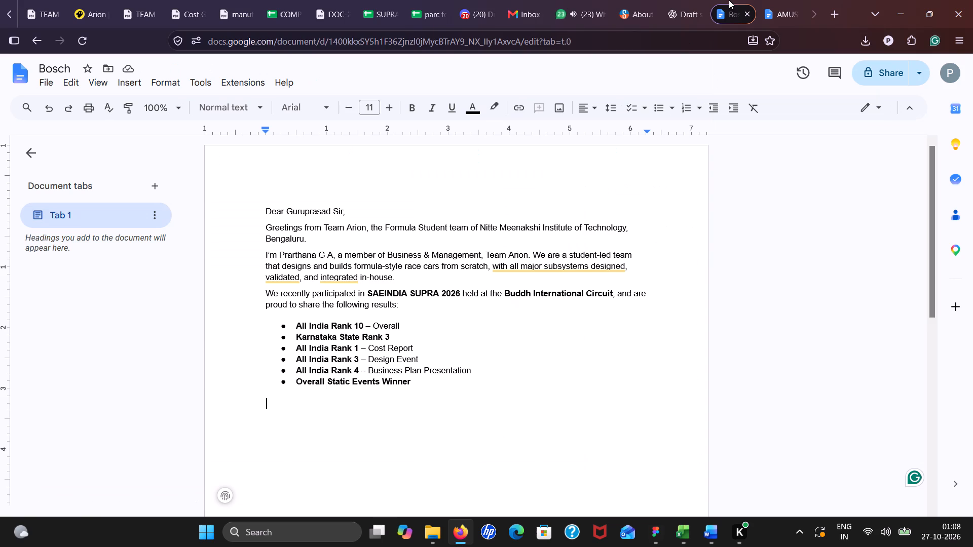
# Insert "40+ member" before "student-led team" in the introduction paragraph of the Bosch letter.
pyautogui.click(568, 257)
pyautogui.press('space')
pyautogui.write('40+')
pyautogui.press('space')
pyautogui.write('member')
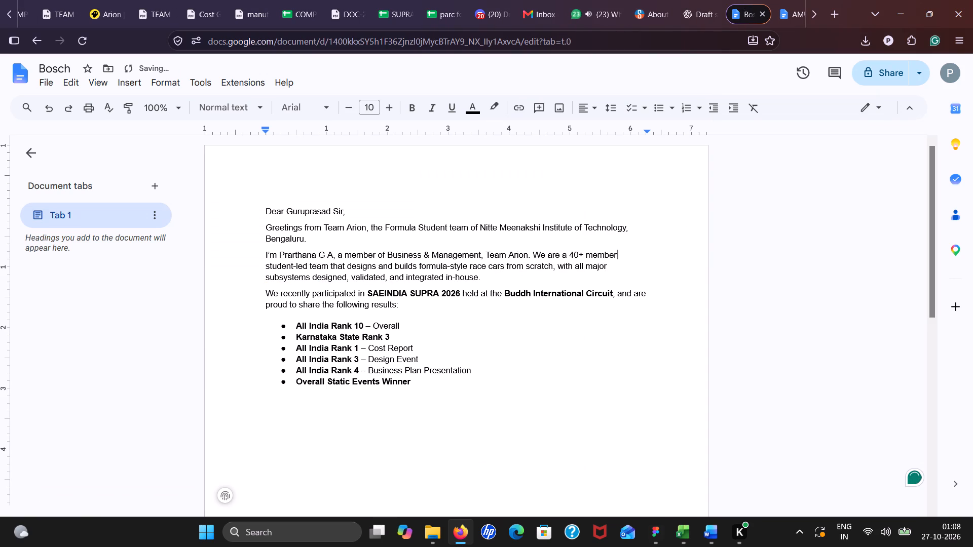
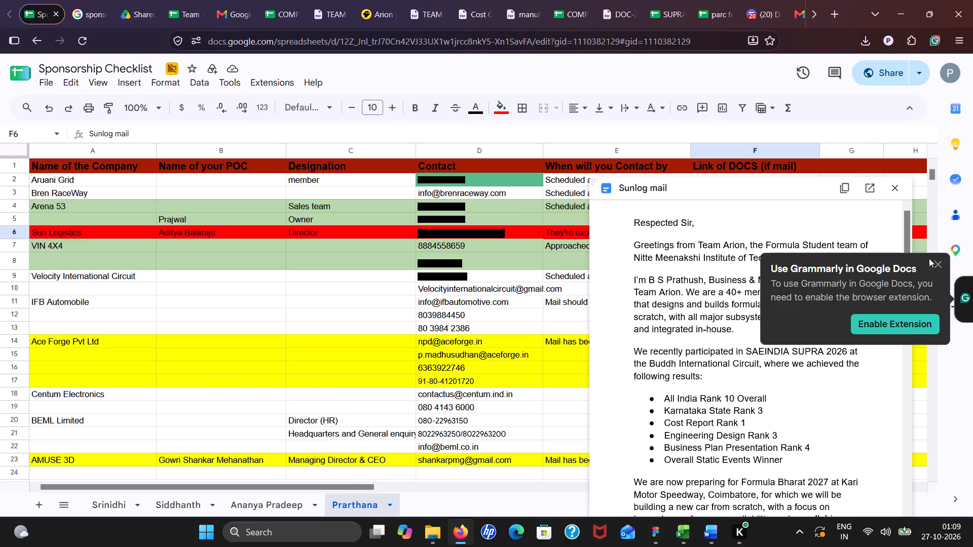
# Dismiss the Grammarly extension pop-up covering the Sunlog mail preview in the Sponsorship Checklist.
pyautogui.click(944, 268)
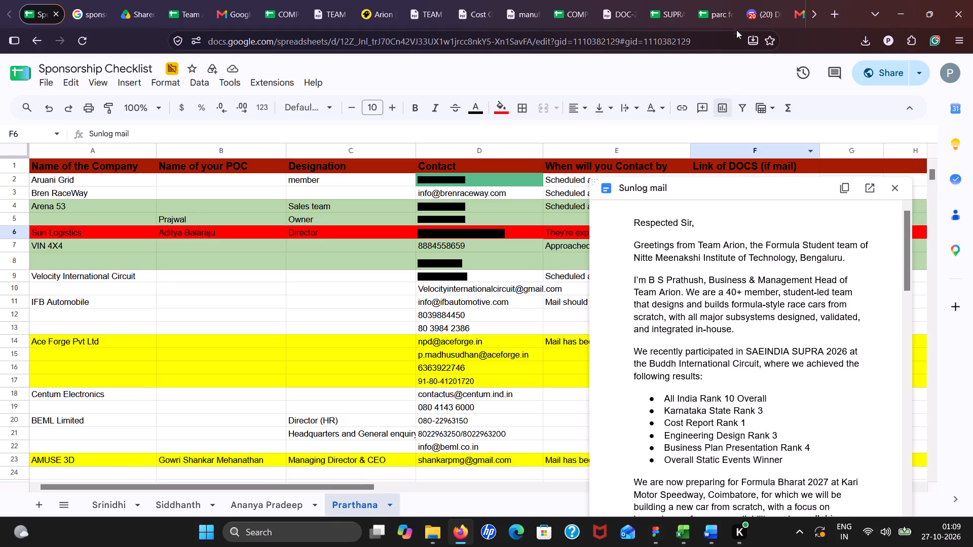
pyautogui.hscroll(-2, 753, 0)
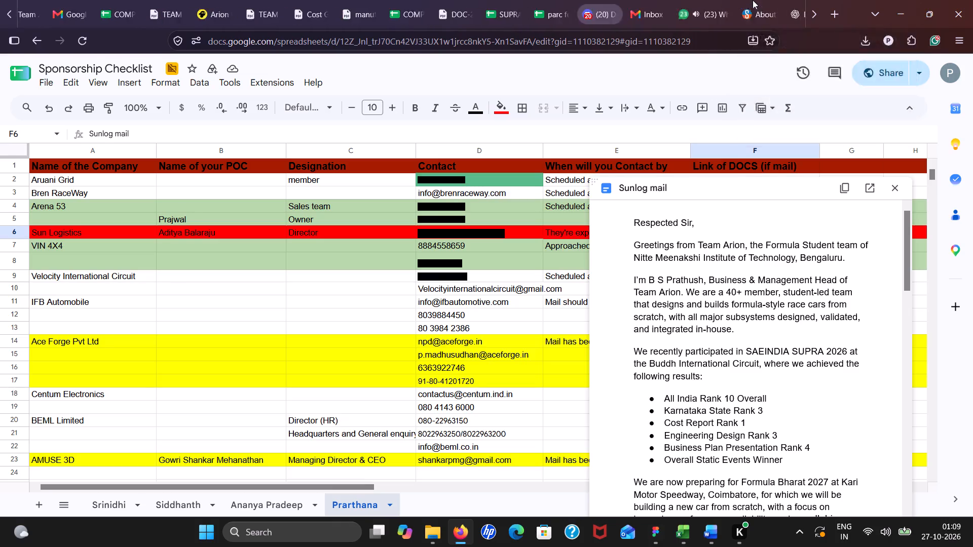
# Return from the Sponsorship Checklist to the Bosch letter document.
pyautogui.hscroll(-2, 736, 0)
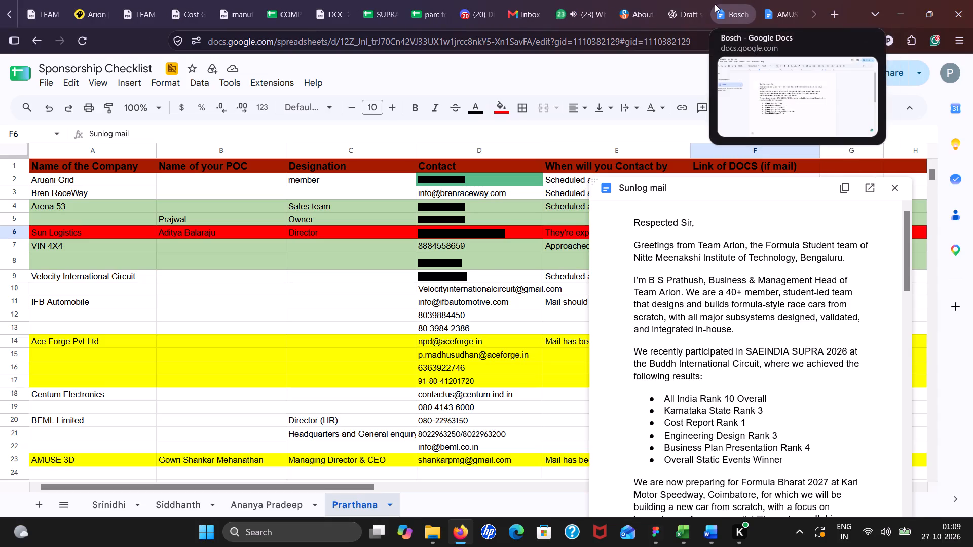
pyautogui.click(724, 4)
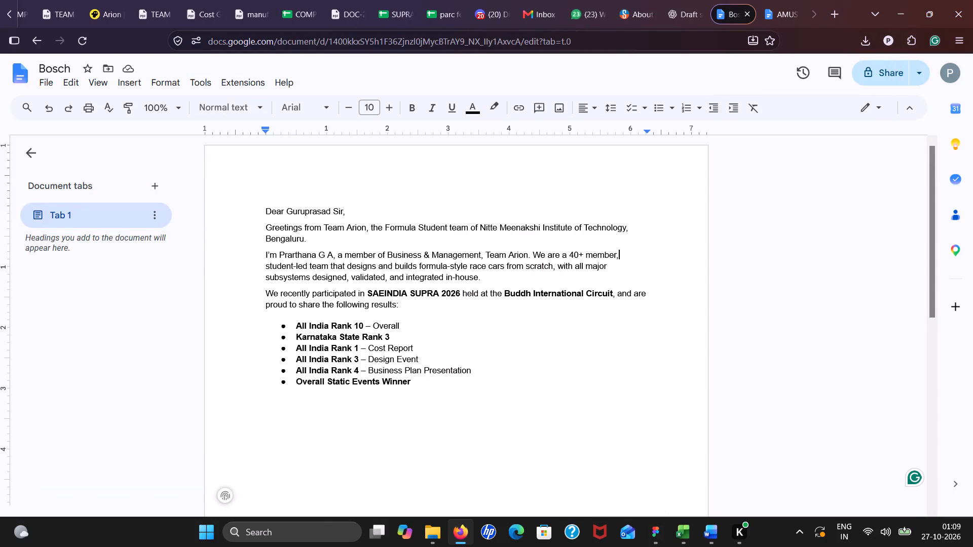
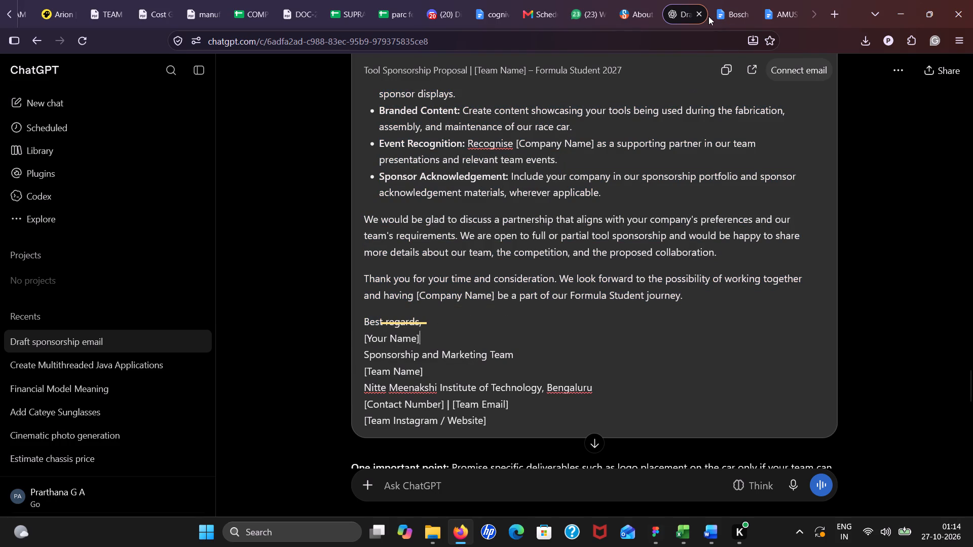
pyautogui.click(740, 8)
pyautogui.hotkey('ctrl', 'v')
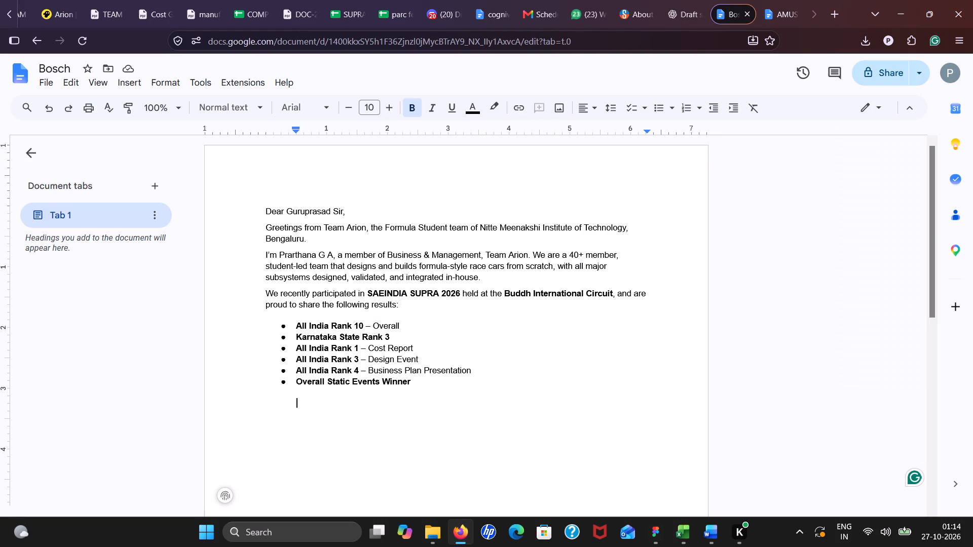
# Remove bold formatting from all the pasted text, from "We are currently working on building" to the closing thank-you paragraph.
pyautogui.scroll(5, 319, 366)
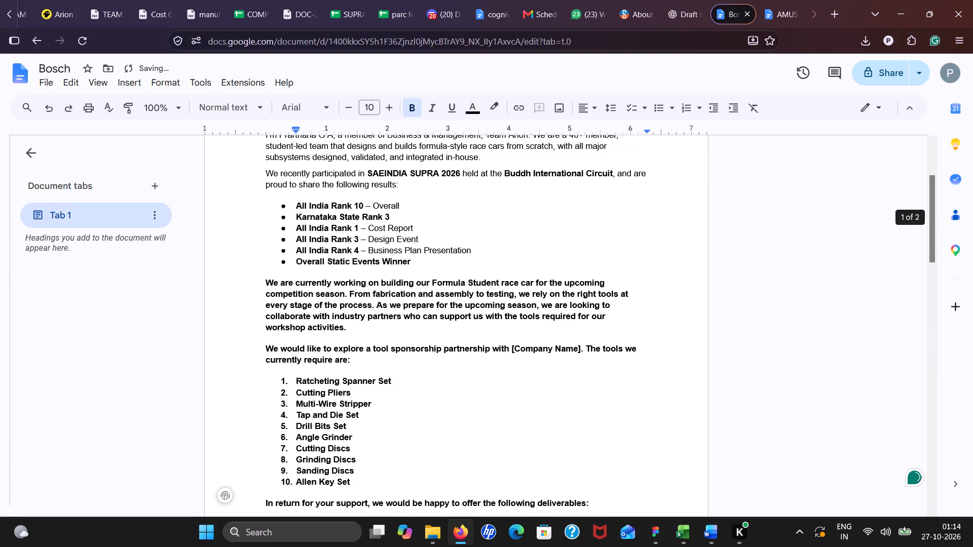
pyautogui.scroll(1, 319, 366)
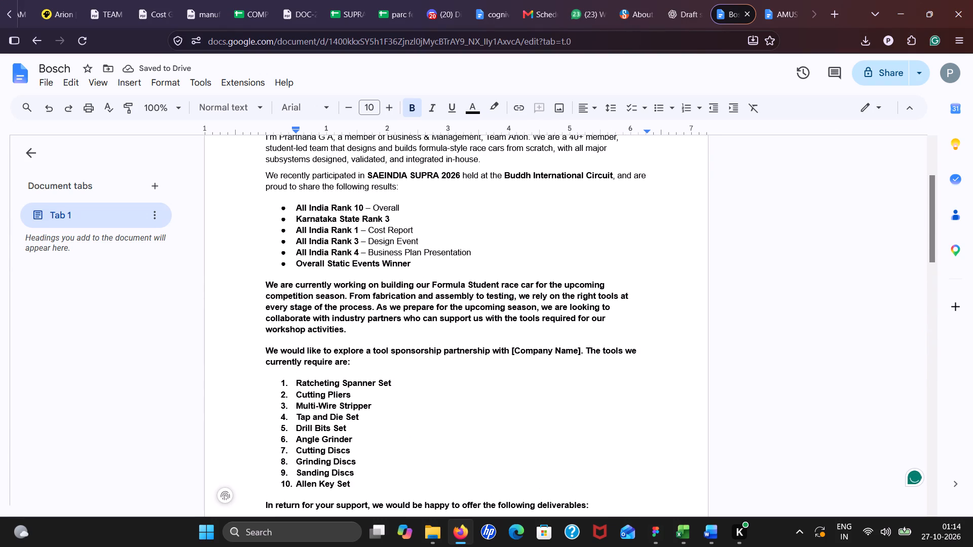
pyautogui.moveTo(266, 286); pyautogui.dragTo(467, 545)
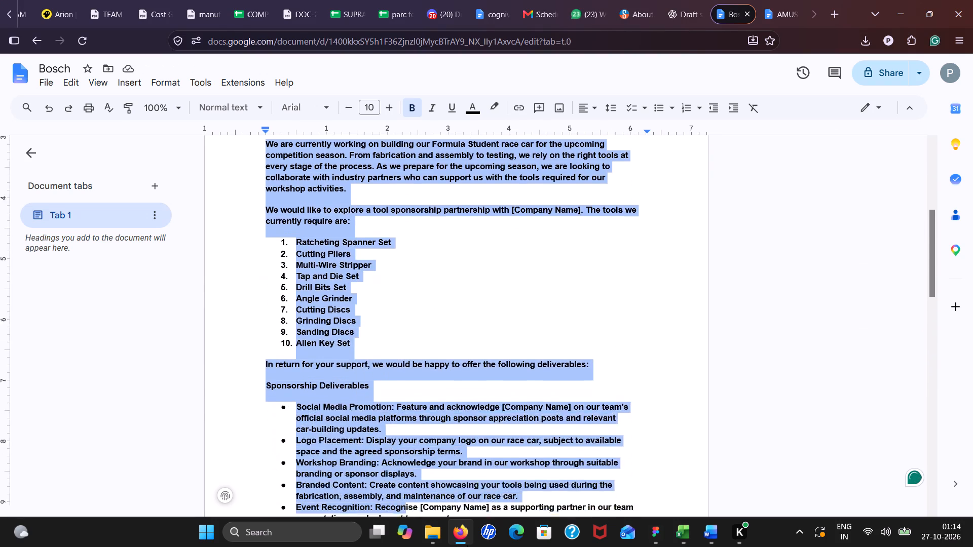
pyautogui.moveTo(467, 545); pyautogui.dragTo(588, 436)
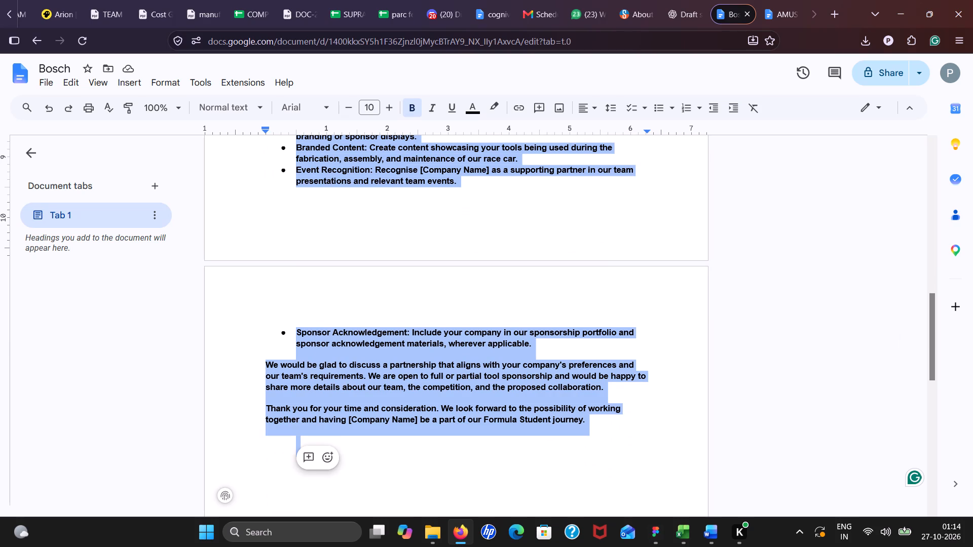
pyautogui.click(410, 113)
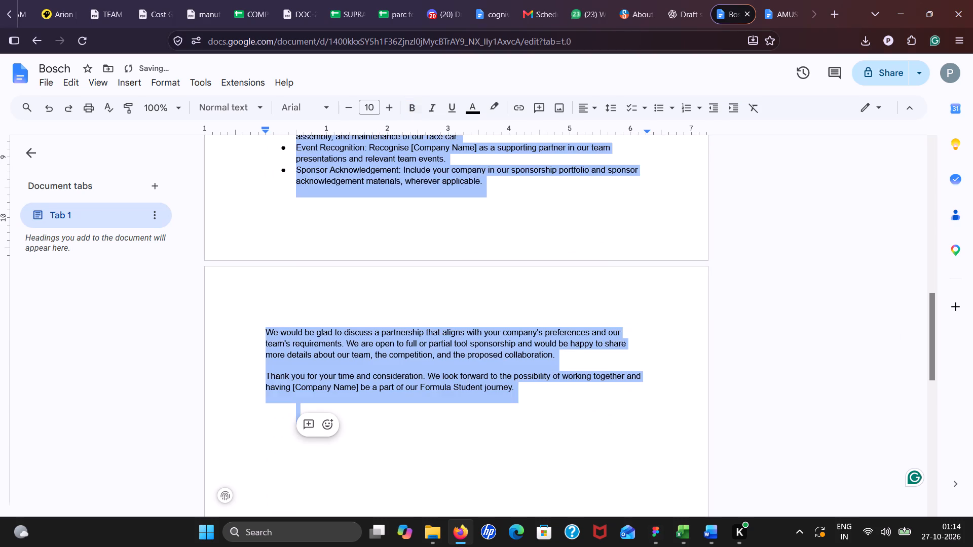
pyautogui.scroll(6, 436, 242)
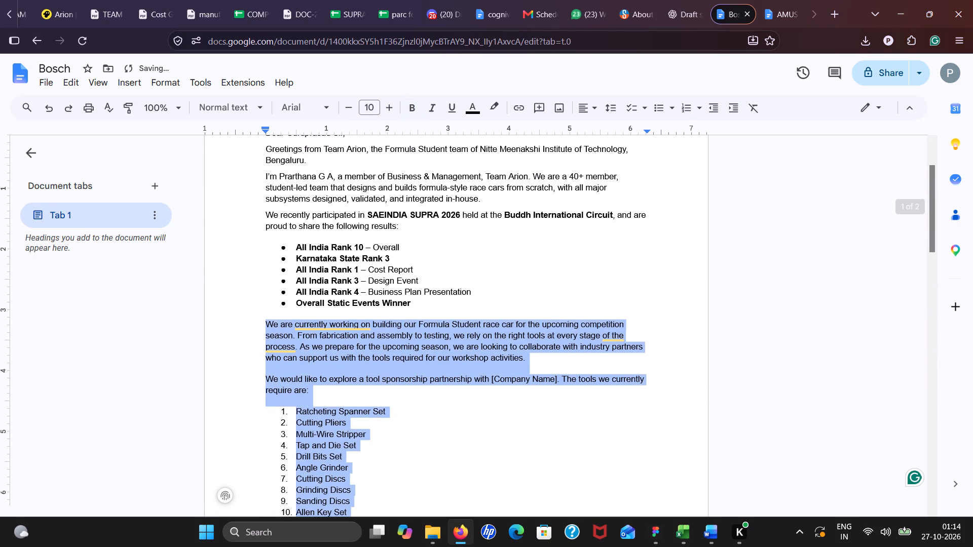
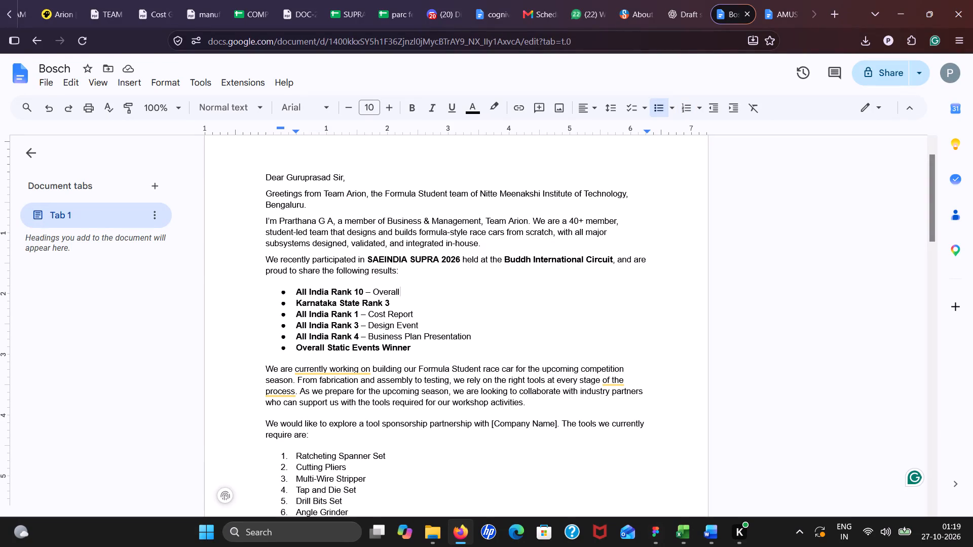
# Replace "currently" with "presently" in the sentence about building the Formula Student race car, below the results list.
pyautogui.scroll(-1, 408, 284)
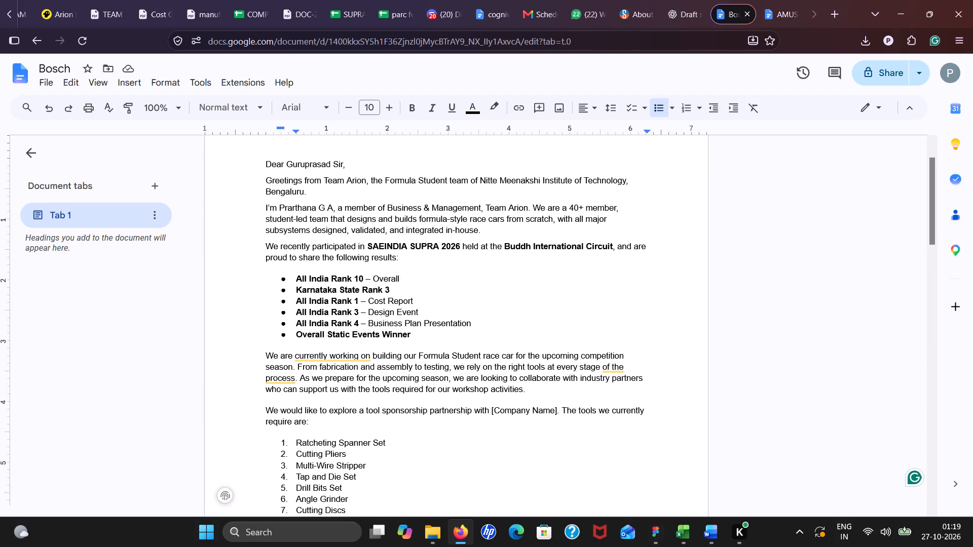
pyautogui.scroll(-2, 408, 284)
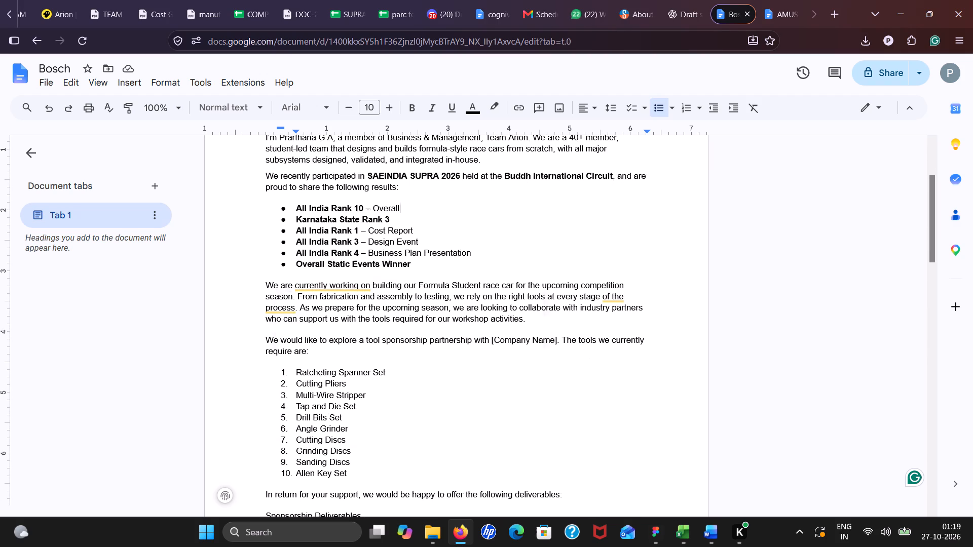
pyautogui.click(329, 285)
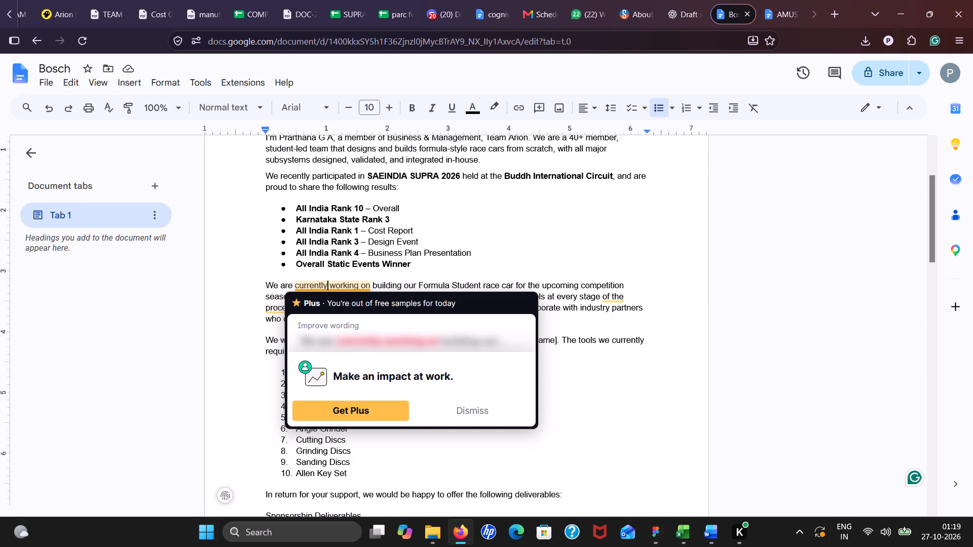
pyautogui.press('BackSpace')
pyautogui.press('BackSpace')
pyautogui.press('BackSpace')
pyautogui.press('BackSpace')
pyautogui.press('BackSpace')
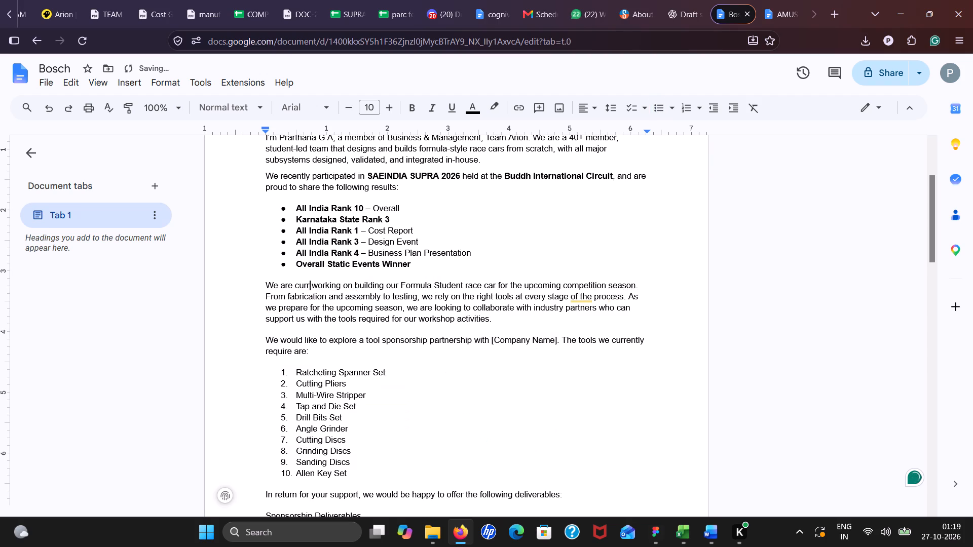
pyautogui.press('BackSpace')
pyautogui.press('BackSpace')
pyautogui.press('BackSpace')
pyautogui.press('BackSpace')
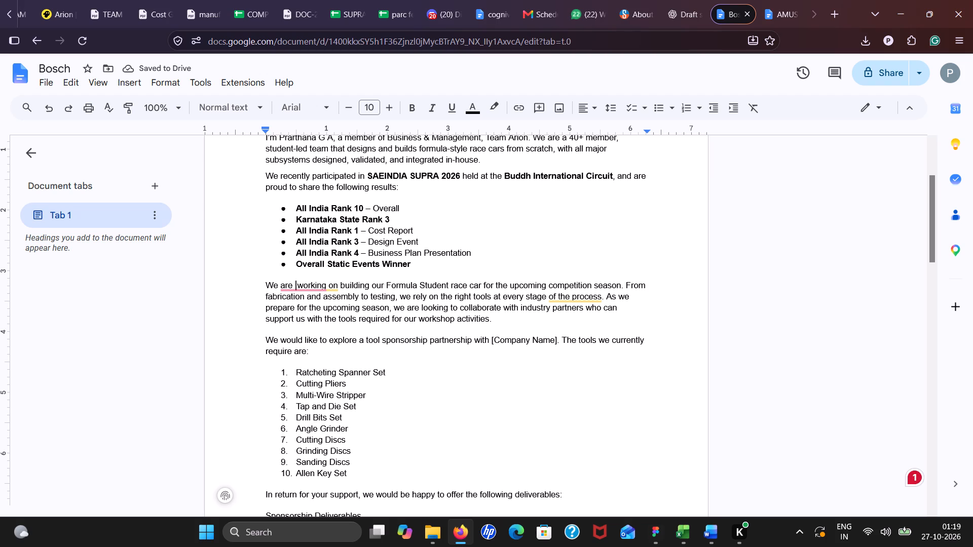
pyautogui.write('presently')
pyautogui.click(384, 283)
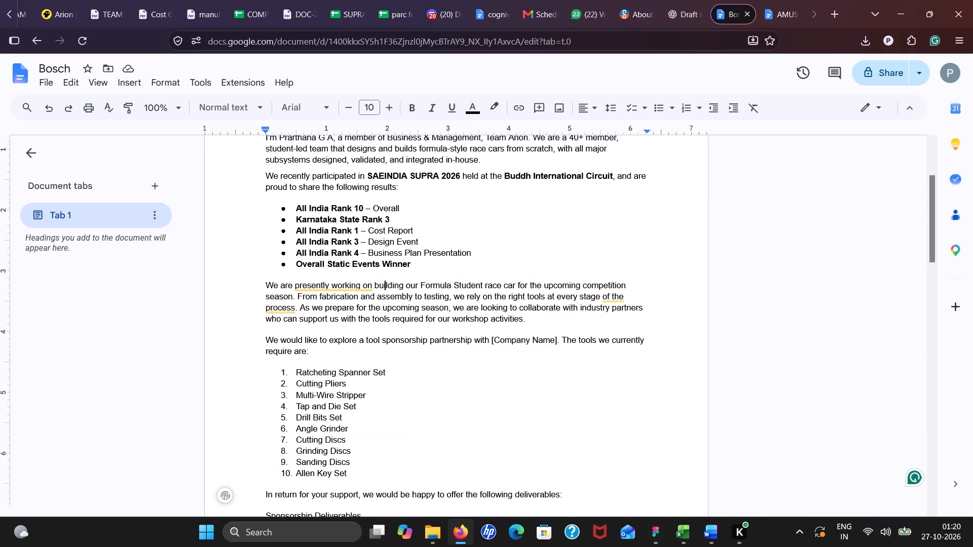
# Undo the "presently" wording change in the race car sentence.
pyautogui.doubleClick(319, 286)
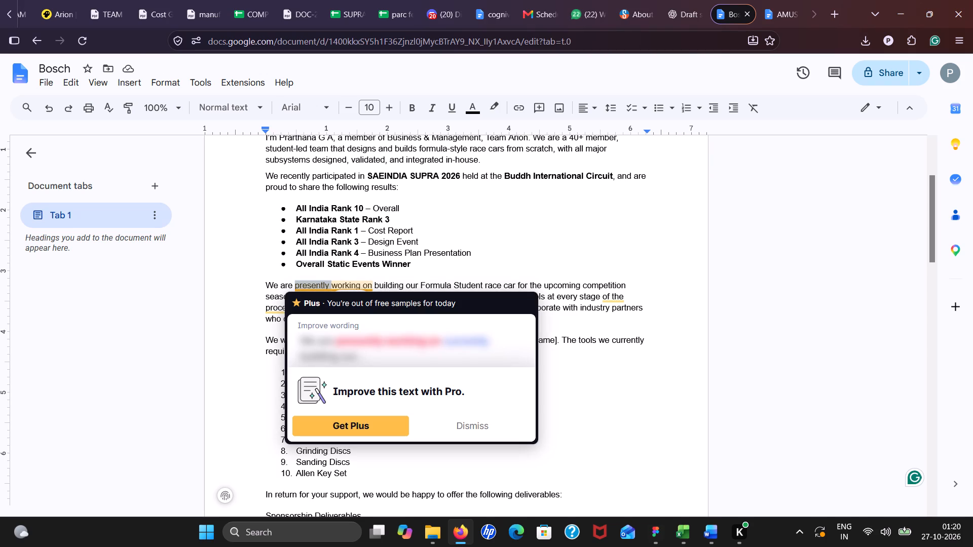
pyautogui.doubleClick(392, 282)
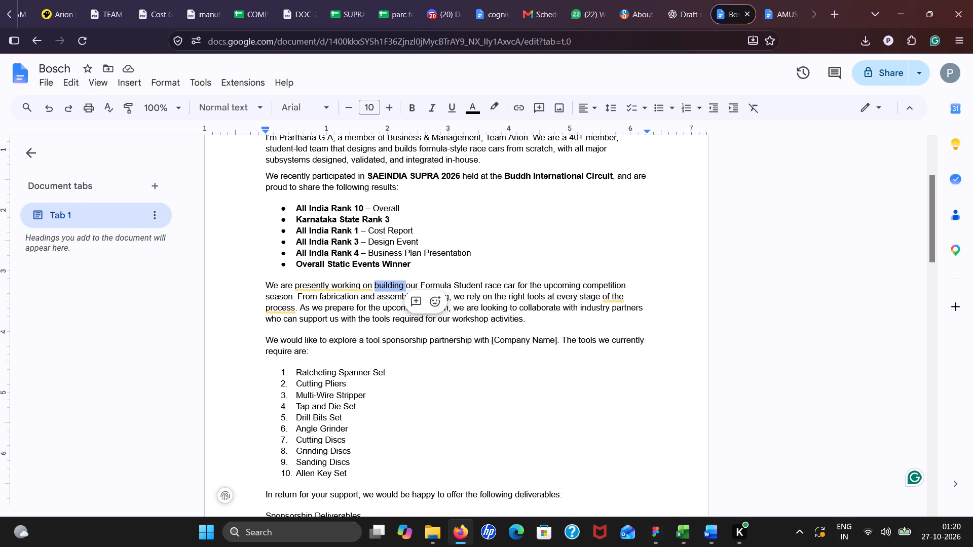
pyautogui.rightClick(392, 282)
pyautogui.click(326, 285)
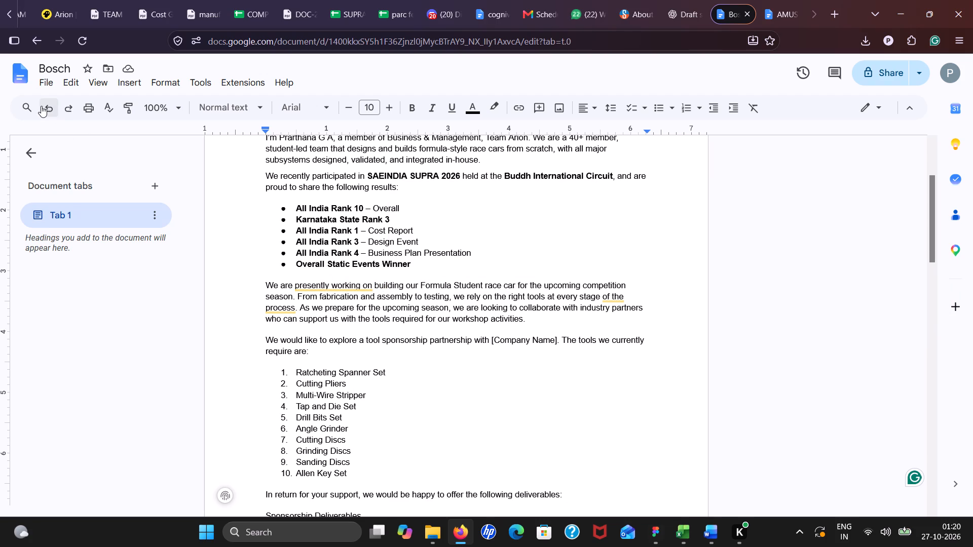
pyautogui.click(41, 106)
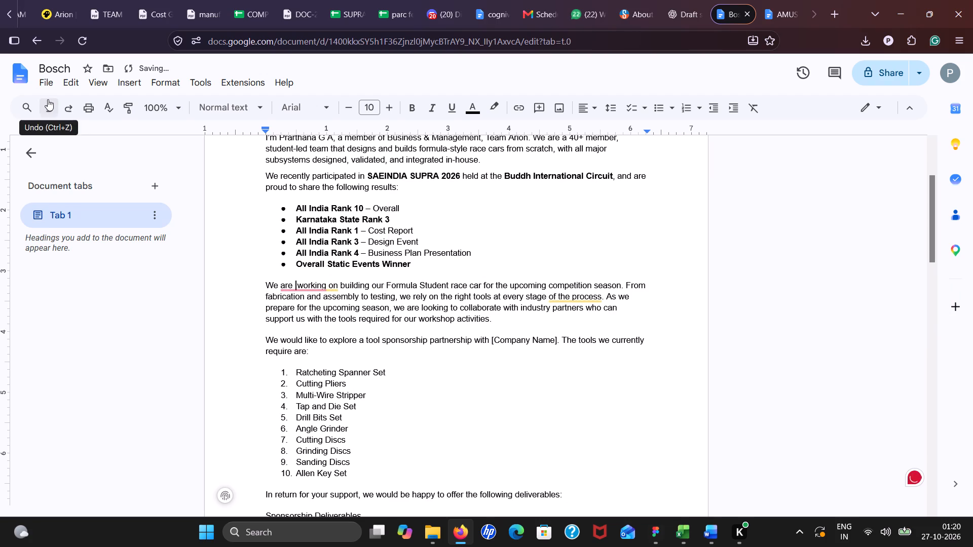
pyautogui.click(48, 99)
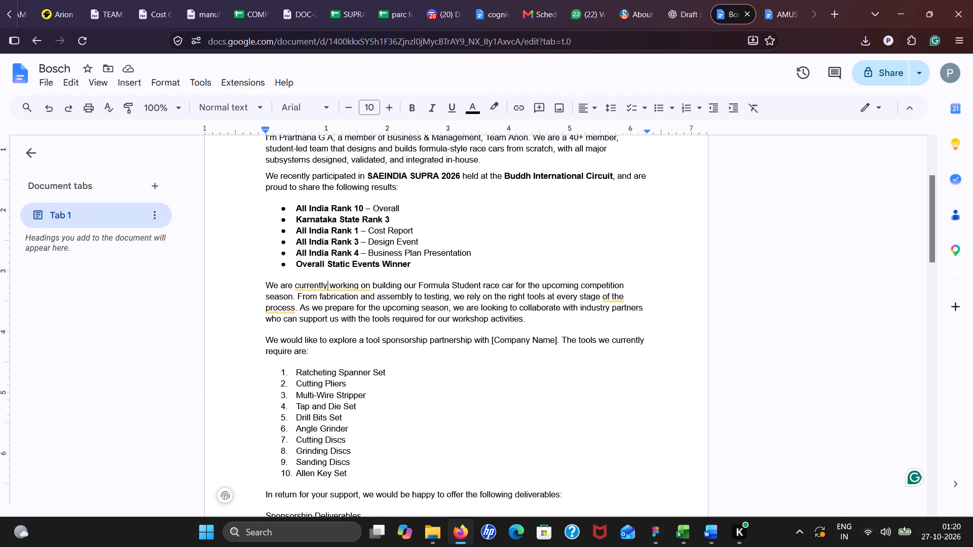
# Copy the Formula Bharat 2027 at Kari Motor Speedway, Coimbatore phrase through "for which" from the AMUSE 3D letter to the start of Bosch's race car paragraph.
pyautogui.click(774, 0)
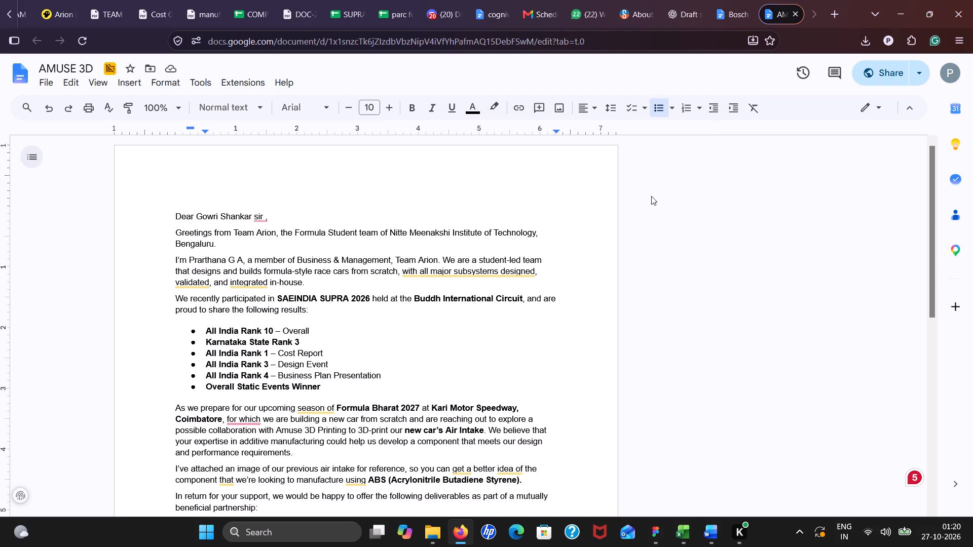
pyautogui.scroll(-1, 639, 197)
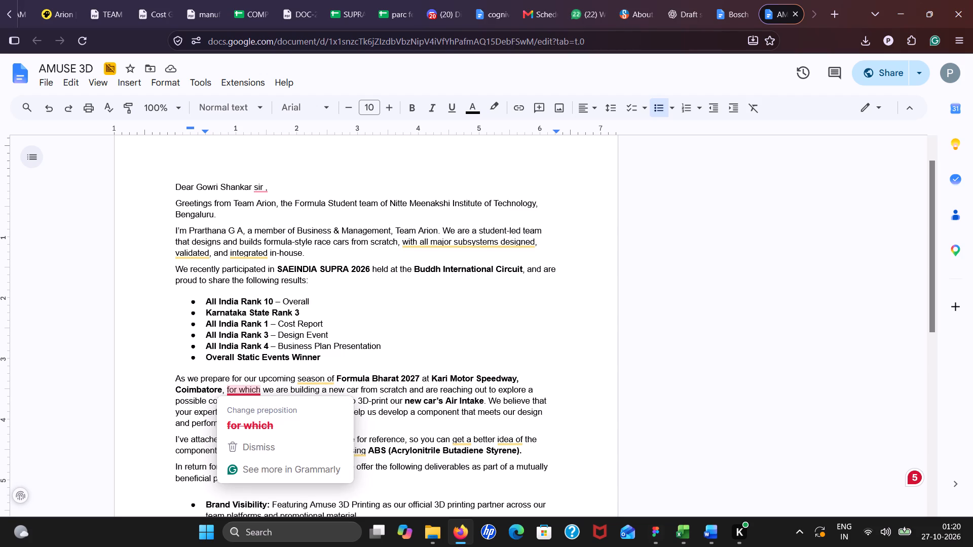
pyautogui.moveTo(260, 391); pyautogui.dragTo(254, 389)
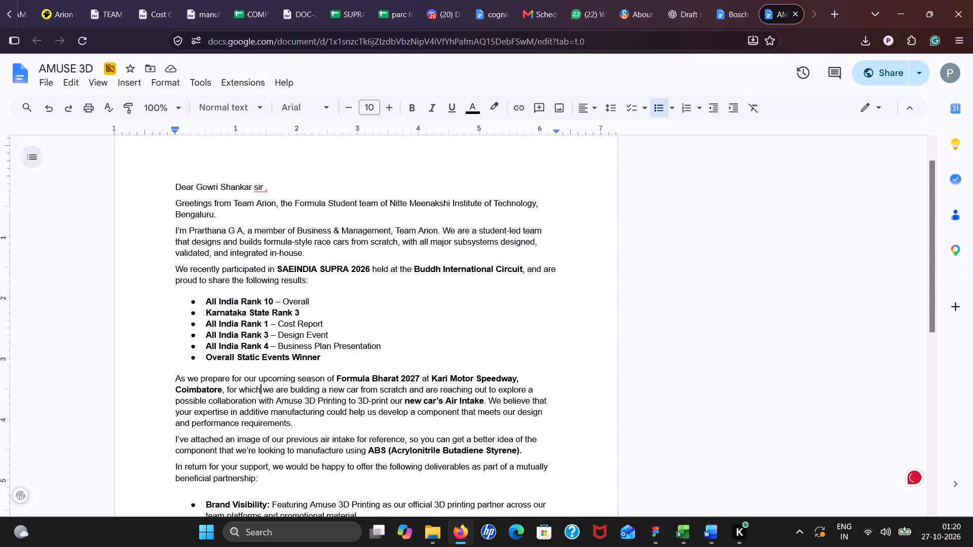
pyautogui.moveTo(254, 389); pyautogui.dragTo(192, 379)
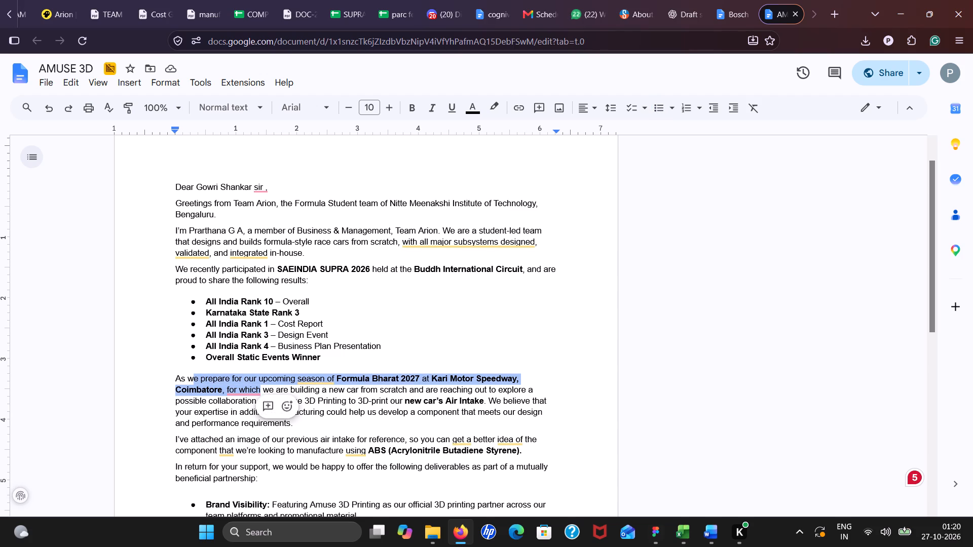
pyautogui.hotkey('ctrl', 'c')
pyautogui.click(473, 303)
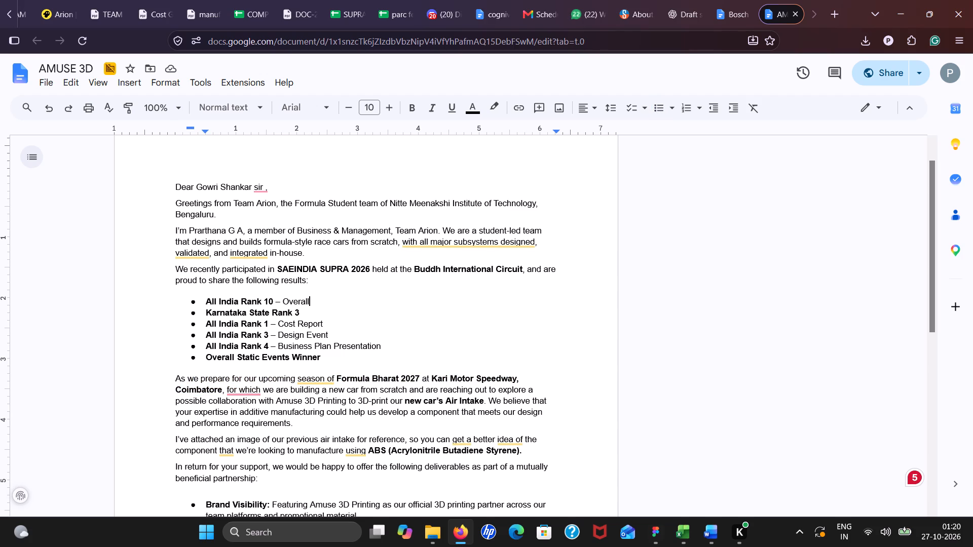
pyautogui.click(718, 0)
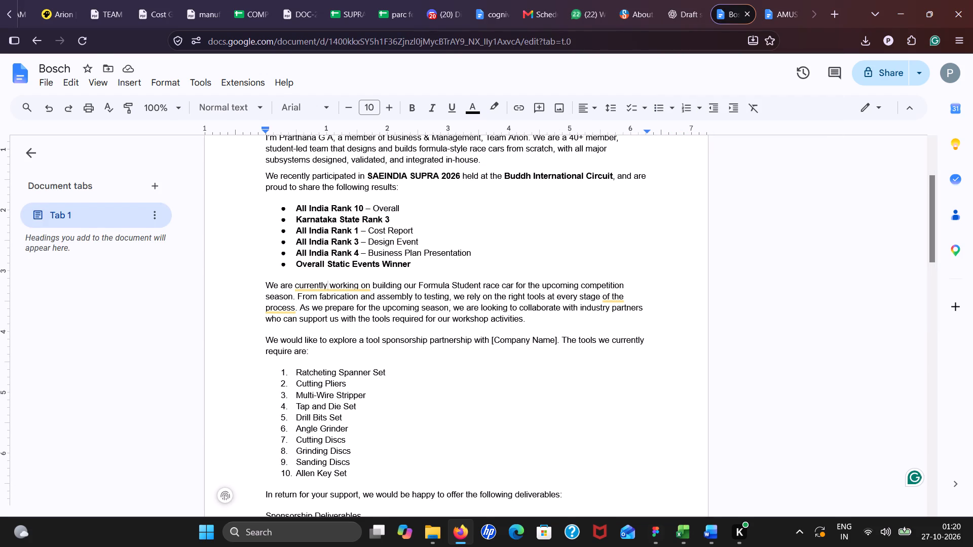
pyautogui.click(266, 285)
pyautogui.hotkey('ctrl', 'v')
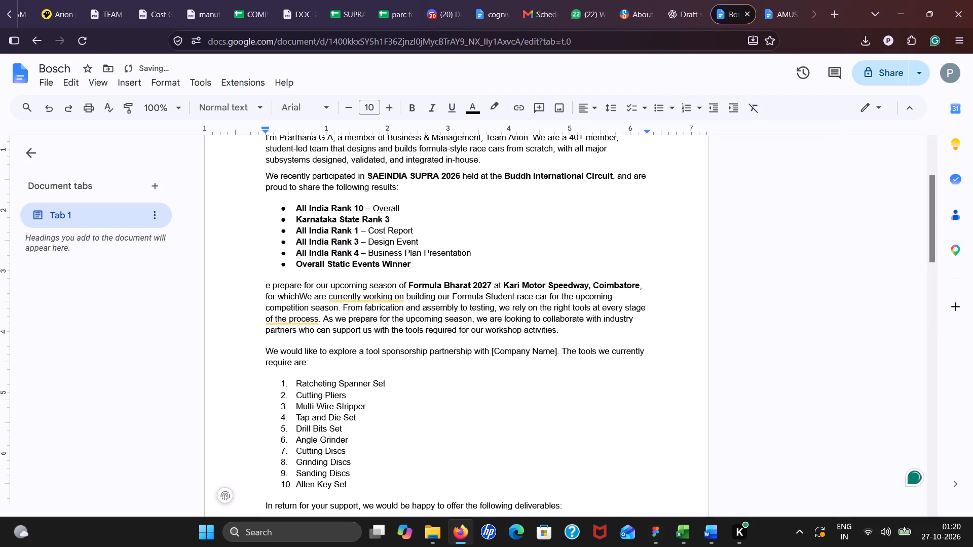
# Reword the start of the pasted phrase to "We are currently preparing for our upcoming season".
pyautogui.click(266, 285)
pyautogui.press('w')
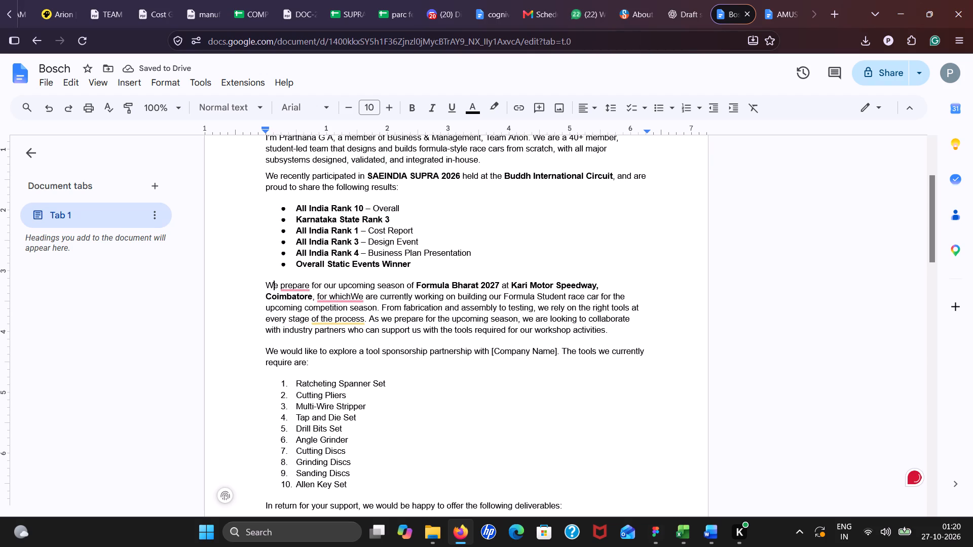
pyautogui.click(308, 286)
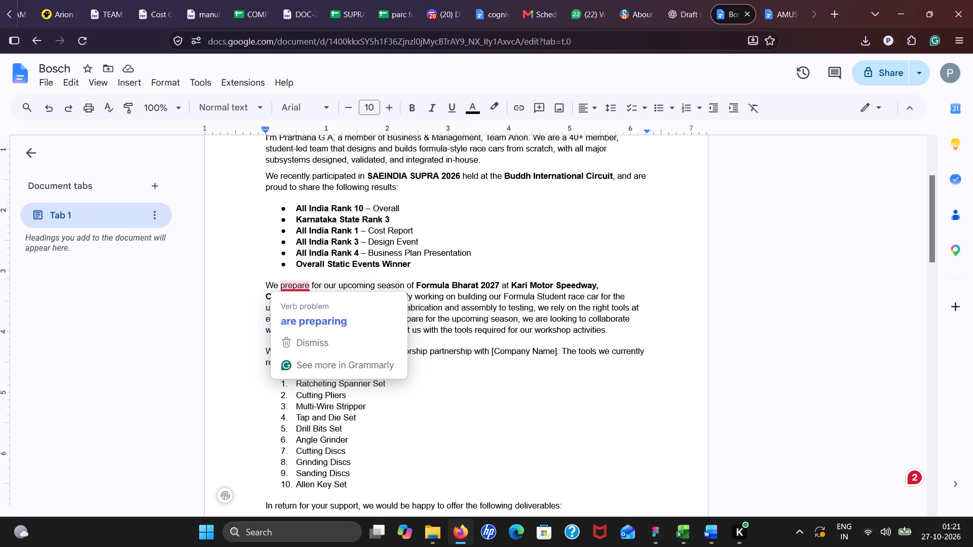
pyautogui.click(316, 309)
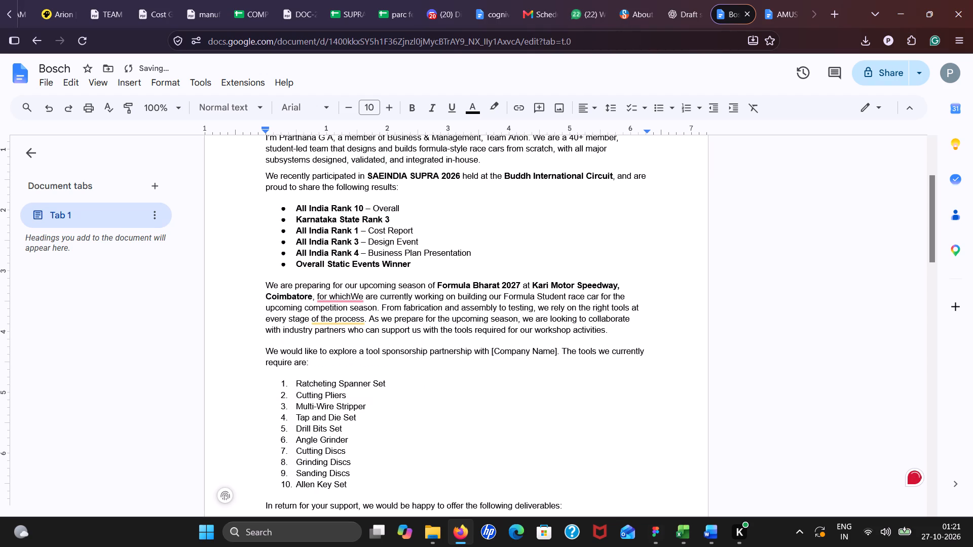
pyautogui.click(291, 288)
pyautogui.press('space')
pyautogui.write('currently')
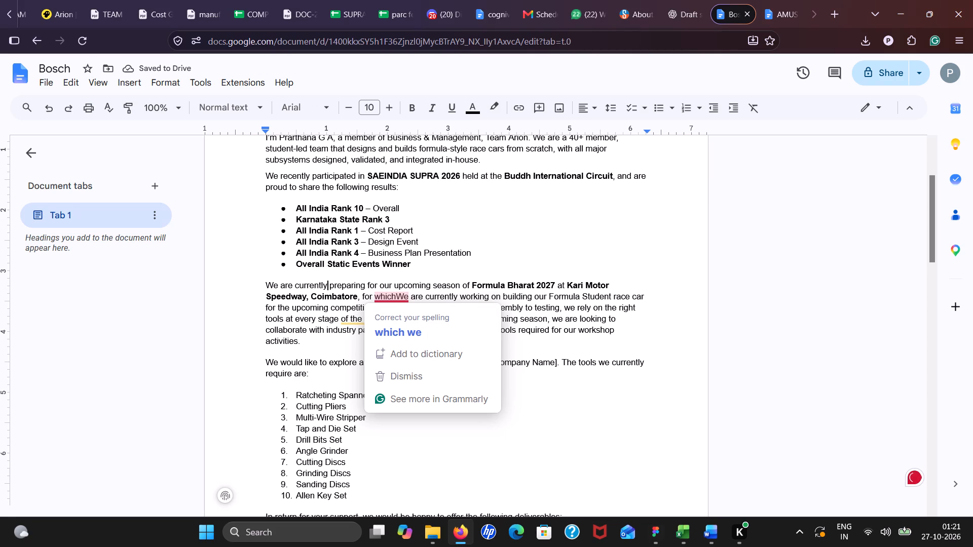
# Delete the sentence "We are currently working on building our Formula Student race car for the upcoming competition season." after "for which".
pyautogui.moveTo(395, 298); pyautogui.dragTo(403, 300)
pyautogui.moveTo(403, 300); pyautogui.dragTo(411, 304)
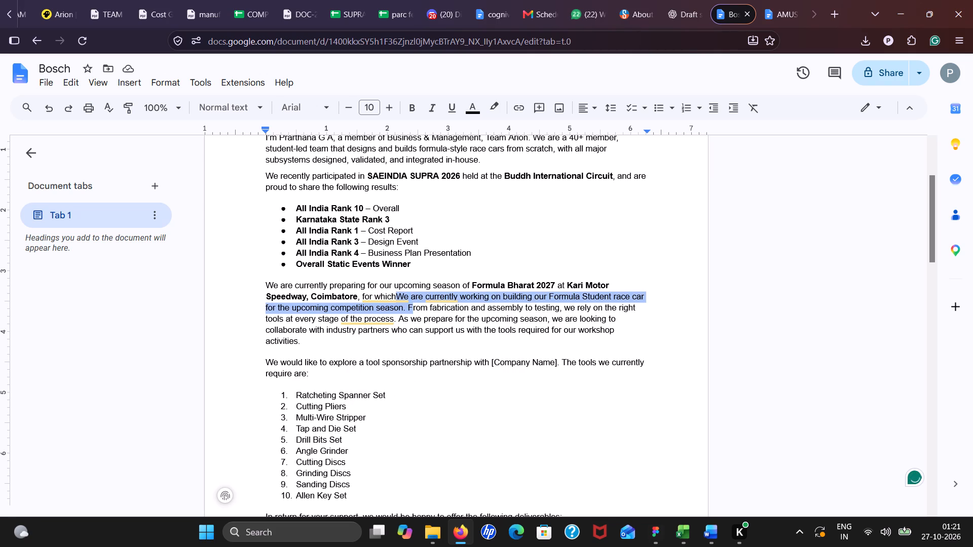
pyautogui.moveTo(411, 304); pyautogui.dragTo(410, 305)
pyautogui.moveTo(410, 305); pyautogui.dragTo(398, 306)
pyautogui.moveTo(398, 306); pyautogui.dragTo(404, 307)
pyautogui.press('BackSpace')
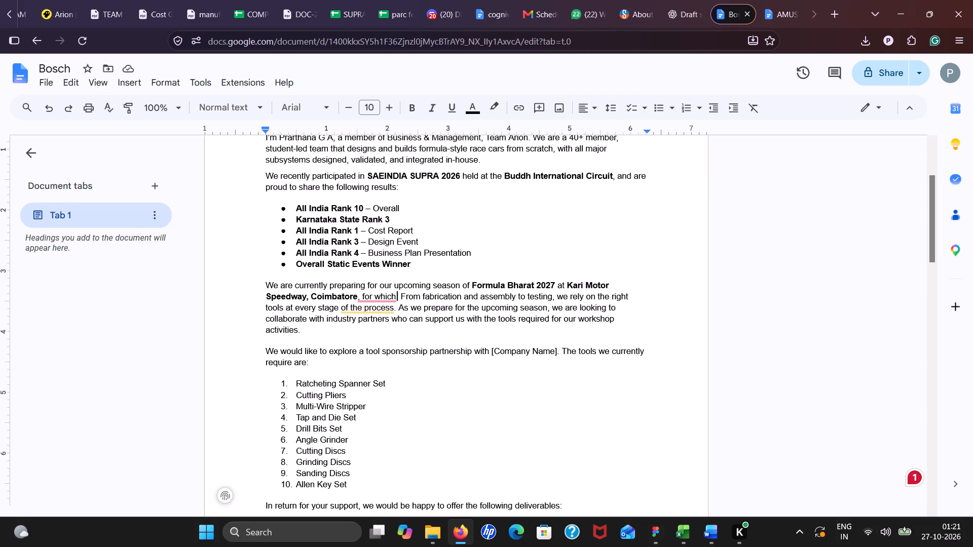
pyautogui.press('Right')
pyautogui.press('BackSpace')
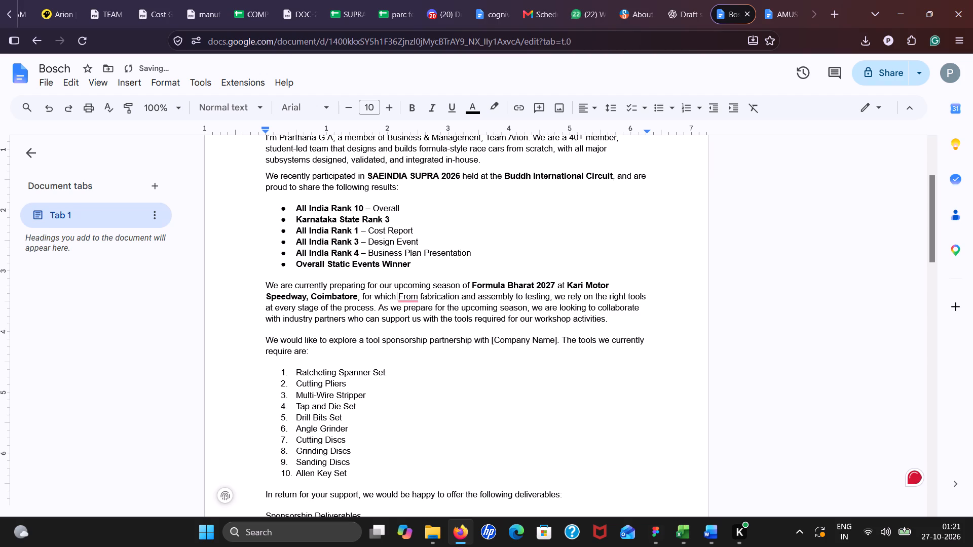
# Insert "we rely on the right tools" after "for which" in the Formula Bharat 2027 sentence.
pyautogui.press('space')
pyautogui.write('we rely')
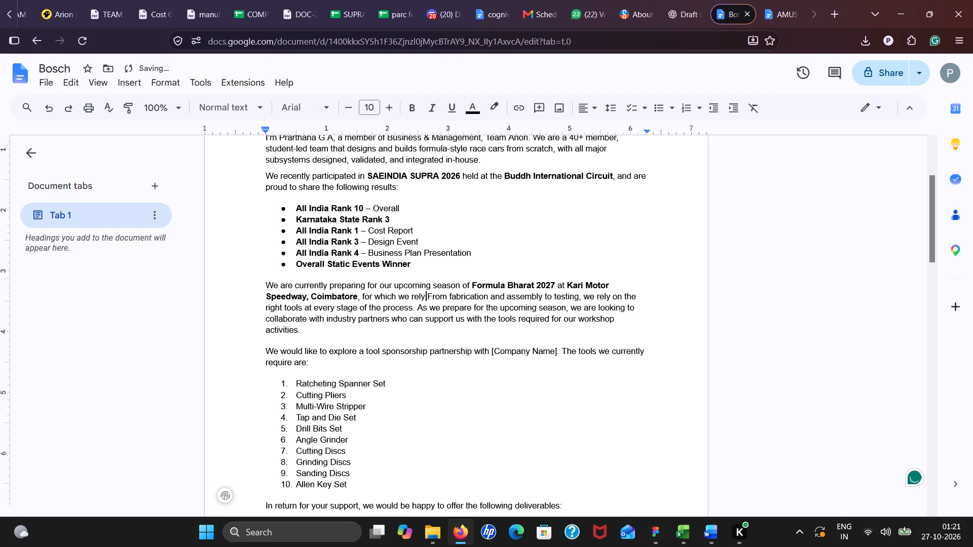
pyautogui.press('space')
pyautogui.write('on the right tools')
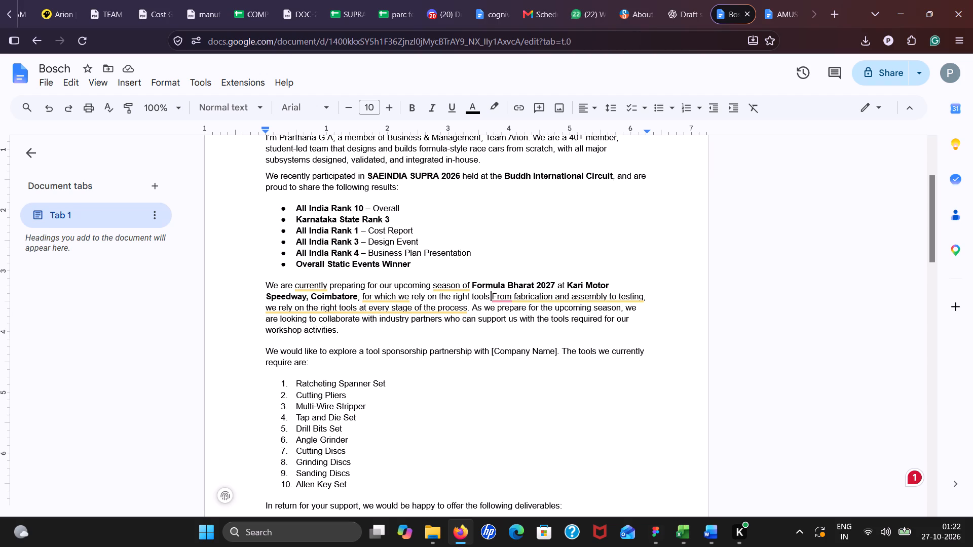
# Copy "of Formula Bharat 2027 at Kari Motor Speedway, Coimbatore" to after "As we prepare for the upcoming season", leaving a single space before it.
pyautogui.click(467, 310)
pyautogui.click(539, 347)
pyautogui.click(461, 283)
pyautogui.moveTo(461, 283); pyautogui.dragTo(361, 298)
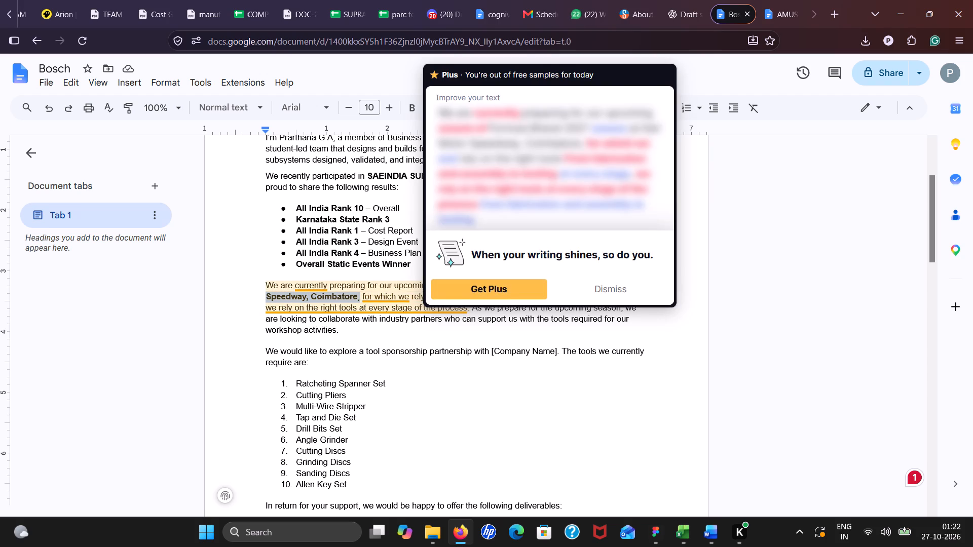
pyautogui.moveTo(361, 298); pyautogui.dragTo(358, 297)
pyautogui.hotkey('ctrl', 'c')
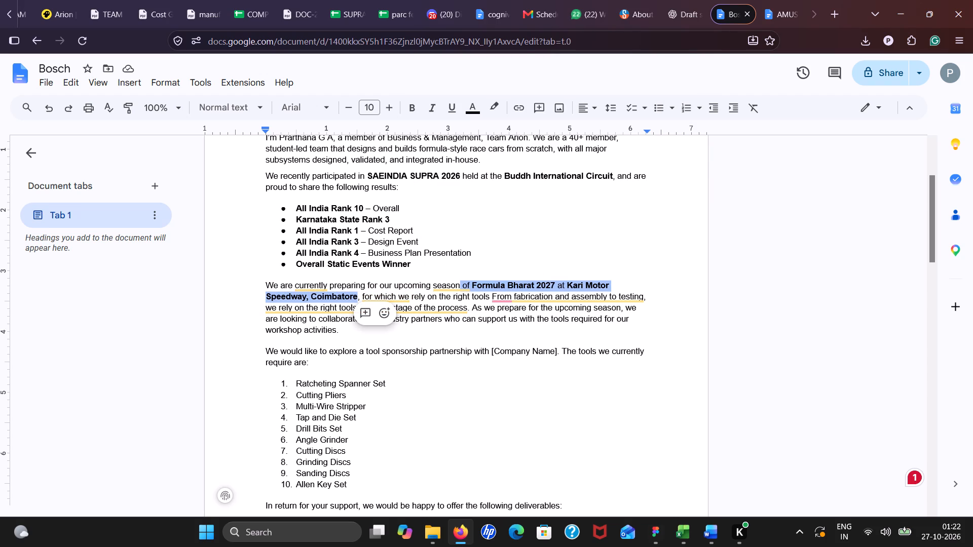
pyautogui.click(618, 310)
pyautogui.press('Right')
pyautogui.press('space')
pyautogui.hotkey('ctrl', 'v')
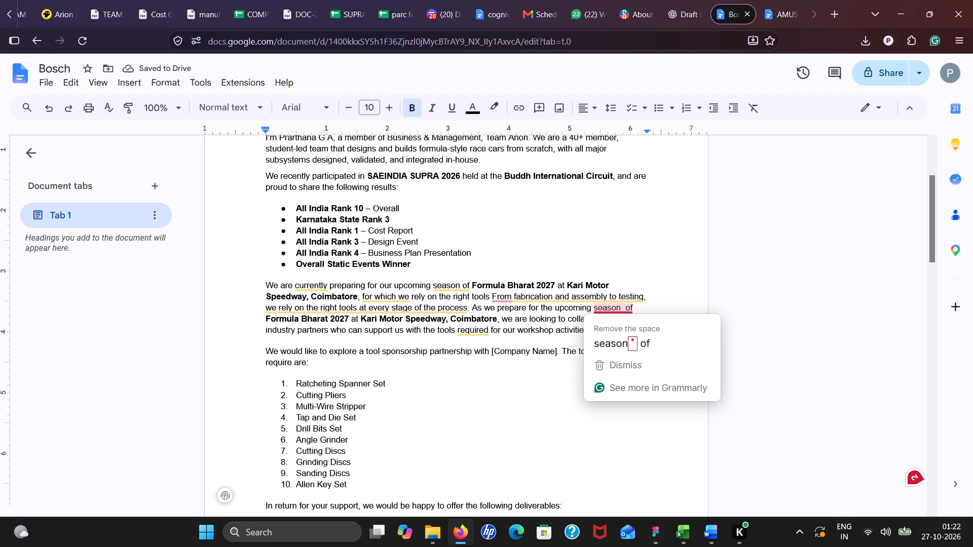
pyautogui.click(629, 338)
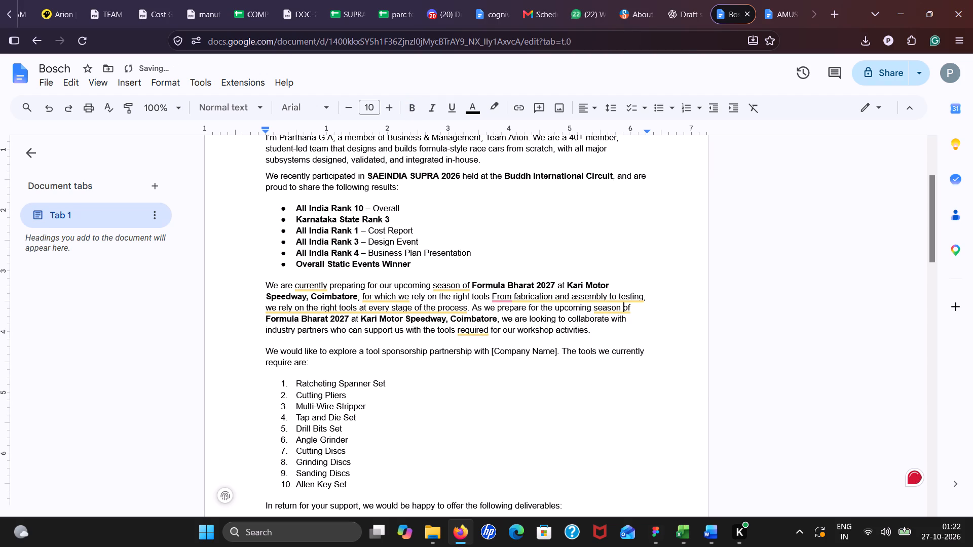
# Replace "our workshop activities" at the end of the industry partners sentence with "building our new car".
pyautogui.click(590, 330)
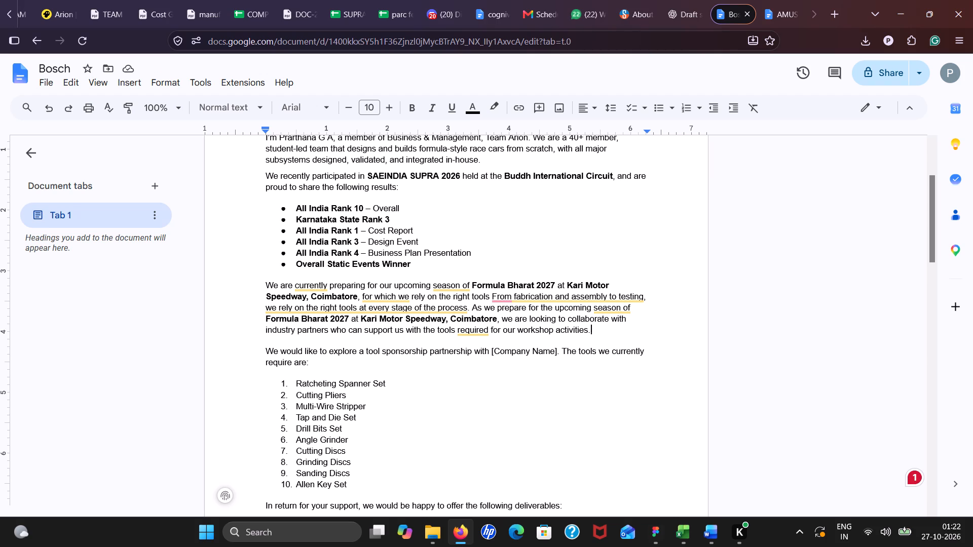
pyautogui.click(586, 331)
pyautogui.press('Right')
pyautogui.press('BackSpace')
pyautogui.press('BackSpace')
pyautogui.press('BackSpace')
pyautogui.press('BackSpace')
pyautogui.press('BackSpace')
pyautogui.press('BackSpace')
pyautogui.press('BackSpace')
pyautogui.press('BackSpace')
pyautogui.press('BackSpace')
pyautogui.press('BackSpace')
pyautogui.press('BackSpace')
pyautogui.press('BackSpace')
pyautogui.press('BackSpace')
pyautogui.press('BackSpace')
pyautogui.press('BackSpace')
pyautogui.press('BackSpace')
pyautogui.press('BackSpace')
pyautogui.press('BackSpace')
pyautogui.press('BackSpace')
pyautogui.press('BackSpace')
pyautogui.press('BackSpace')
pyautogui.press('BackSpace')
pyautogui.press('BackSpace')
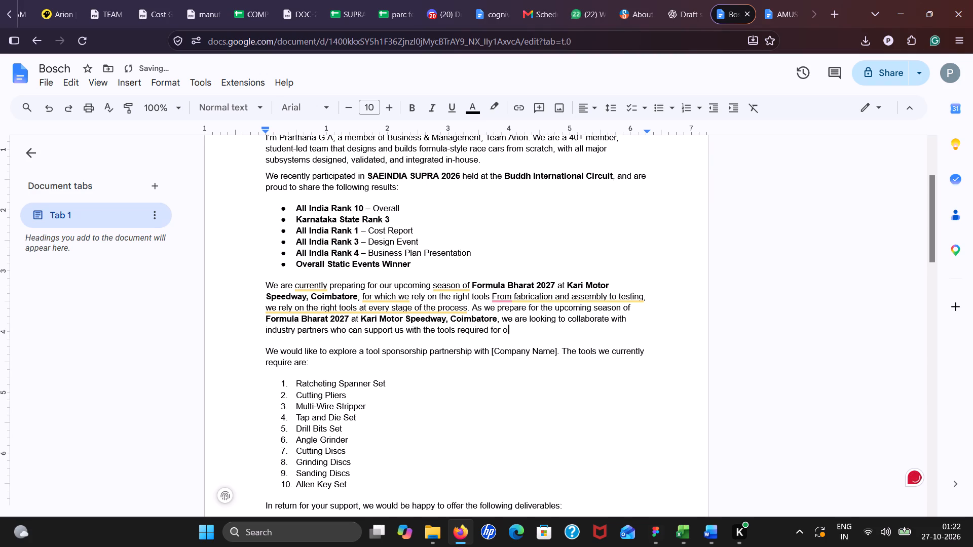
pyautogui.write('by')
pyautogui.press('BackSpace')
pyautogui.write('uilding our new car')
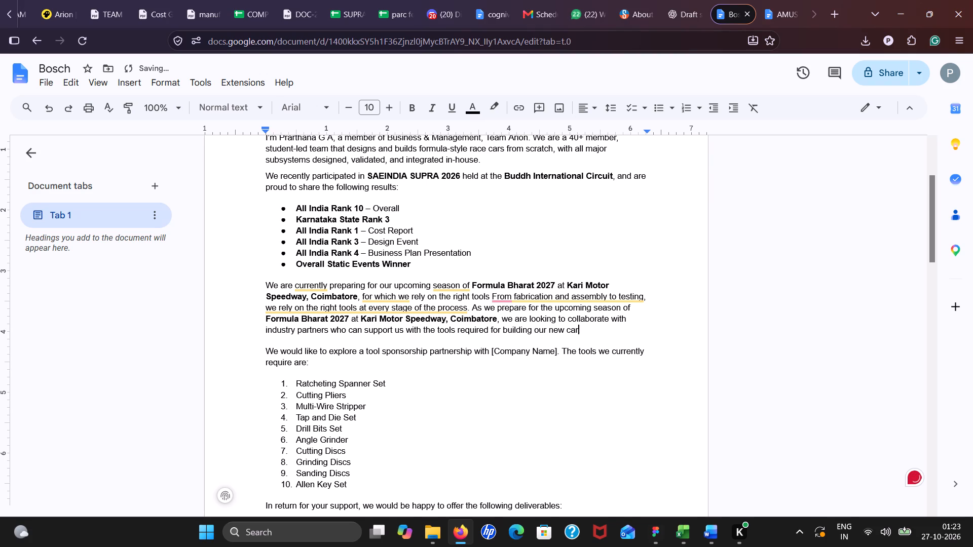
# Append "We reply on these right set of tools at every stage of the process starting from fabrication and assembly to testing the car." to the paragraph.
pyautogui.click(586, 334)
pyautogui.press('space')
pyautogui.press('BackSpace')
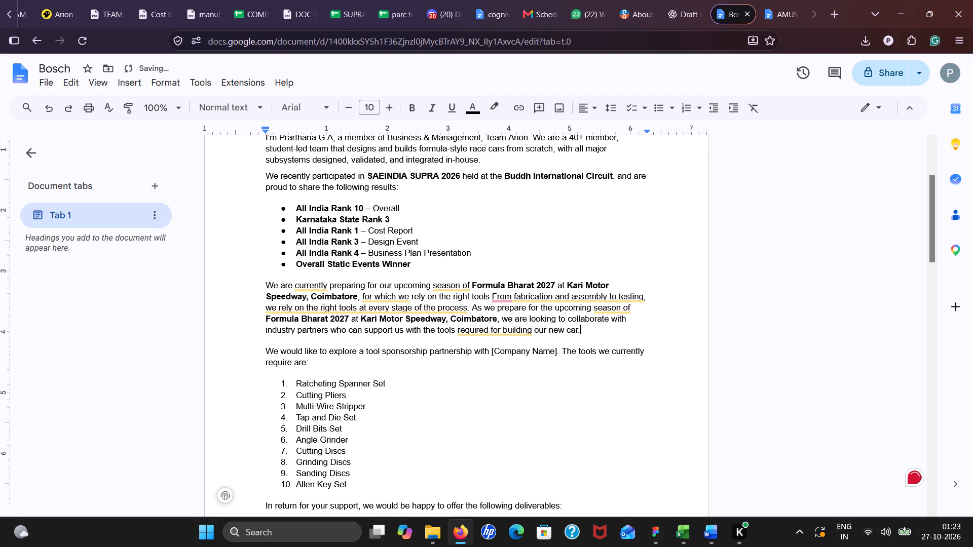
pyautogui.press('space')
pyautogui.write('W')
pyautogui.write('e reply on these right set of tool')
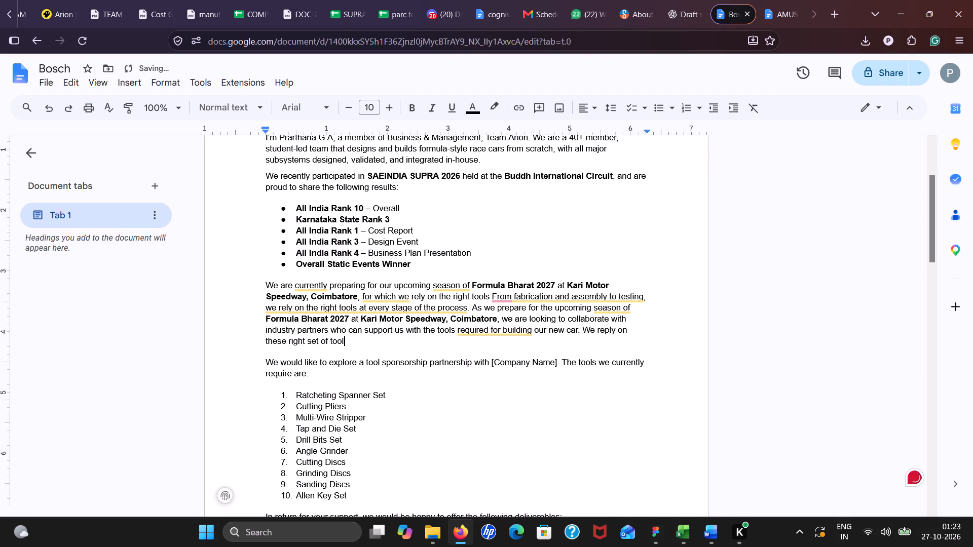
pyautogui.write('s')
pyautogui.press('space')
pyautogui.write('at')
pyautogui.press('space')
pyautogui.press('BackSpace')
pyautogui.press('BackSpace')
pyautogui.press('BackSpace')
pyautogui.write('at every stage of the process start')
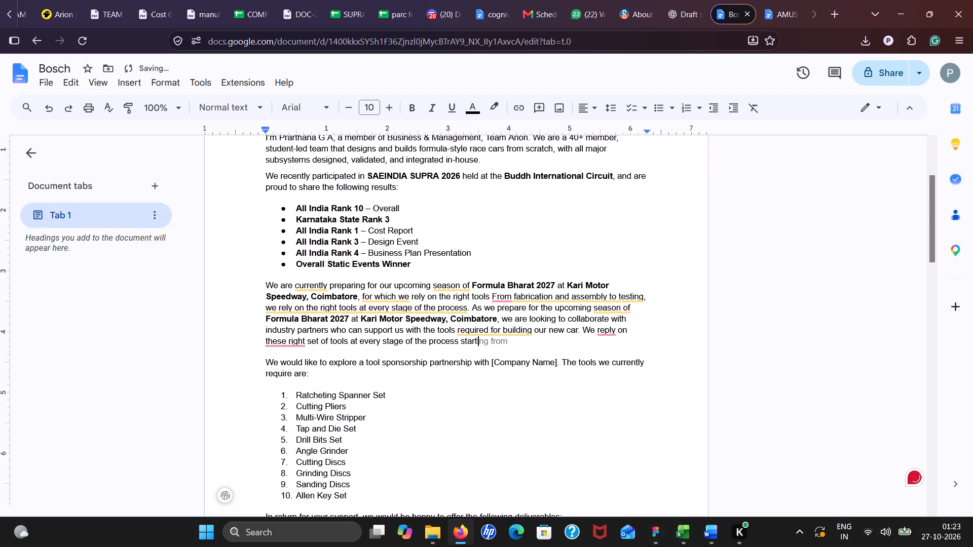
pyautogui.write('ing from fabricatoon')
pyautogui.press('BackSpace')
pyautogui.press('BackSpace')
pyautogui.press('BackSpace')
pyautogui.write('ion and assemply')
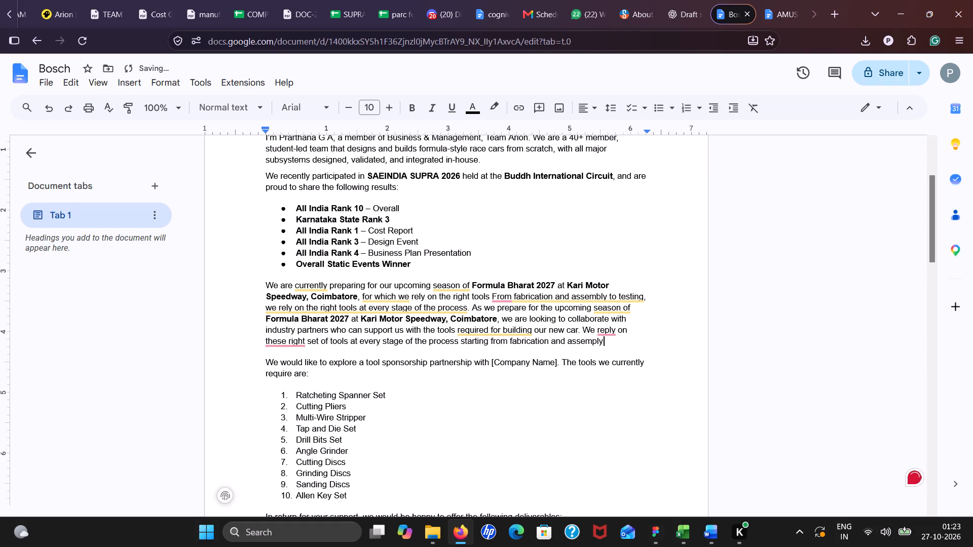
pyautogui.press('space')
pyautogui.press('BackSpace')
pyautogui.press('space')
pyautogui.write('f')
pyautogui.press('BackSpace')
pyautogui.write('to')
pyautogui.press('space')
pyautogui.write('testing')
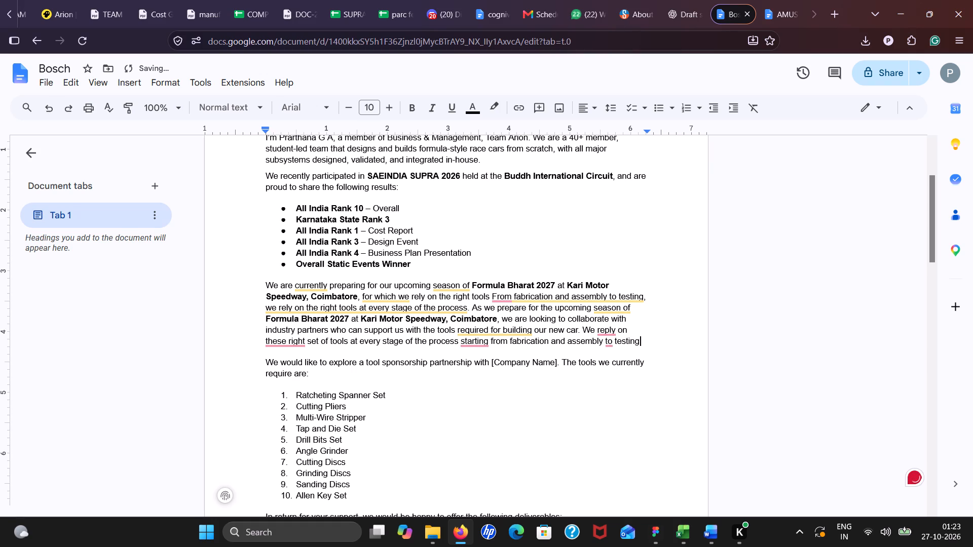
pyautogui.press('space')
pyautogui.write('the car.')
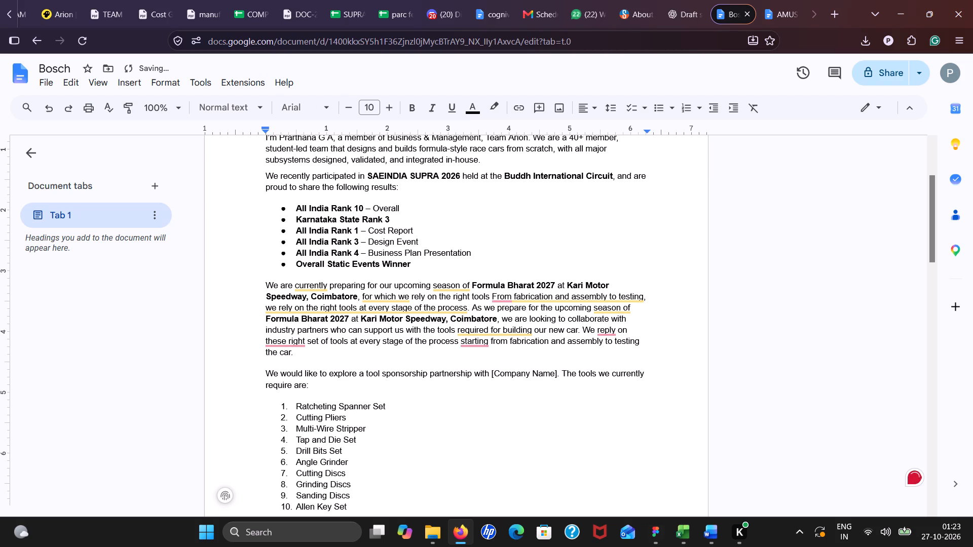
# Delete the paragraph's opening text from "We are currently preparing" through "at every stage of the process.", before "As we prepare".
pyautogui.moveTo(471, 310); pyautogui.dragTo(258, 291)
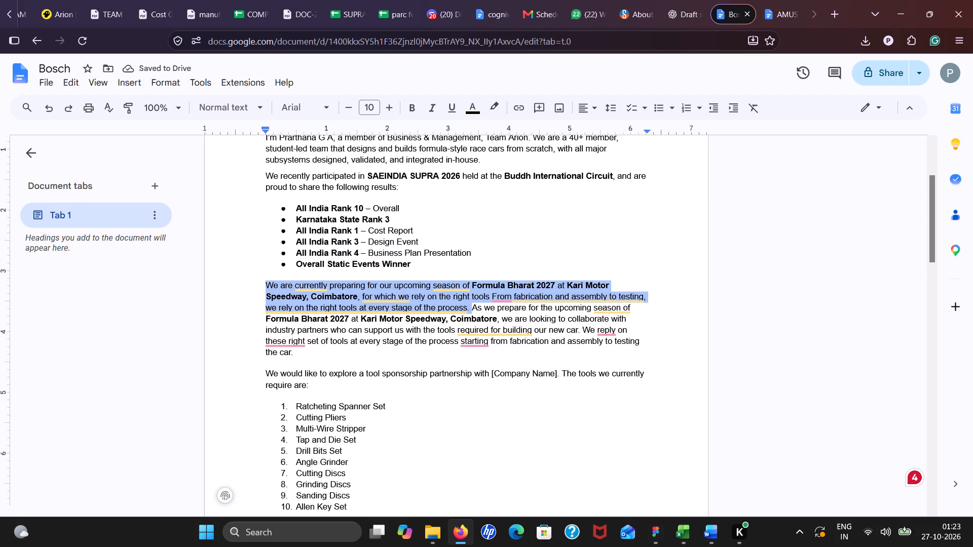
pyautogui.moveTo(258, 291); pyautogui.dragTo(255, 286)
pyautogui.press('BackSpace')
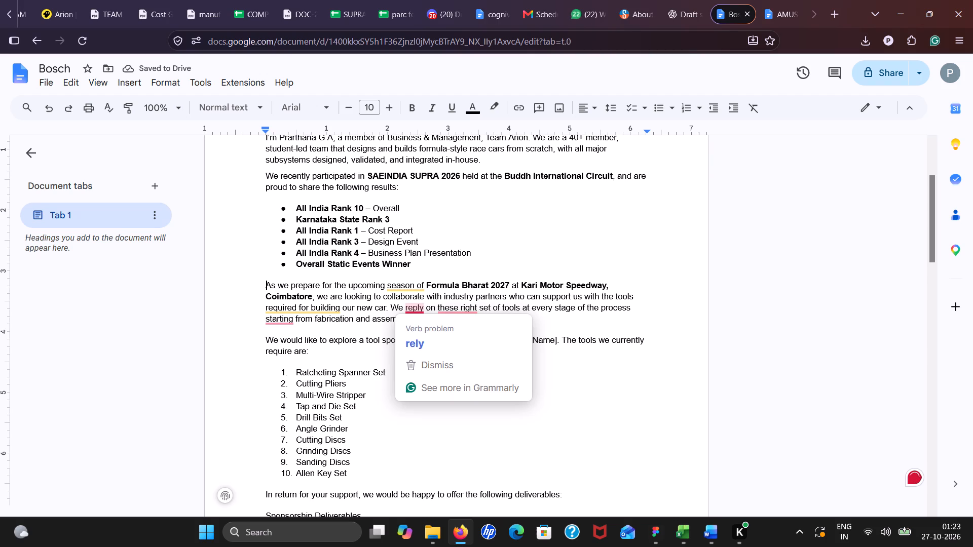
# Accept the grammar corrections in the new tools sentence: "rely", "the right" and a comma after "process".
pyautogui.click(426, 337)
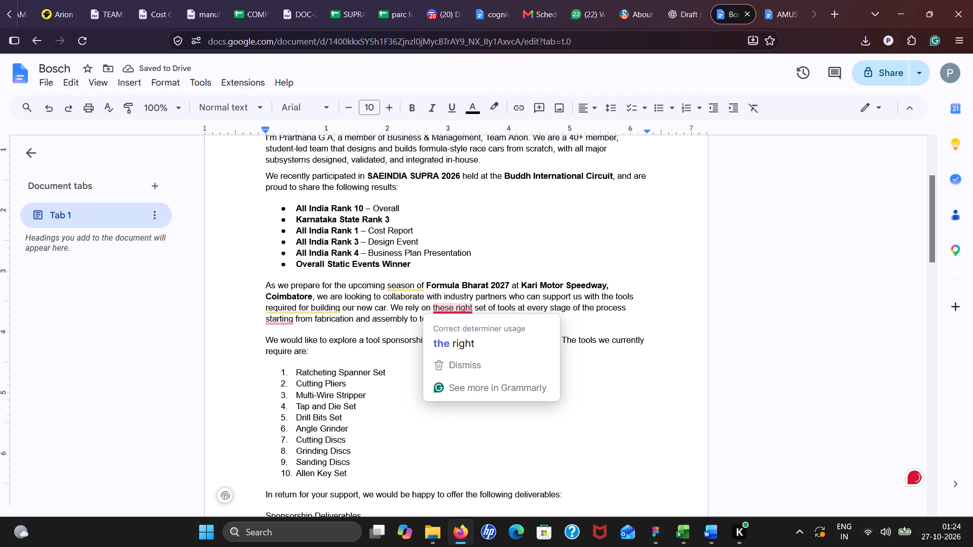
pyautogui.click(464, 346)
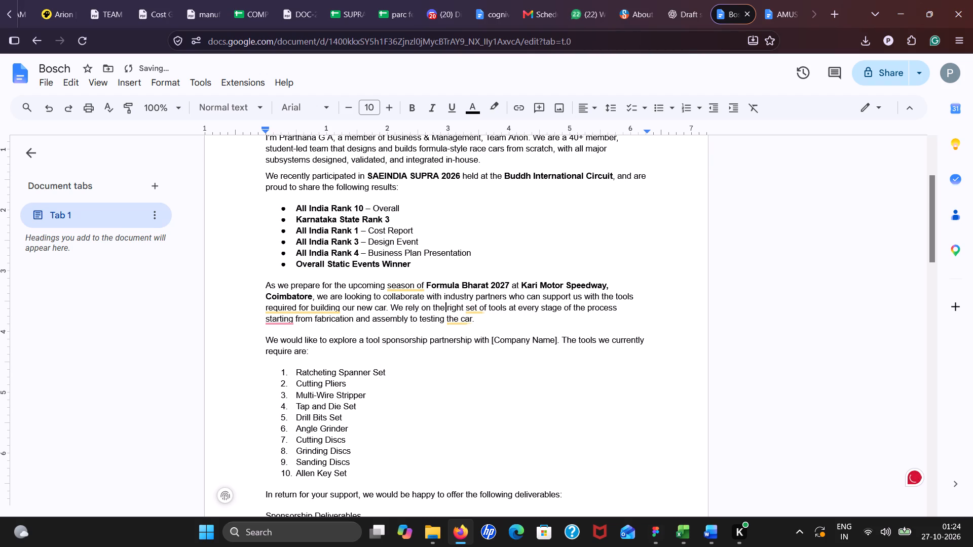
pyautogui.click(295, 353)
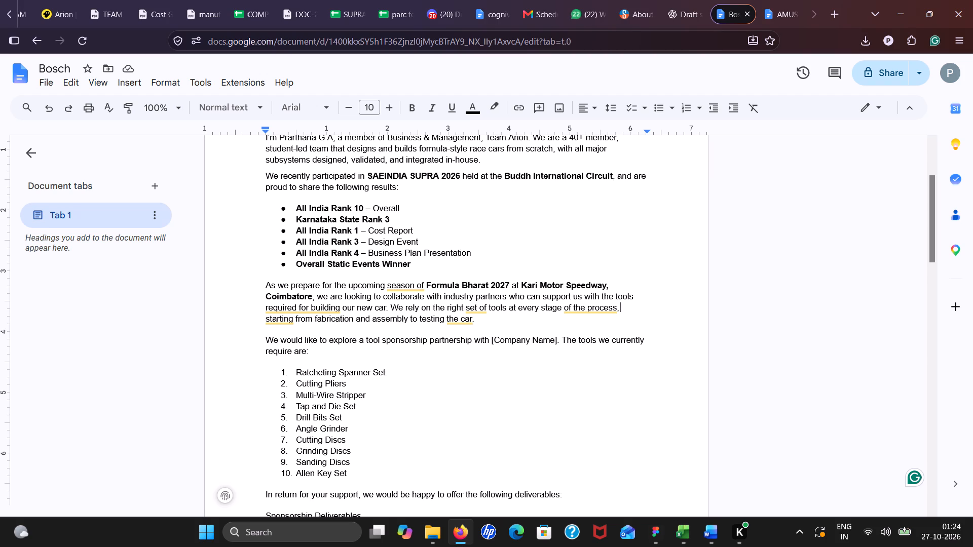
# Replace the [Company Name] placeholder in the tool sponsorship partnership sentence with "Bosch".
pyautogui.scroll(-1, 447, 353)
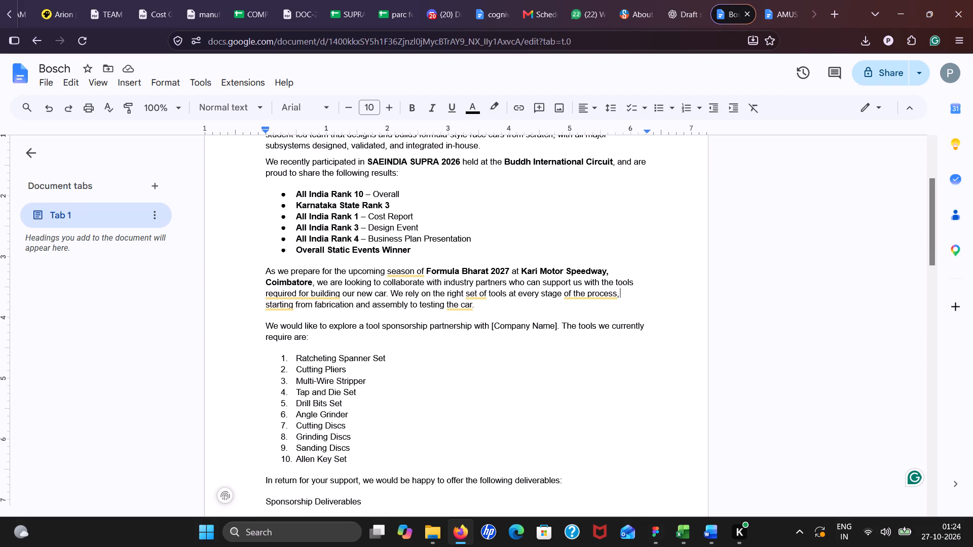
pyautogui.click(556, 332)
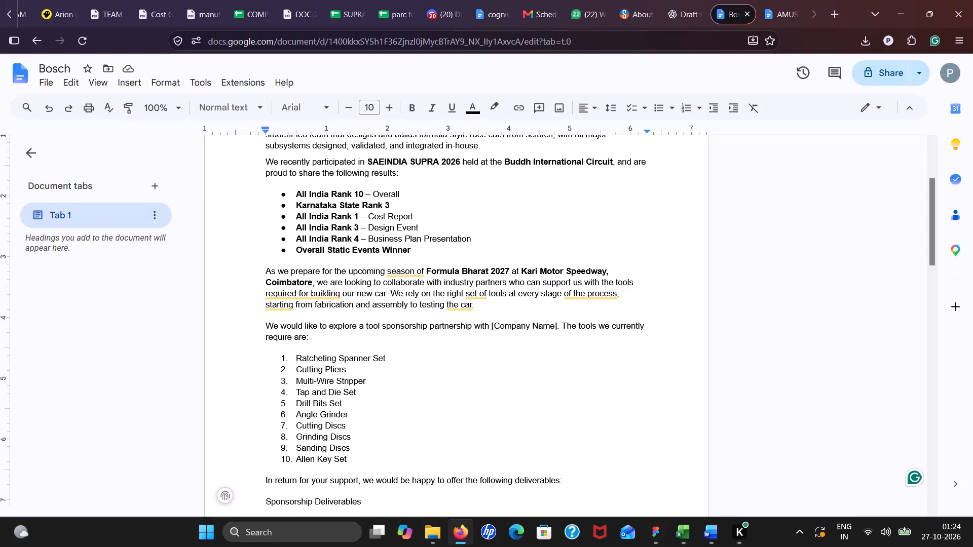
pyautogui.click(556, 326)
pyautogui.press('Right')
pyautogui.press('BackSpace')
pyautogui.press('BackSpace')
pyautogui.press('BackSpace')
pyautogui.press('BackSpace')
pyautogui.press('BackSpace')
pyautogui.press('BackSpace')
pyautogui.press('BackSpace')
pyautogui.press('BackSpace')
pyautogui.press('BackSpace')
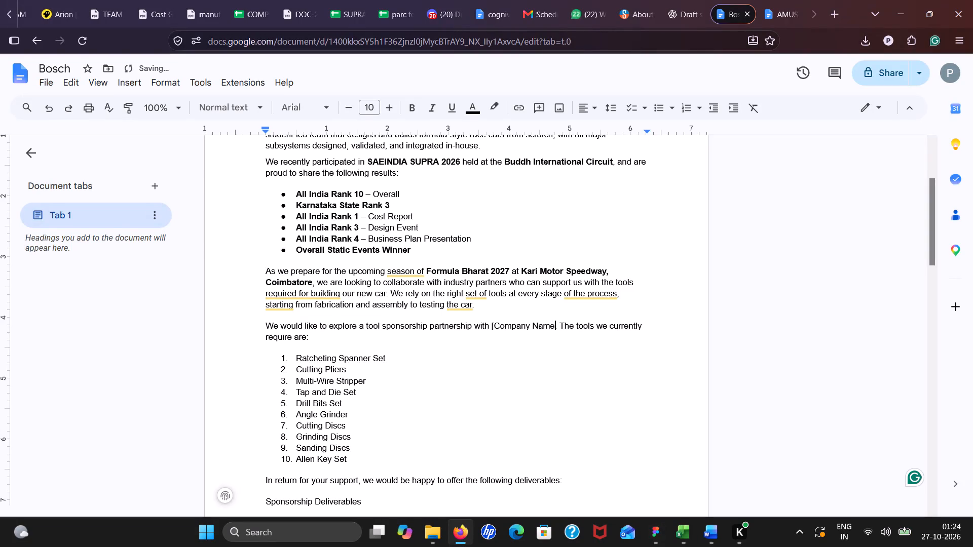
pyautogui.press('BackSpace')
pyautogui.press('BackSpace')
pyautogui.press('BackSpace')
pyautogui.press('BackSpace')
pyautogui.press('BackSpace')
pyautogui.press('BackSpace')
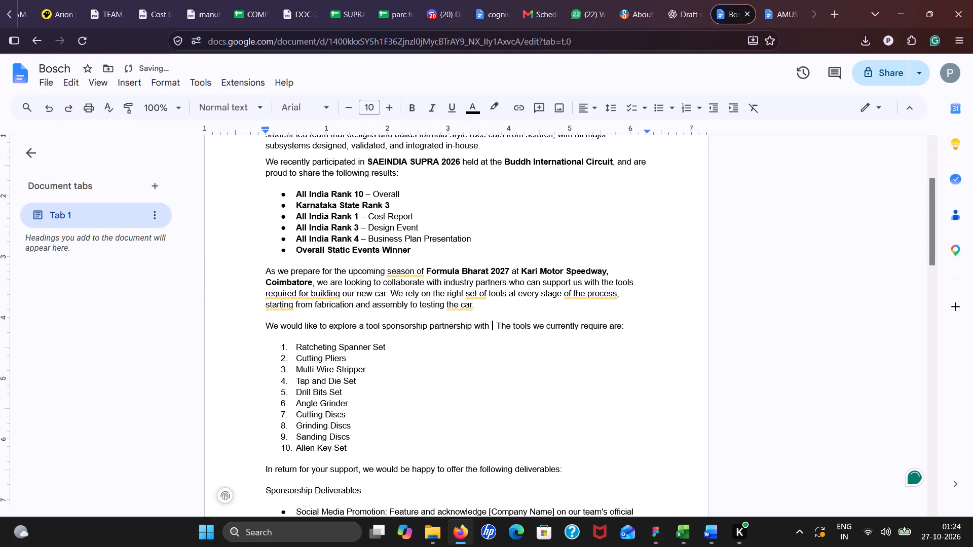
pyautogui.press('BackSpace')
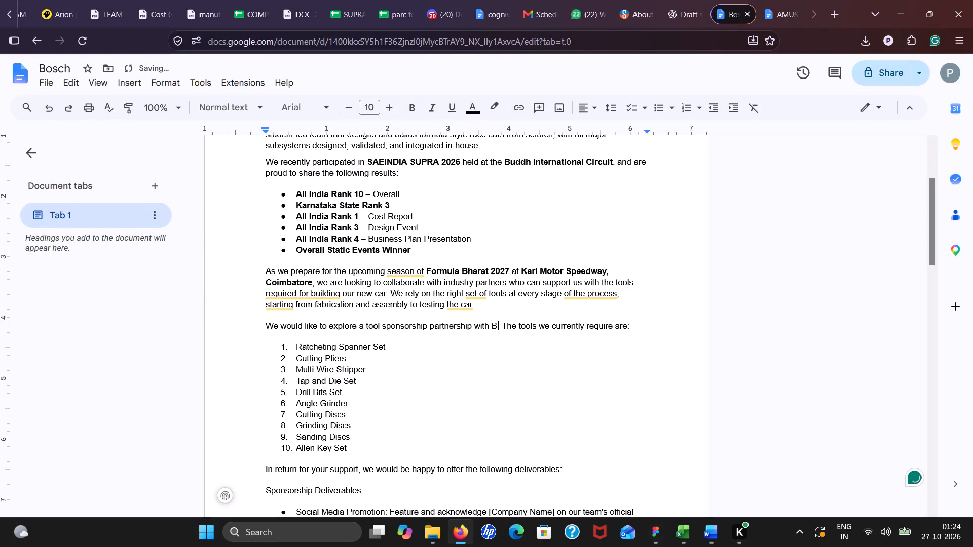
pyautogui.hscroll(-1, 775, 15)
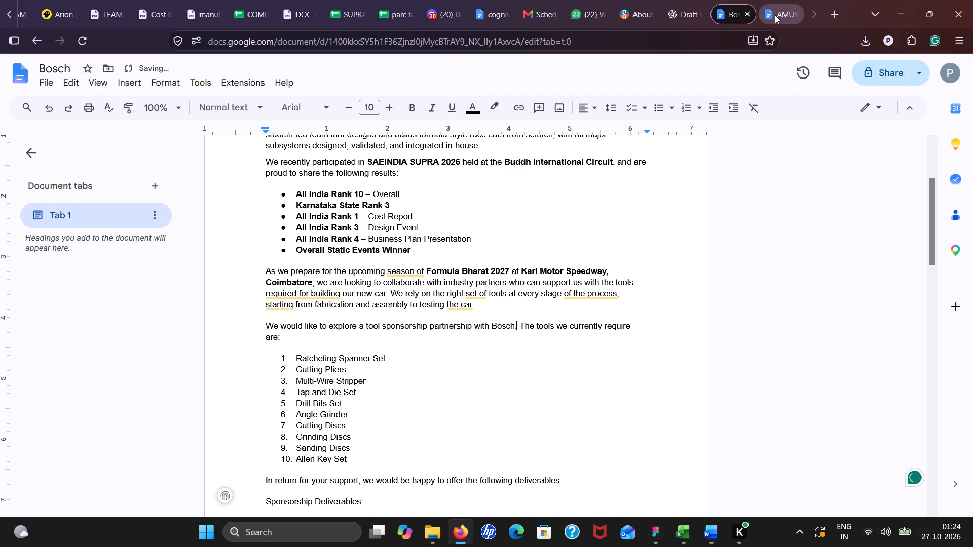
# Search the web for "bosch" in a new browser tab, view the results, and close the tab.
pyautogui.hscroll(-2, 775, 15)
pyautogui.click(835, 8)
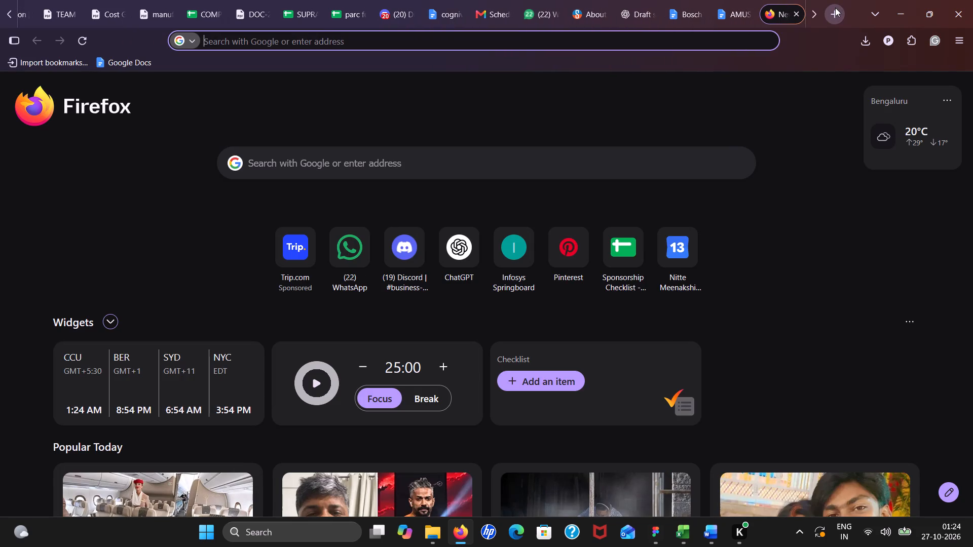
pyautogui.write('bosch')
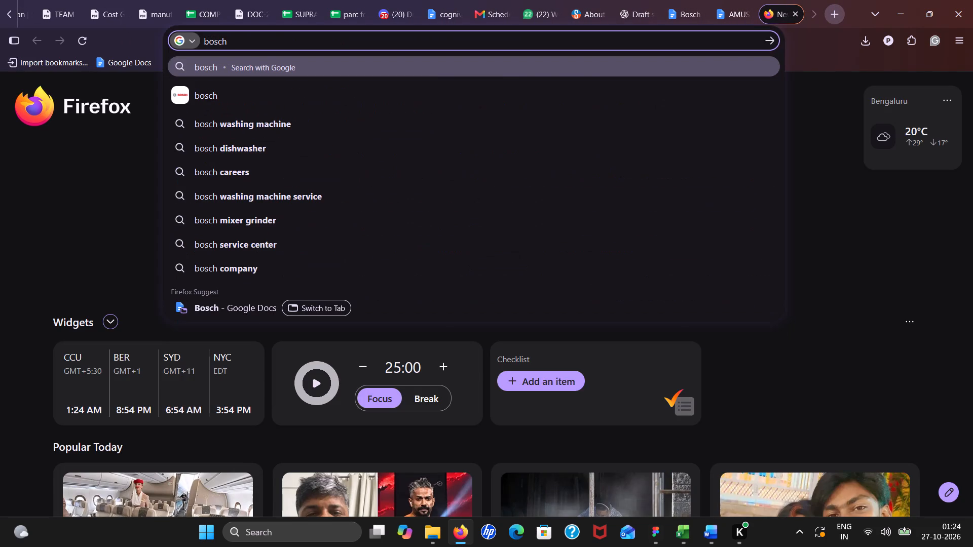
pyautogui.press('Return')
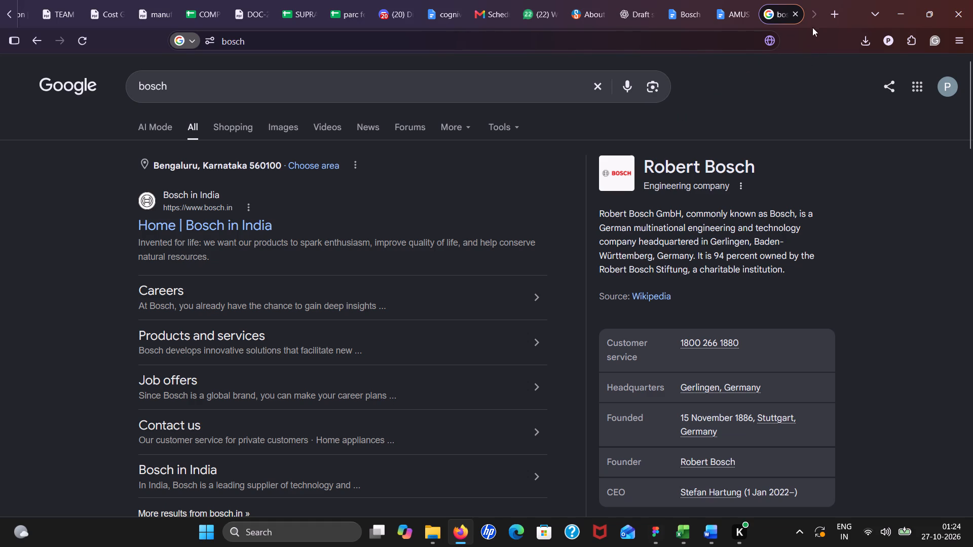
pyautogui.click(797, 13)
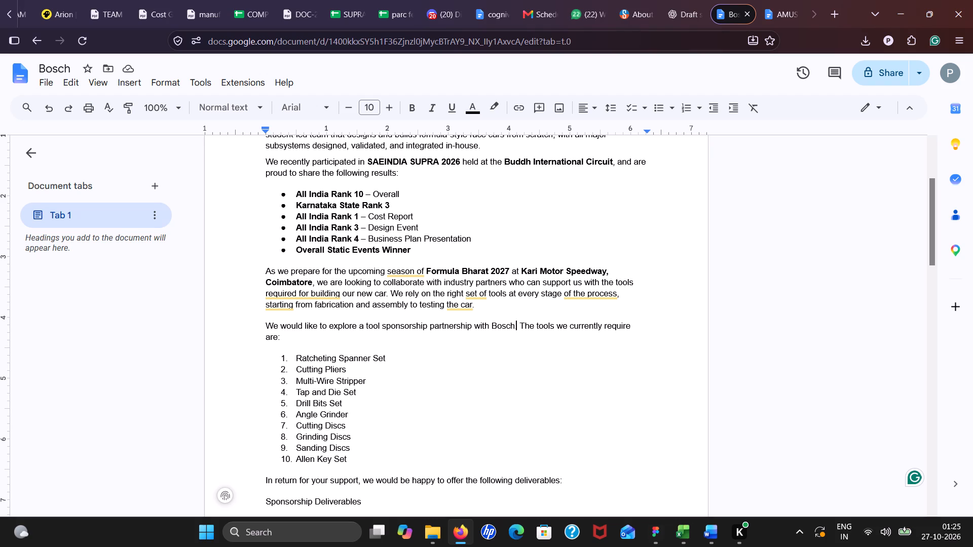
# Replace ". The tools we currently require" after "Bosch" with "where are current requirements", directly before "are:".
pyautogui.click(640, 325)
pyautogui.press('BackSpace')
pyautogui.press('BackSpace')
pyautogui.press('BackSpace')
pyautogui.press('BackSpace')
pyautogui.press('BackSpace')
pyautogui.press('BackSpace')
pyautogui.press('BackSpace')
pyautogui.press('BackSpace')
pyautogui.press('BackSpace')
pyautogui.press('BackSpace')
pyautogui.press('BackSpace')
pyautogui.press('BackSpace')
pyautogui.press('BackSpace')
pyautogui.press('BackSpace')
pyautogui.press('BackSpace')
pyautogui.press('BackSpace')
pyautogui.press('BackSpace')
pyautogui.press('BackSpace')
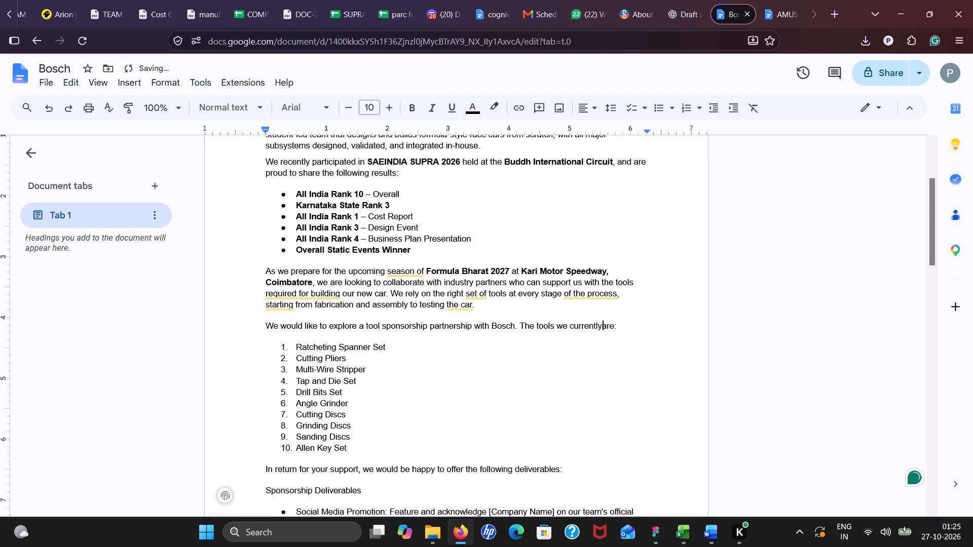
pyautogui.press('BackSpace')
pyautogui.press('BackSpace')
pyautogui.press('BackSpace')
pyautogui.press('BackSpace')
pyautogui.press('BackSpace')
pyautogui.press('BackSpace')
pyautogui.press('BackSpace')
pyautogui.press('BackSpace')
pyautogui.press('BackSpace')
pyautogui.press('BackSpace')
pyautogui.press('BackSpace')
pyautogui.press('BackSpace')
pyautogui.press('BackSpace')
pyautogui.press('BackSpace')
pyautogui.press('BackSpace')
pyautogui.press('BackSpace')
pyautogui.press('BackSpace')
pyautogui.press('BackSpace')
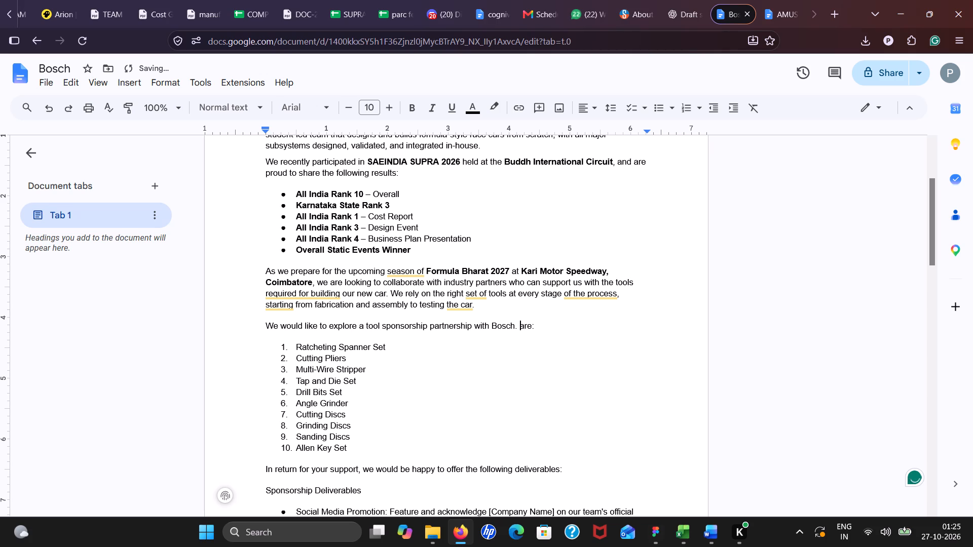
pyautogui.press('BackSpace')
pyautogui.press('BackSpace')
pyautogui.press('space')
pyautogui.write('where are current')
pyautogui.press('space')
pyautogui.write('requirements')
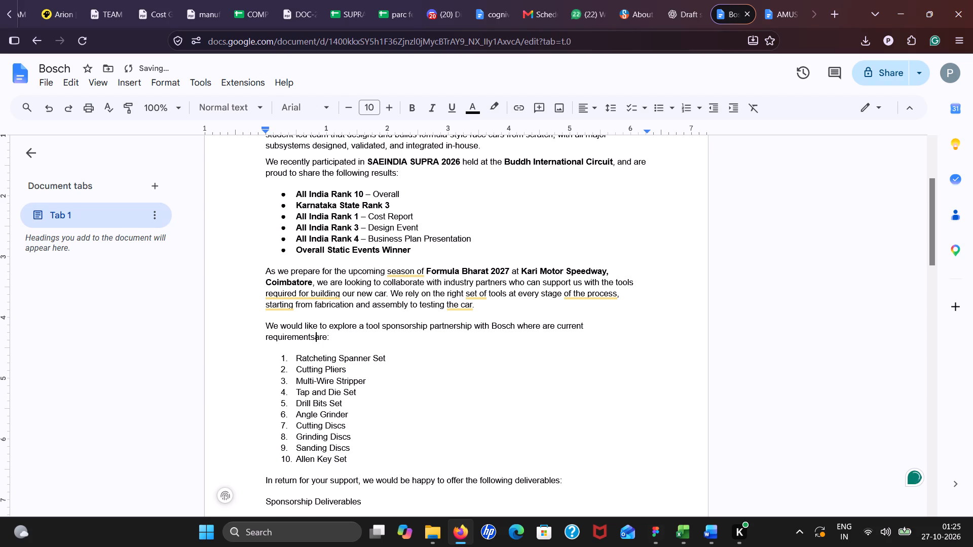
pyautogui.press('space')
# Accept the grammar corrections in the Bosch partnership sentence: "our" instead of "are" and a comma after "Bosch".
pyautogui.scroll(-1, 575, 389)
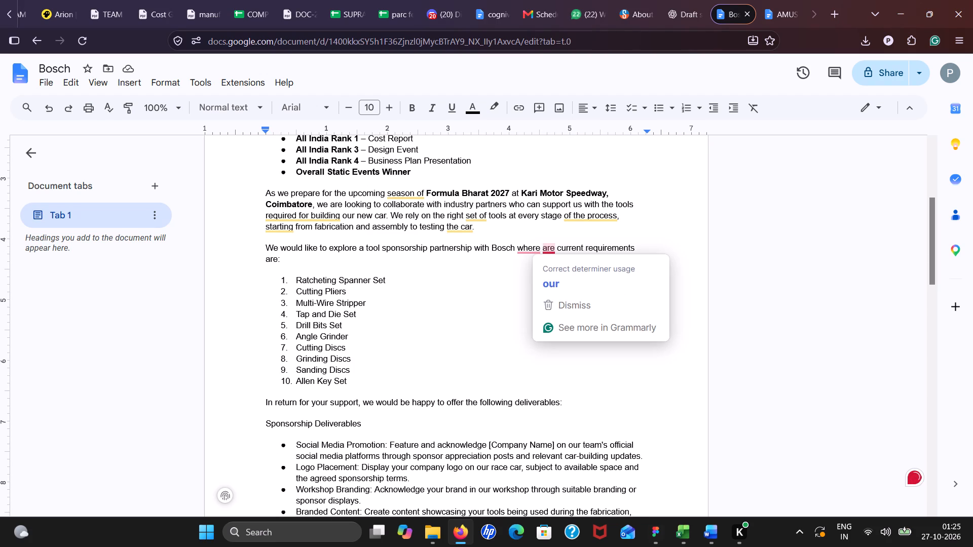
pyautogui.click(549, 270)
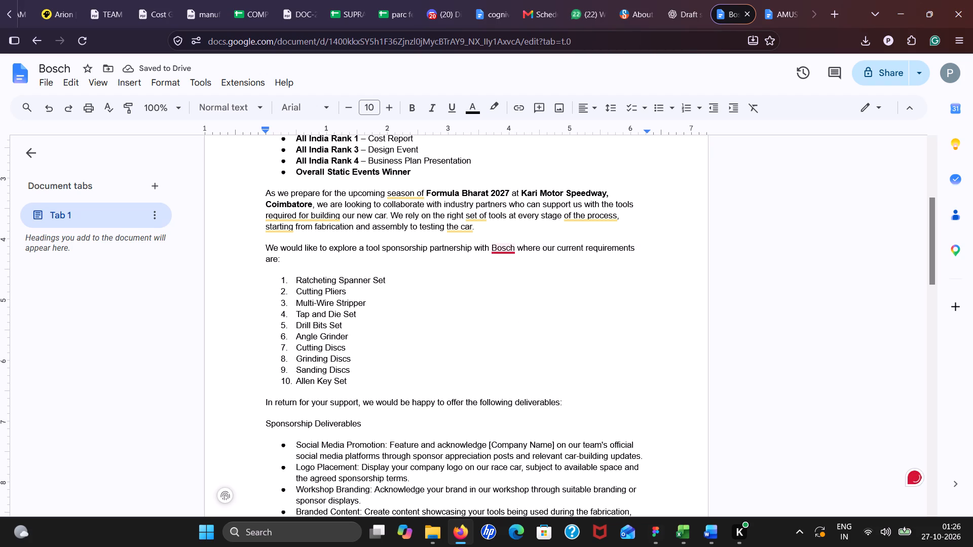
pyautogui.click(512, 271)
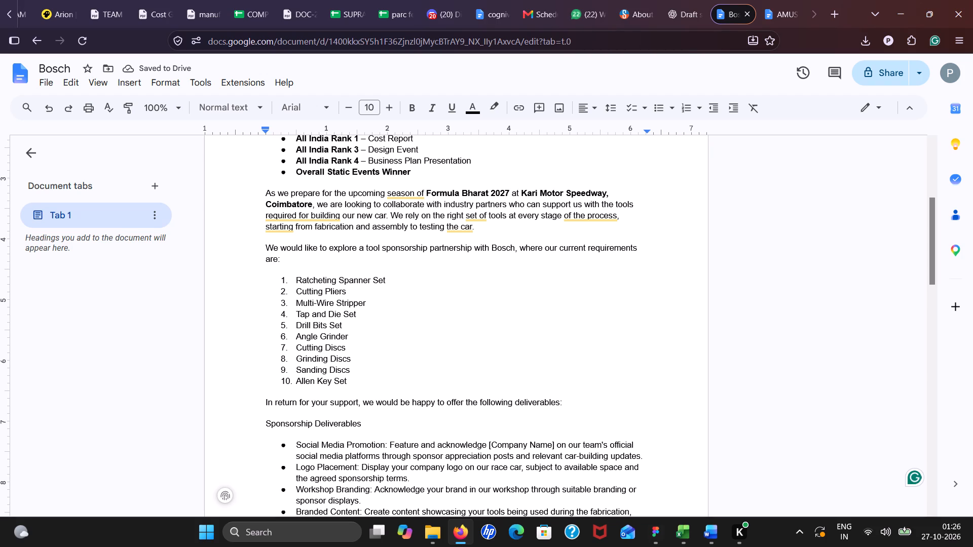
# Make the words "tool sponsorship" bold in the Bosch partnership sentence.
pyautogui.moveTo(367, 247); pyautogui.dragTo(470, 252)
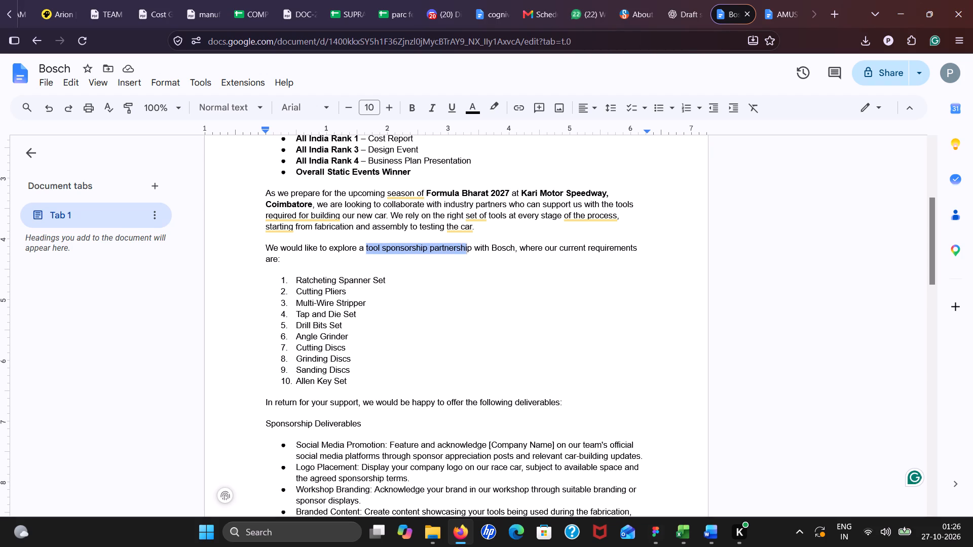
pyautogui.moveTo(470, 252); pyautogui.dragTo(428, 248)
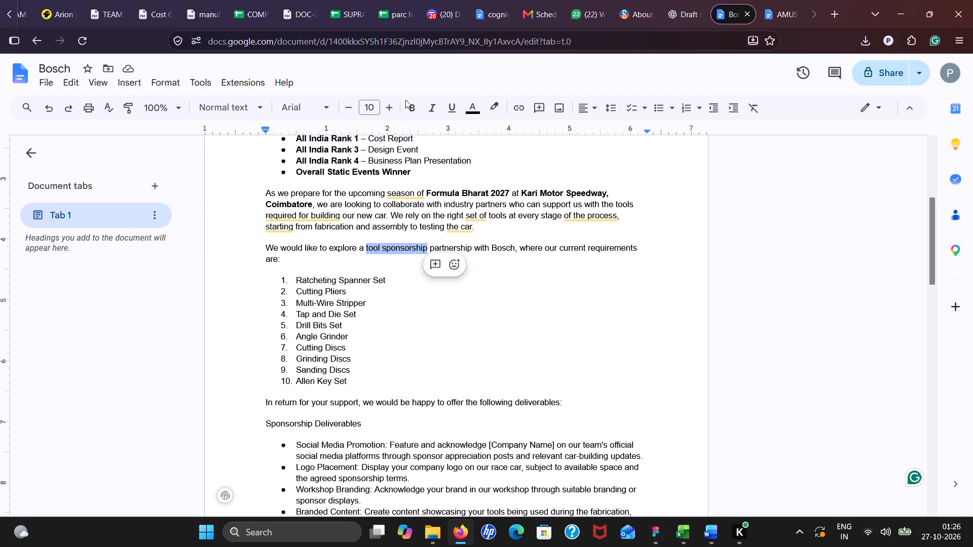
pyautogui.click(421, 107)
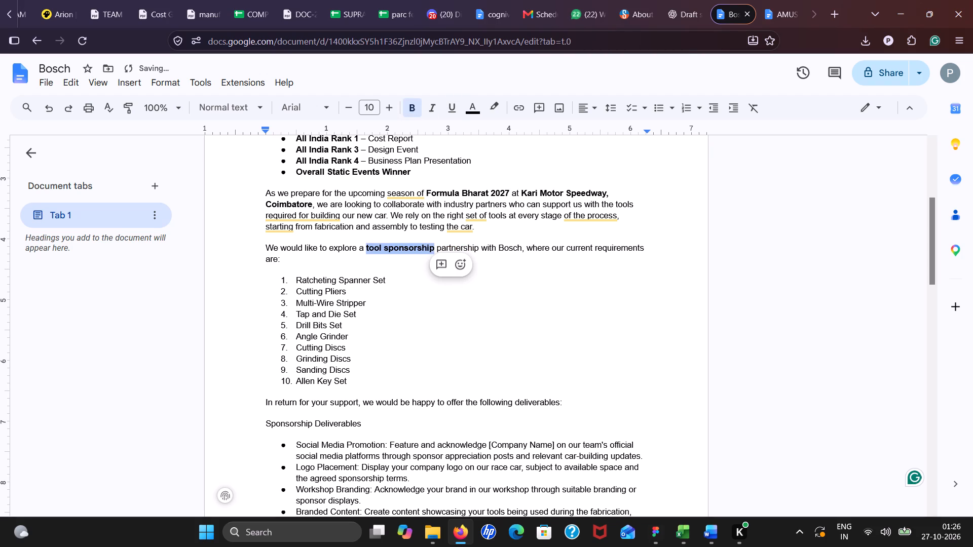
pyautogui.click(486, 286)
# Replace "happy" with "pleased" in the sentence introducing the deliverables.
pyautogui.scroll(-1, 467, 357)
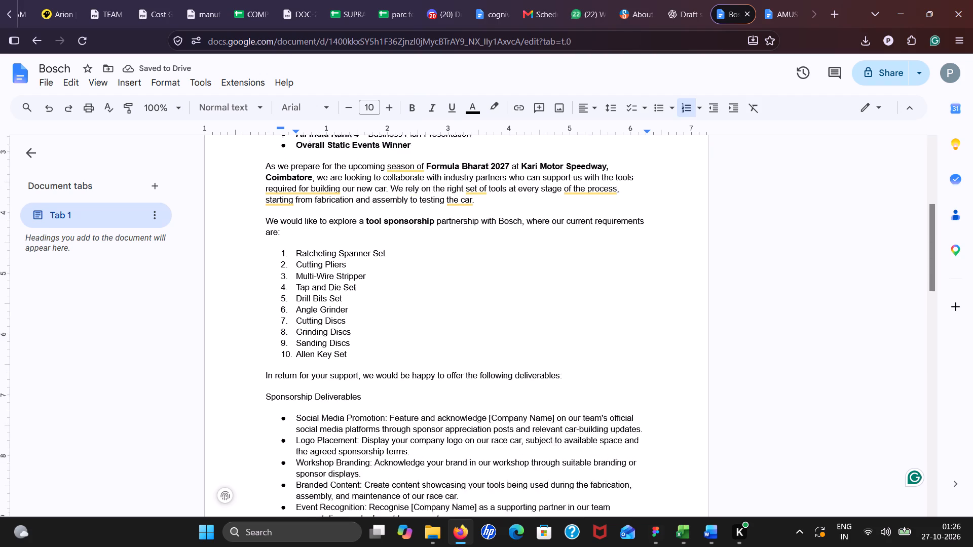
pyautogui.scroll(-1, 467, 357)
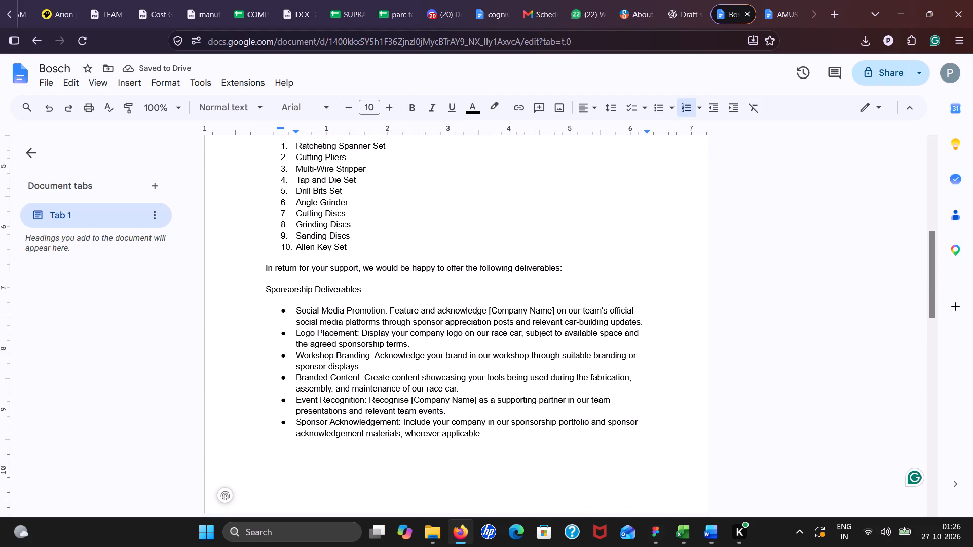
pyautogui.click(434, 271)
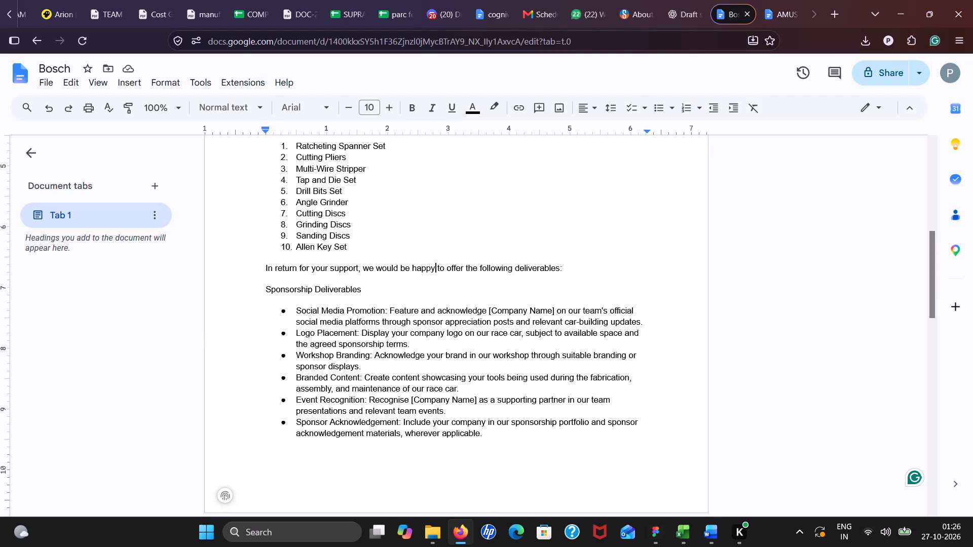
pyautogui.press('BackSpace')
pyautogui.press('BackSpace')
pyautogui.press('BackSpace')
pyautogui.press('BackSpace')
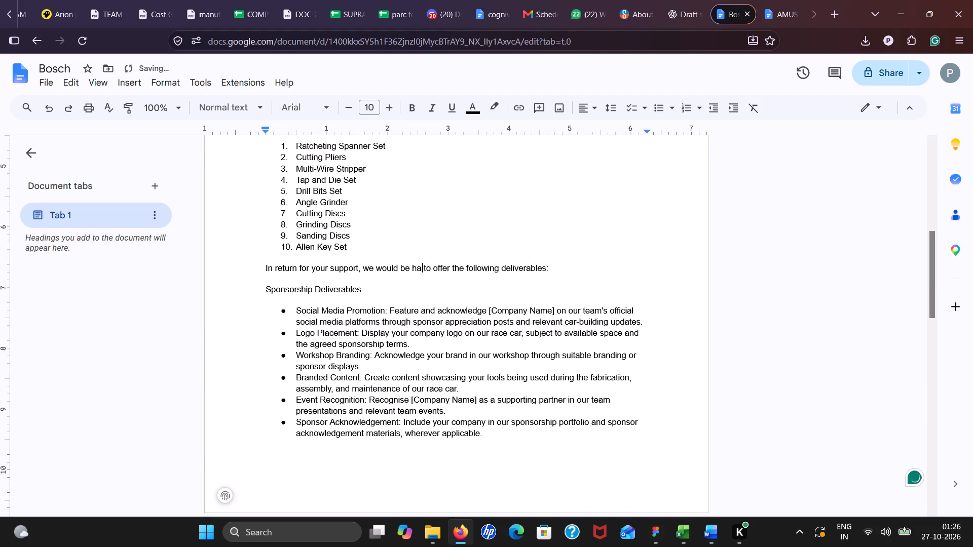
pyautogui.press('BackSpace')
pyautogui.write('pleased')
# Delete the "Sponsorship Deliverables" line above the bullet list, keeping the colon at the end of the introducing sentence.
pyautogui.click(429, 295)
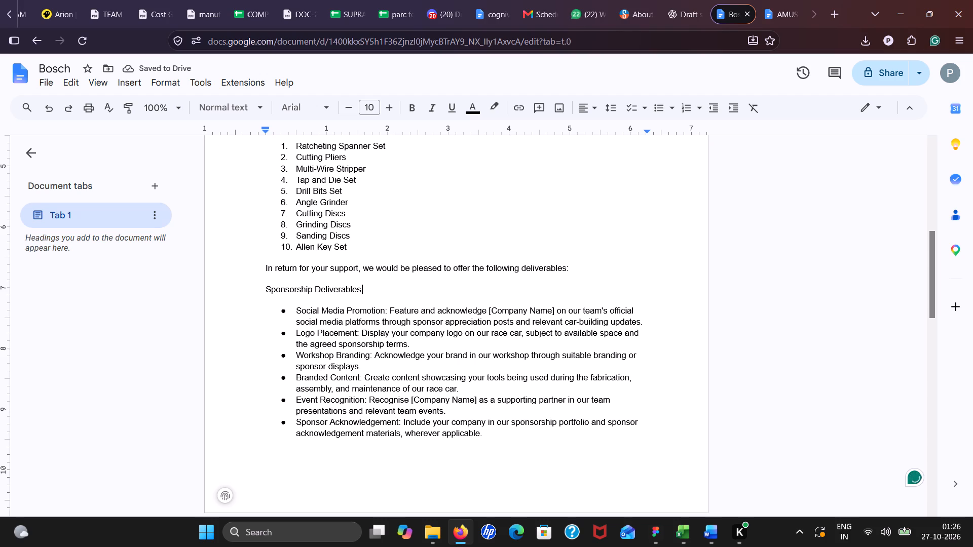
pyautogui.press('BackSpace')
pyautogui.press('BackSpace')
pyautogui.press('BackSpace')
pyautogui.press('BackSpace')
pyautogui.press('BackSpace')
pyautogui.press('BackSpace')
pyautogui.press('BackSpace')
pyautogui.press('BackSpace')
pyautogui.press('BackSpace')
pyautogui.press('BackSpace')
pyautogui.press('BackSpace')
pyautogui.press('BackSpace')
pyautogui.press('BackSpace')
pyautogui.press('BackSpace')
pyautogui.press('BackSpace')
pyautogui.press('BackSpace')
pyautogui.press('BackSpace')
pyautogui.press('BackSpace')
pyautogui.press('BackSpace')
pyautogui.press('BackSpace')
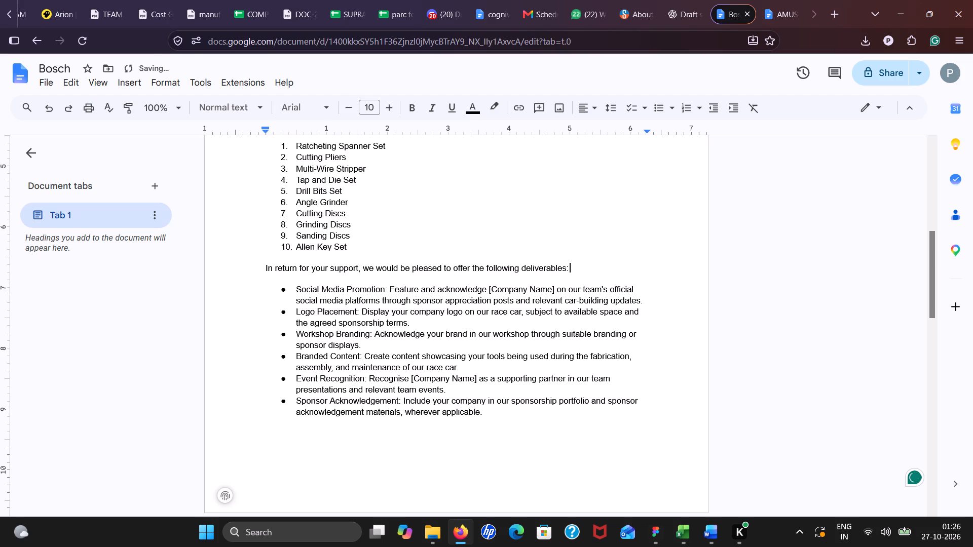
pyautogui.press('BackSpace')
pyautogui.hotkey('shift', ':')
pyautogui.scroll(-2, 293, 395)
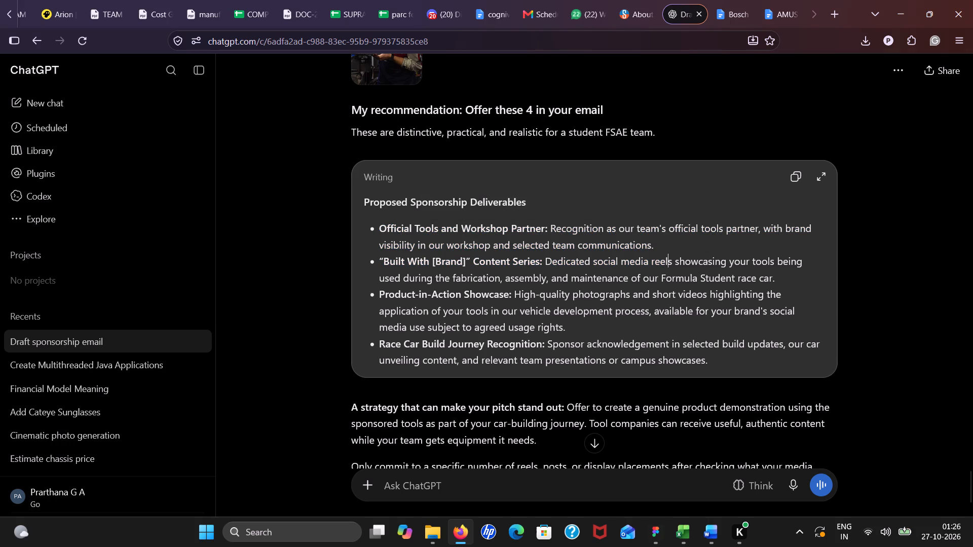
pyautogui.moveTo(367, 227); pyautogui.dragTo(723, 349)
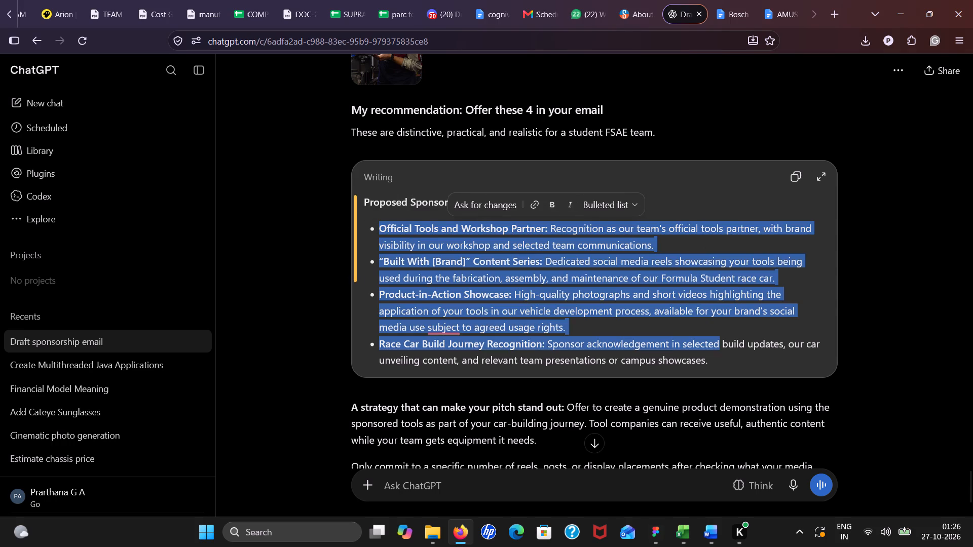
pyautogui.moveTo(723, 349); pyautogui.dragTo(744, 362)
pyautogui.hotkey('ctrl', 'c')
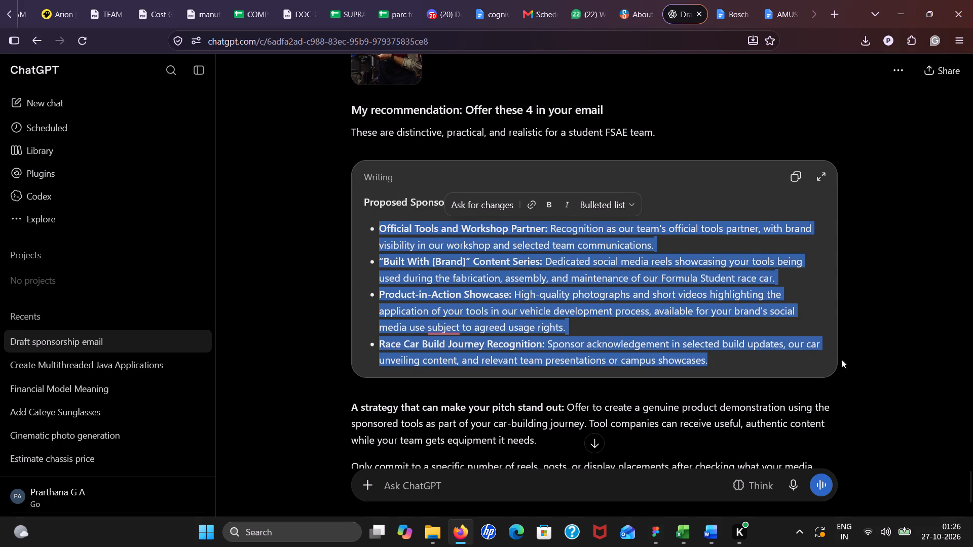
pyautogui.click(946, 316)
pyautogui.click(728, 15)
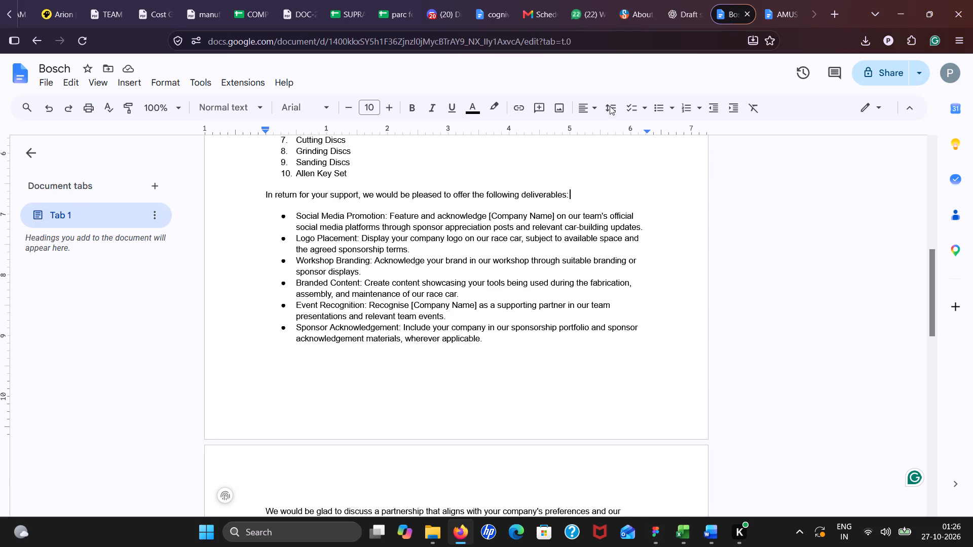
pyautogui.click(292, 213)
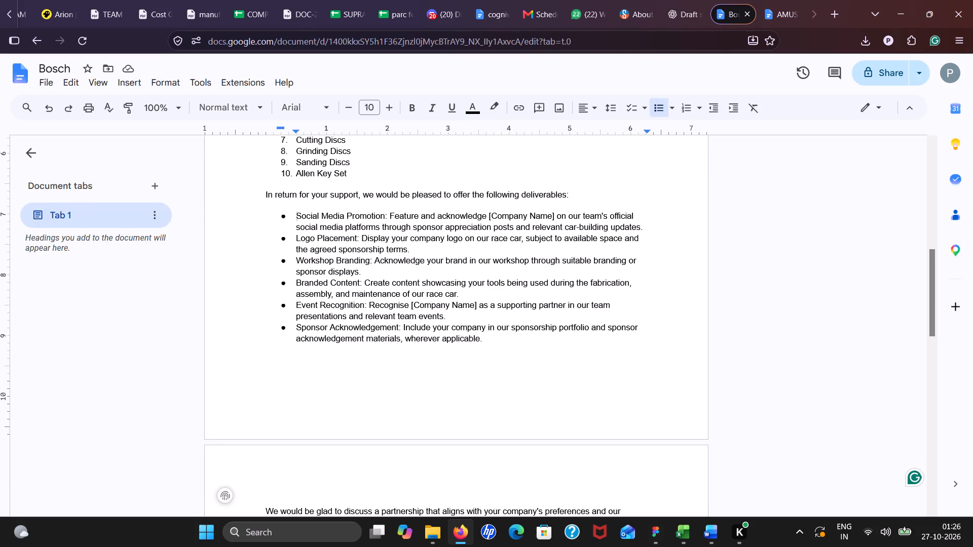
pyautogui.hotkey('ctrl', 'v')
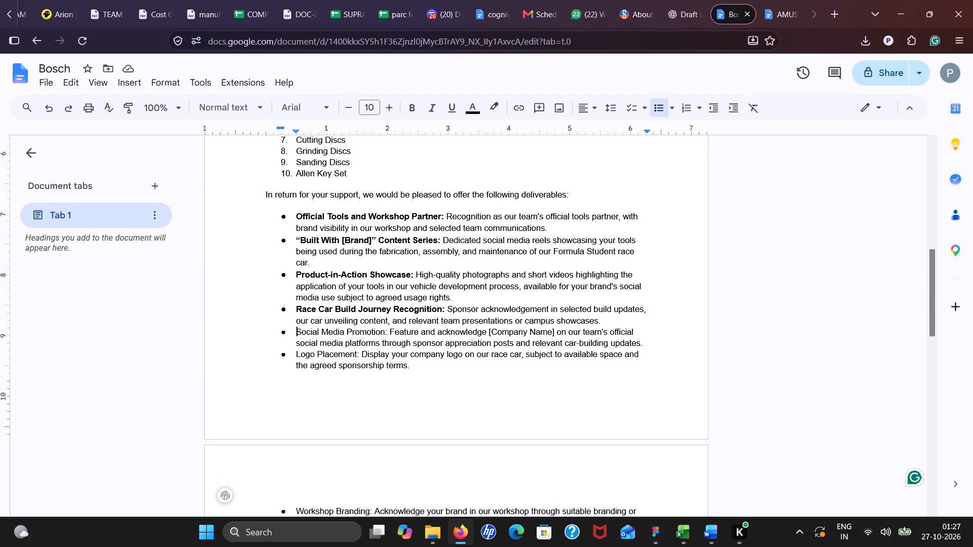
# Replace the text after "brand visibility" in the Official Tools and Workshop Partner bullet with "across all our team platforms and promotional materials.", consulting the AMUSE 3D letter.
pyautogui.click(375, 231)
pyautogui.moveTo(349, 226); pyautogui.dragTo(551, 228)
pyautogui.press('BackSpace')
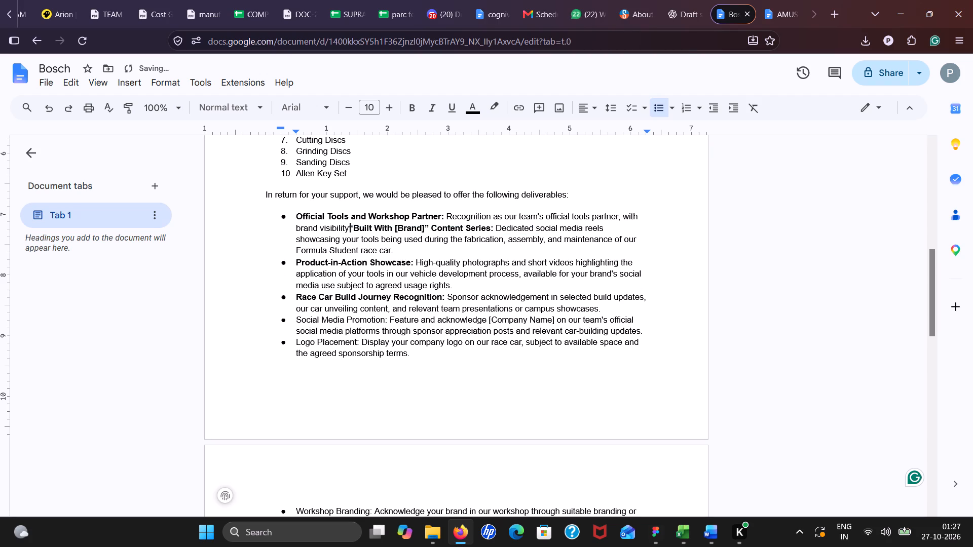
pyautogui.press('Return')
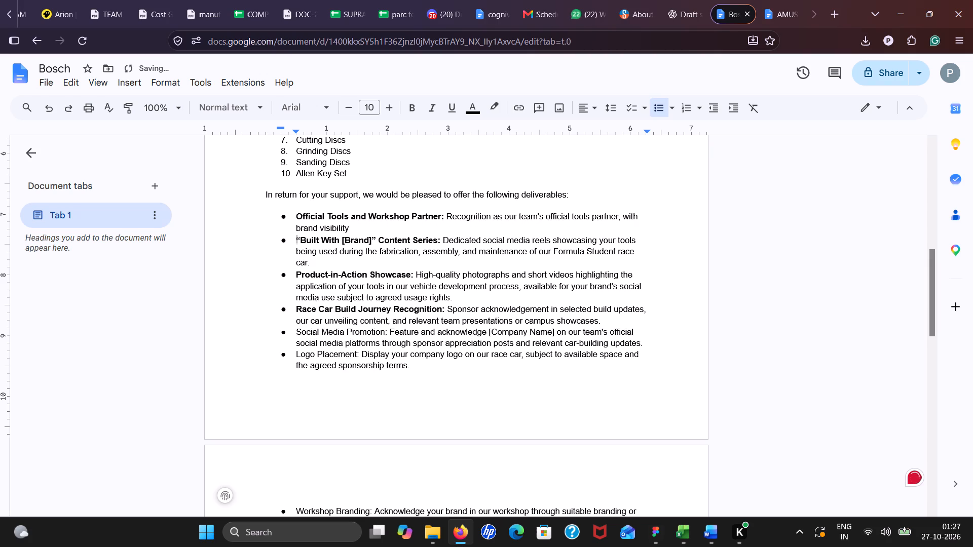
pyautogui.click(775, 5)
pyautogui.scroll(-1, 347, 364)
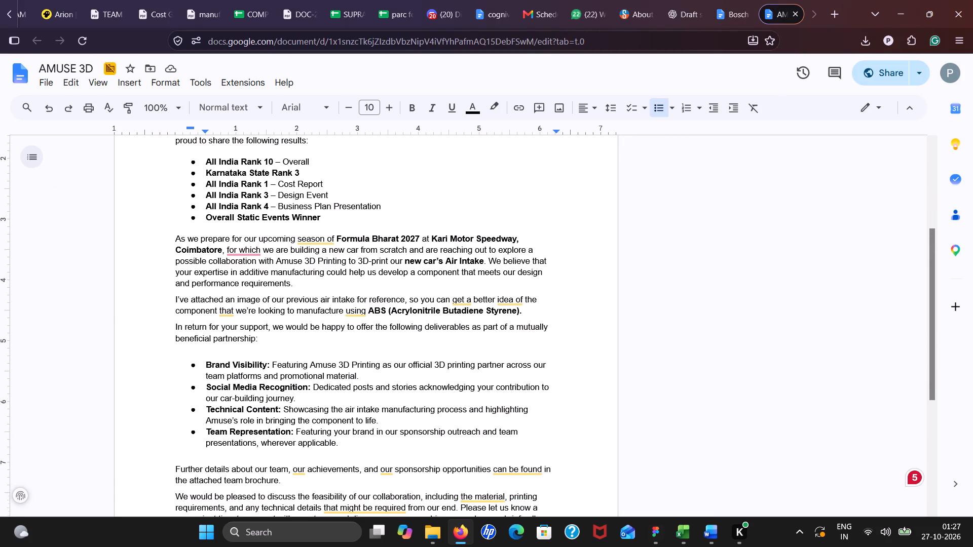
pyautogui.scroll(-1, 347, 364)
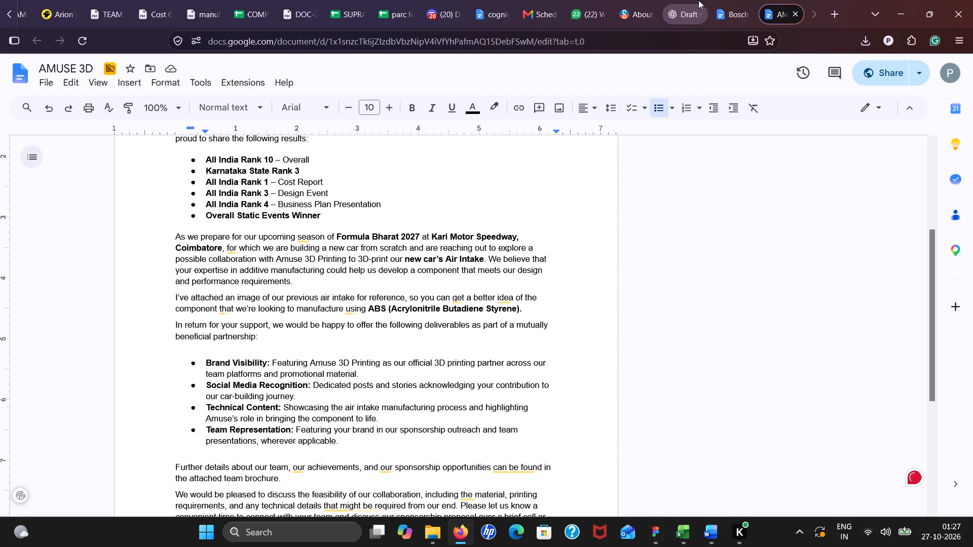
pyautogui.click(729, 0)
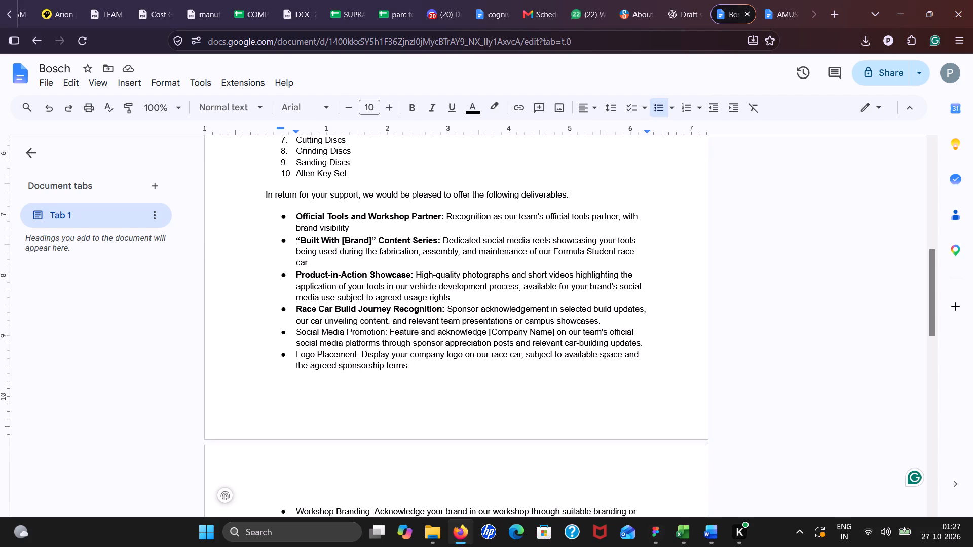
pyautogui.click(422, 233)
pyautogui.press('space')
pyautogui.write('across all our team platforms and')
pyautogui.press('space')
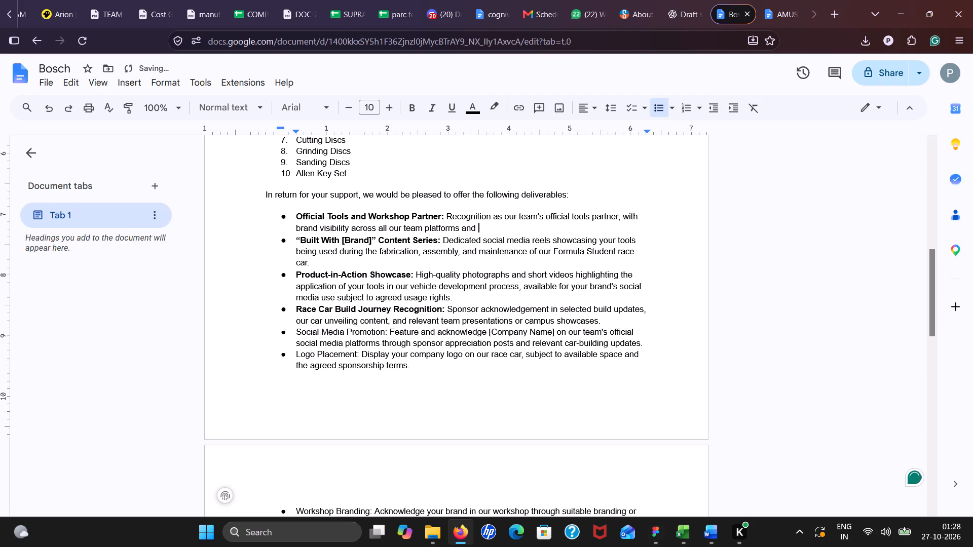
pyautogui.click(771, 1)
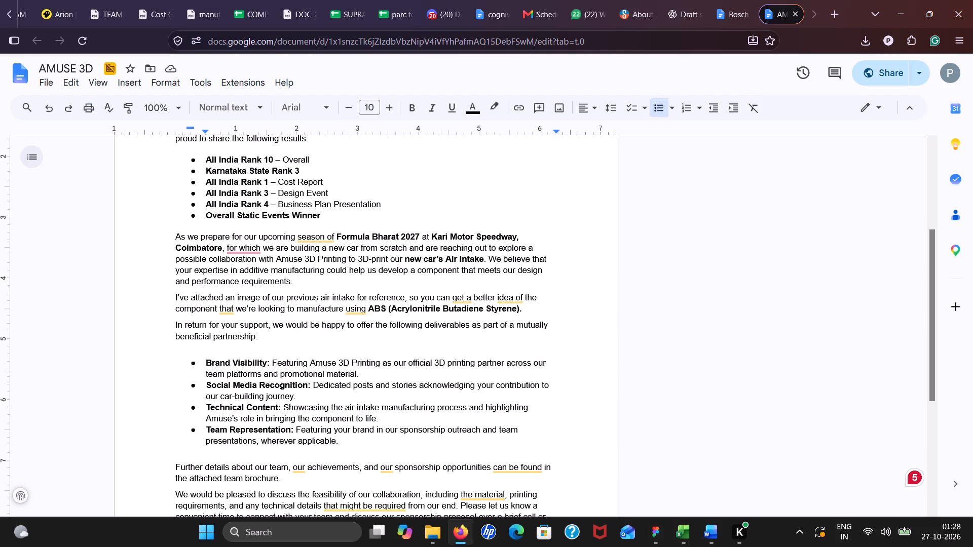
pyautogui.click(717, 22)
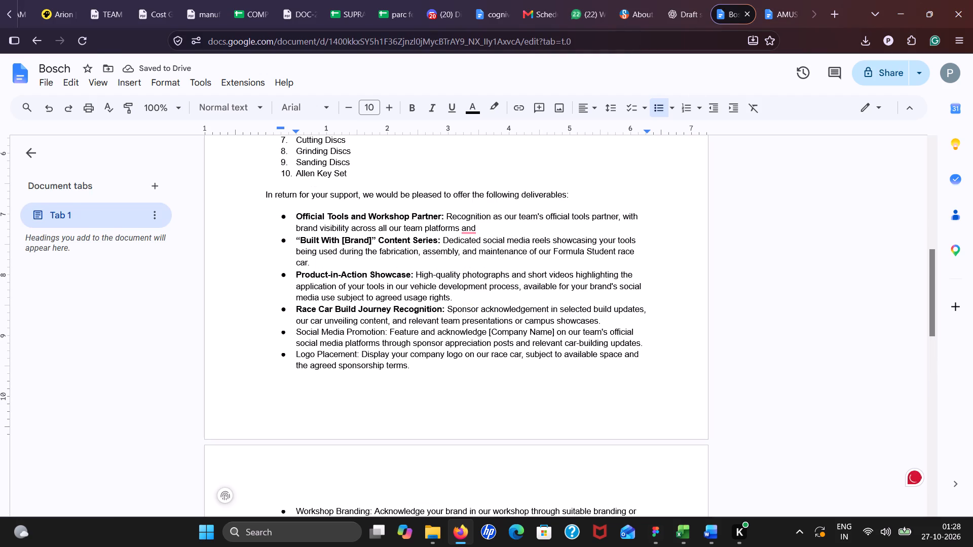
pyautogui.write('promotional materials')
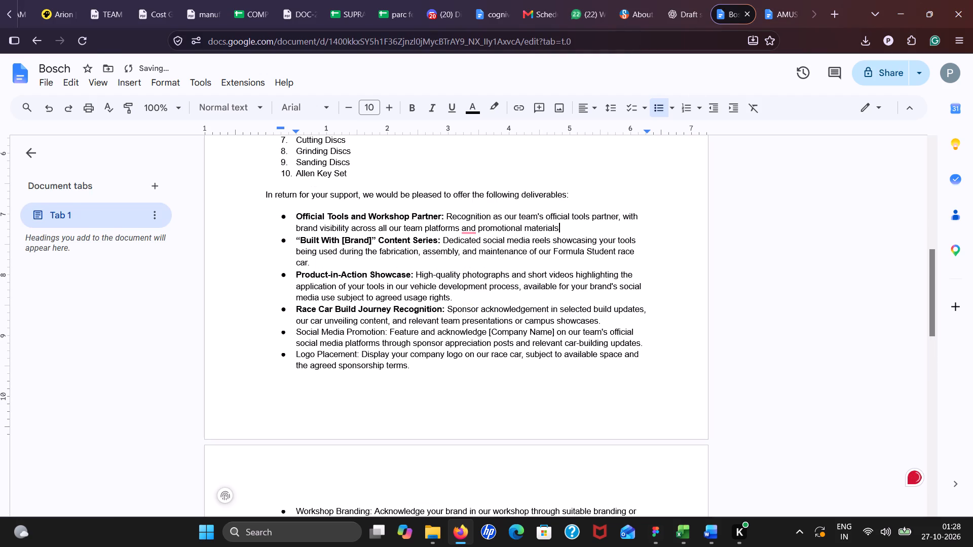
pyautogui.press('.')
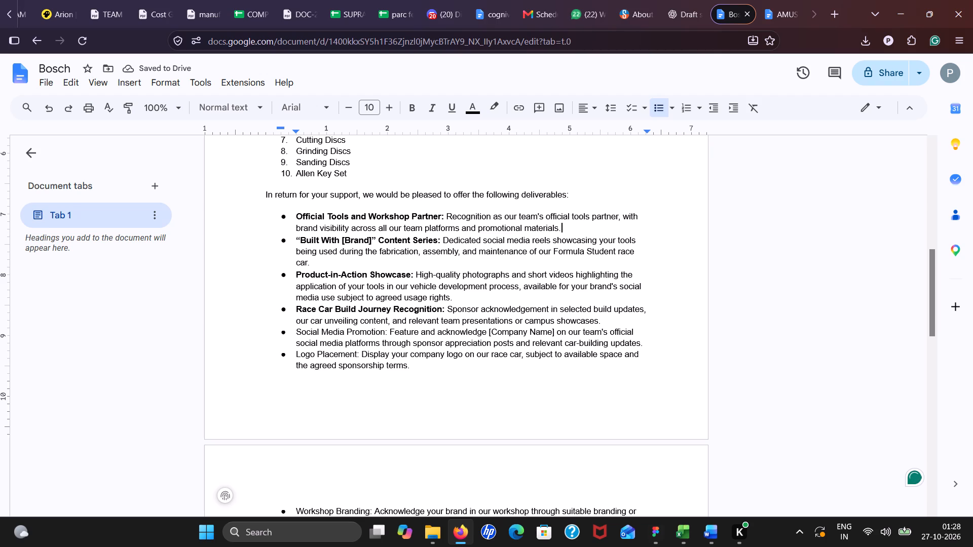
# Replace the "[Brand]" placeholder in the "Built With" Content Series bullet heading with "Bosch".
pyautogui.click(369, 240)
pyautogui.press('Right')
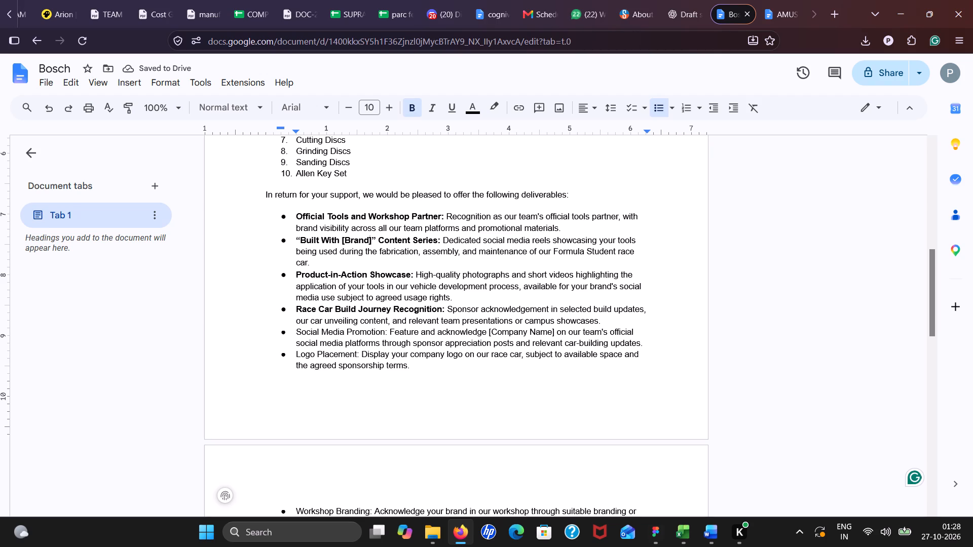
pyautogui.press('BackSpace')
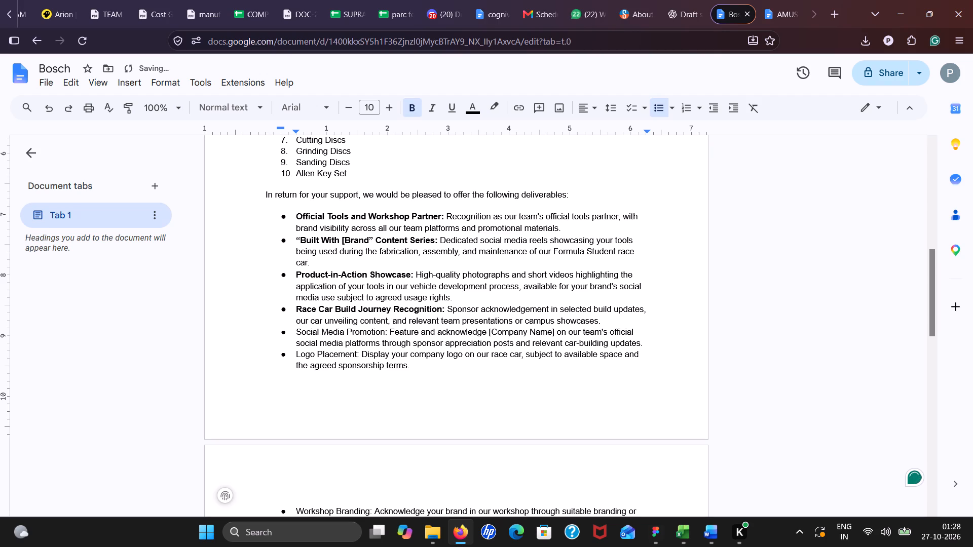
pyautogui.press('BackSpace')
pyautogui.press('BackSpace')
pyautogui.press('BackSpace')
pyautogui.press('BackSpace')
pyautogui.press('BackSpace')
pyautogui.press('BackSpace')
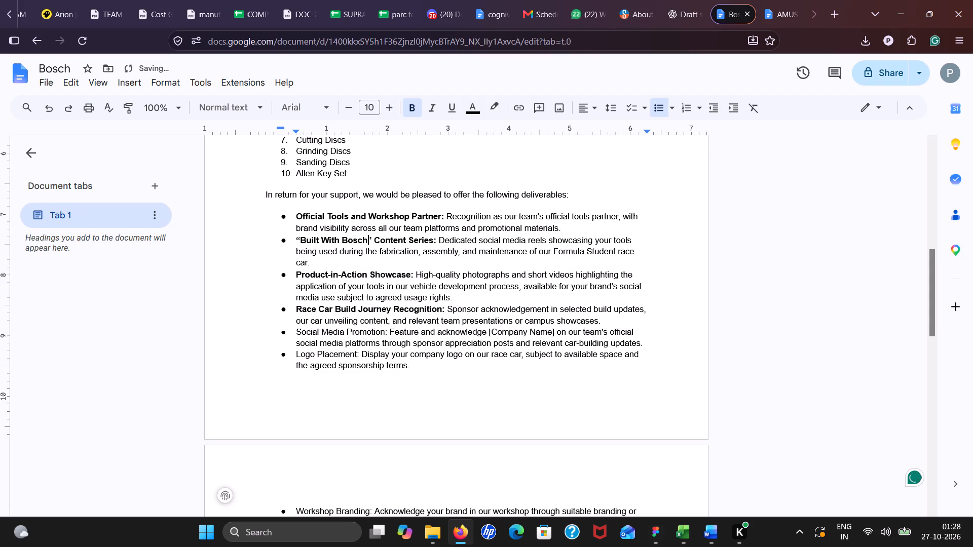
# Replace "reels" with "posts" in the "Built With Bosch" Content Series bullet.
pyautogui.click(461, 256)
pyautogui.click(481, 263)
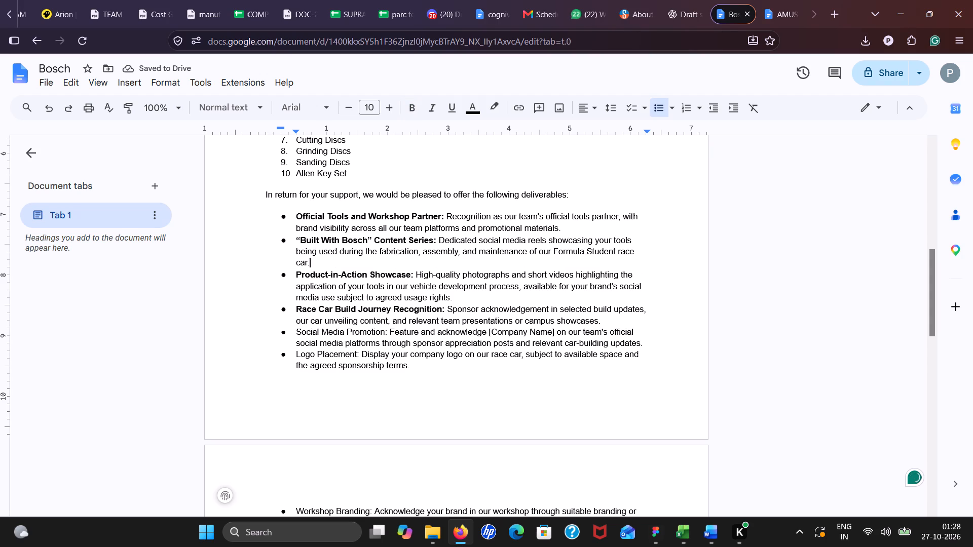
pyautogui.click(545, 241)
pyautogui.press('BackSpace')
pyautogui.press('BackSpace')
pyautogui.press('BackSpace')
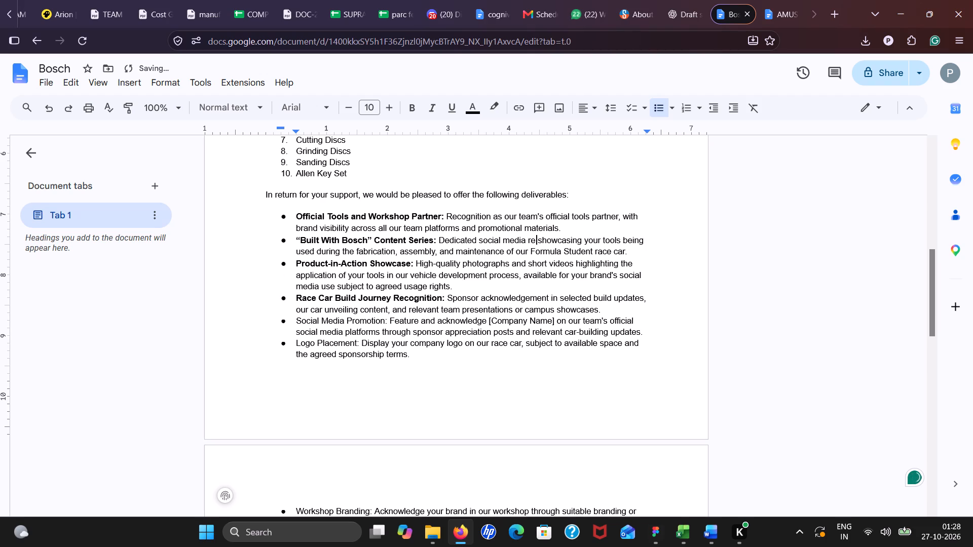
pyautogui.press('BackSpace')
pyautogui.press('BackSpace')
pyautogui.write('posts')
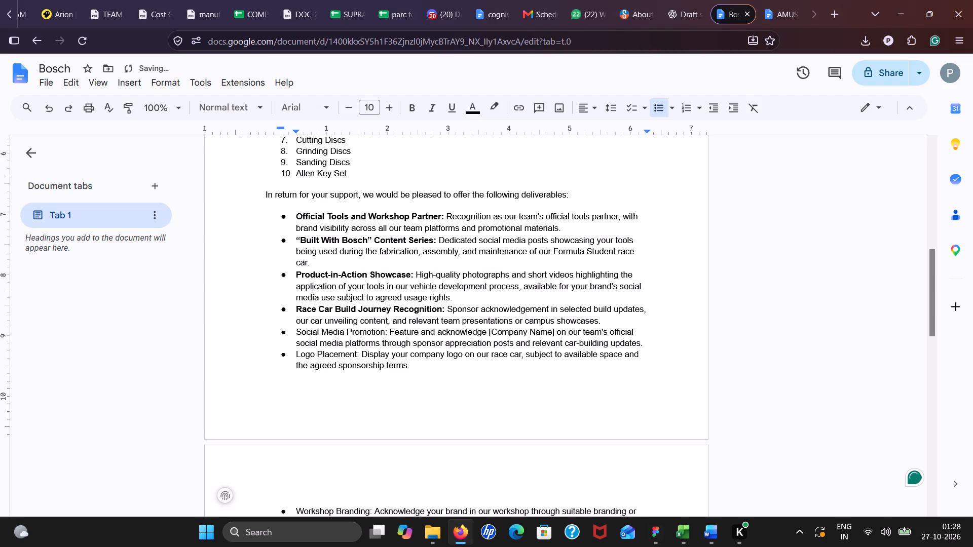
# Replace "your tools being used" with "the use of tools" in the "Built With Bosch" Content Series bullet.
pyautogui.click(468, 263)
pyautogui.click(335, 250)
pyautogui.press('BackSpace')
pyautogui.press('BackSpace')
pyautogui.press('BackSpace')
pyautogui.press('BackSpace')
pyautogui.press('BackSpace')
pyautogui.press('BackSpace')
pyautogui.press('BackSpace')
pyautogui.press('BackSpace')
pyautogui.press('BackSpace')
pyautogui.press('BackSpace')
pyautogui.press('BackSpace')
pyautogui.press('BackSpace')
pyautogui.press('BackSpace')
pyautogui.press('BackSpace')
pyautogui.press('BackSpace')
pyautogui.press('BackSpace')
pyautogui.press('BackSpace')
pyautogui.press('BackSpace')
pyautogui.press('BackSpace')
pyautogui.press('BackSpace')
pyautogui.press('BackSpace')
pyautogui.press('BackSpace')
pyautogui.press('BackSpace')
pyautogui.press('BackSpace')
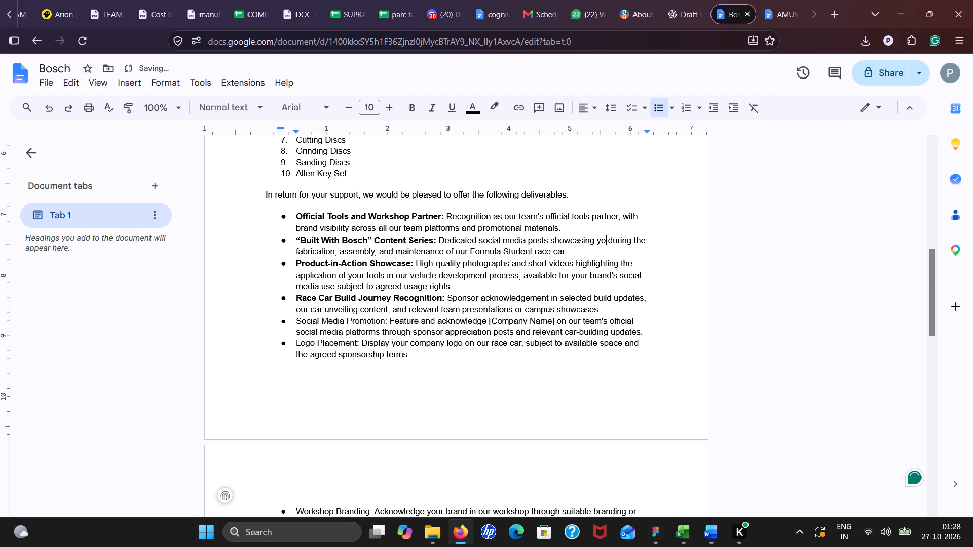
pyautogui.press('BackSpace')
pyautogui.write('the use of tools')
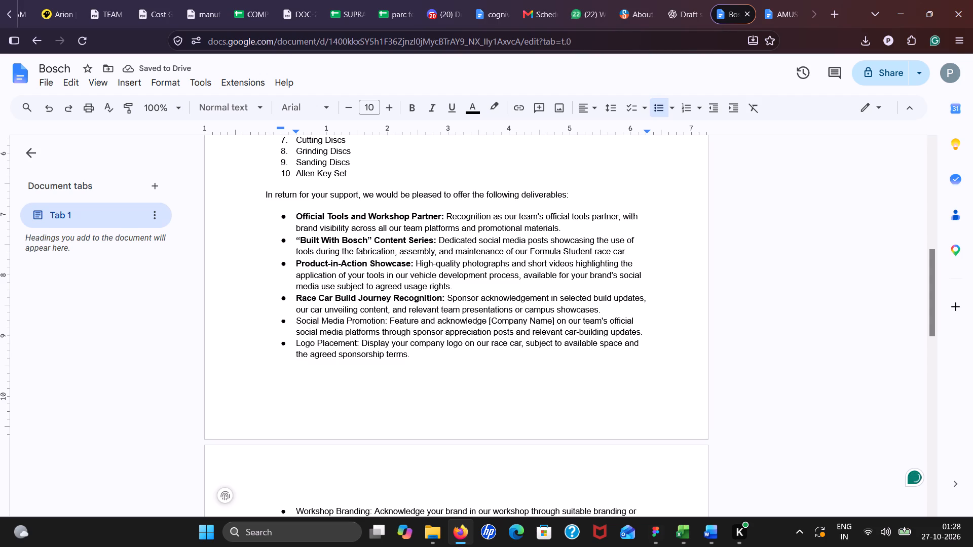
# Delete "the" before "fabrication" in the "Built With Bosch" Content Series bullet.
pyautogui.click(354, 252)
pyautogui.press('BackSpace')
pyautogui.press('BackSpace')
pyautogui.press('BackSpace')
pyautogui.press('BackSpace')
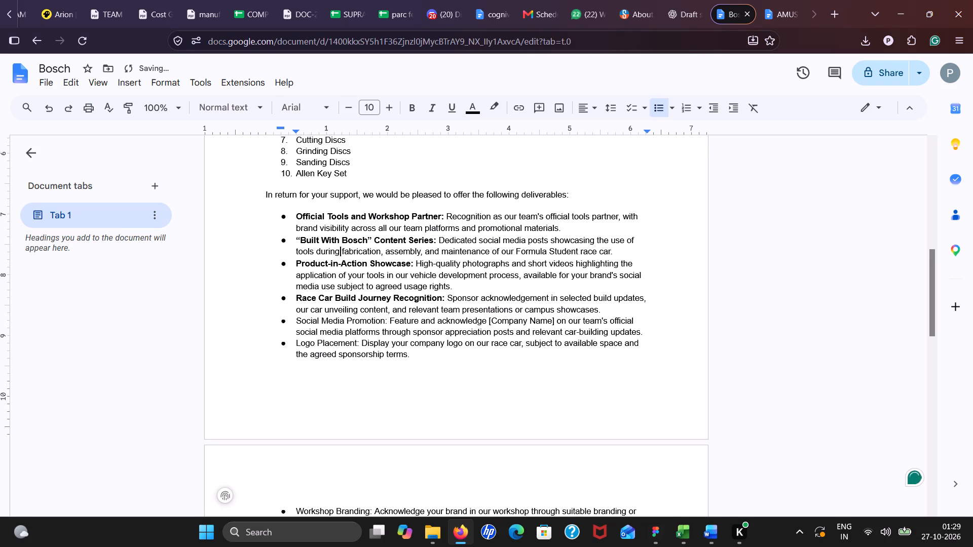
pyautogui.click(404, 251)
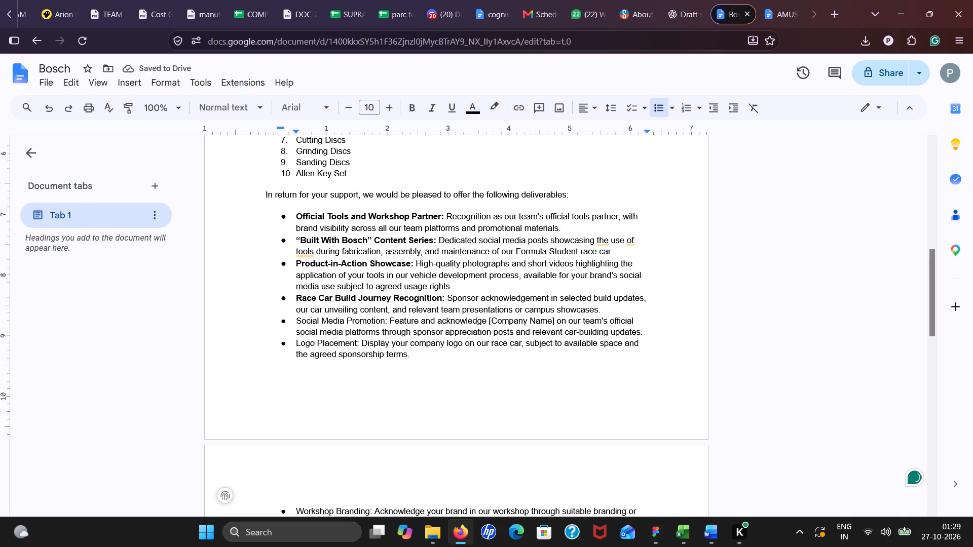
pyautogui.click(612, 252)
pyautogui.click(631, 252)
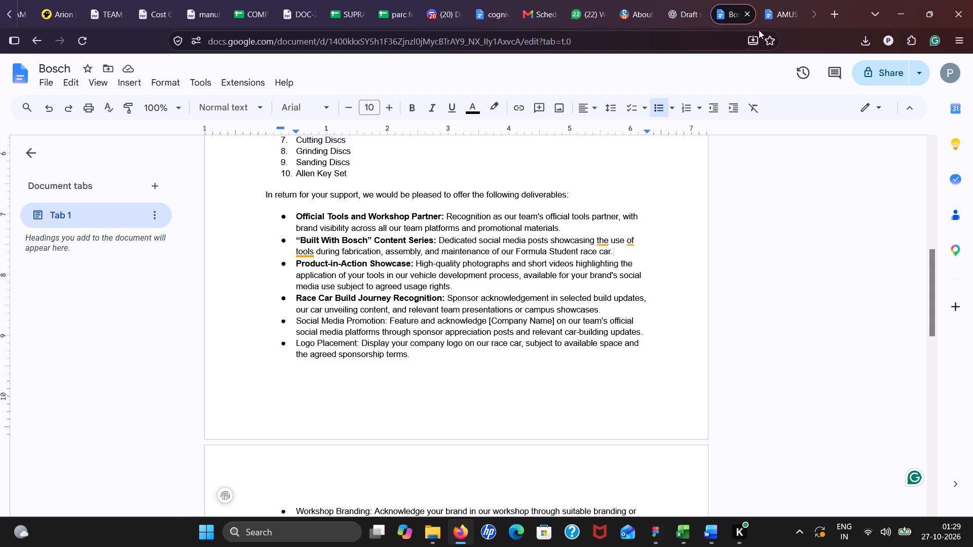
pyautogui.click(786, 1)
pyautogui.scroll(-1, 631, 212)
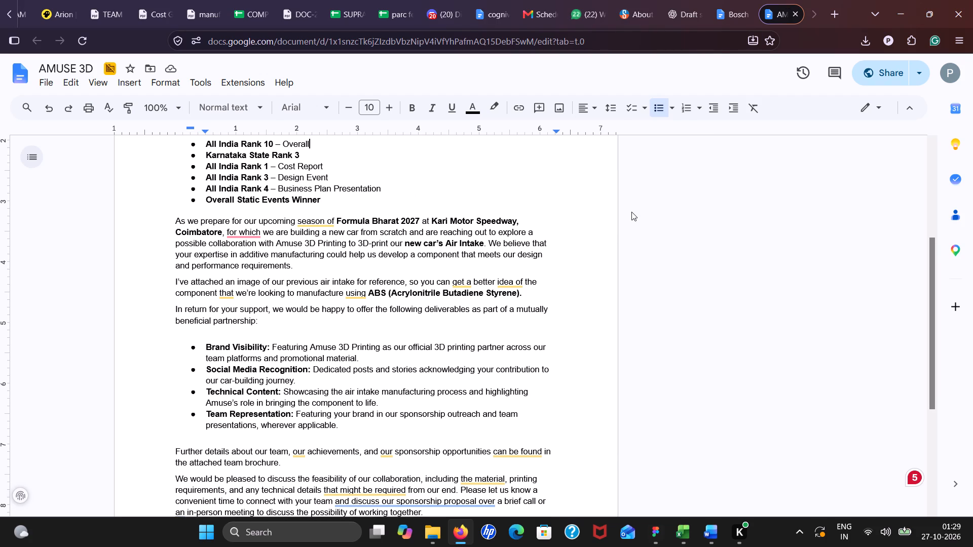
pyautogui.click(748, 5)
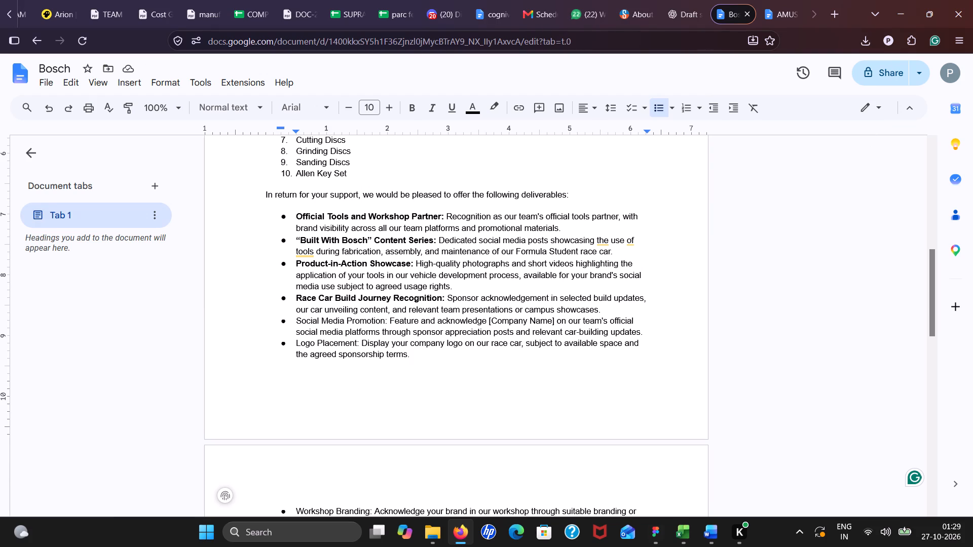
# Delete the word "selected" before "build updates" in the Race Car Build Journey Recognition bullet.
pyautogui.scroll(-1, 472, 297)
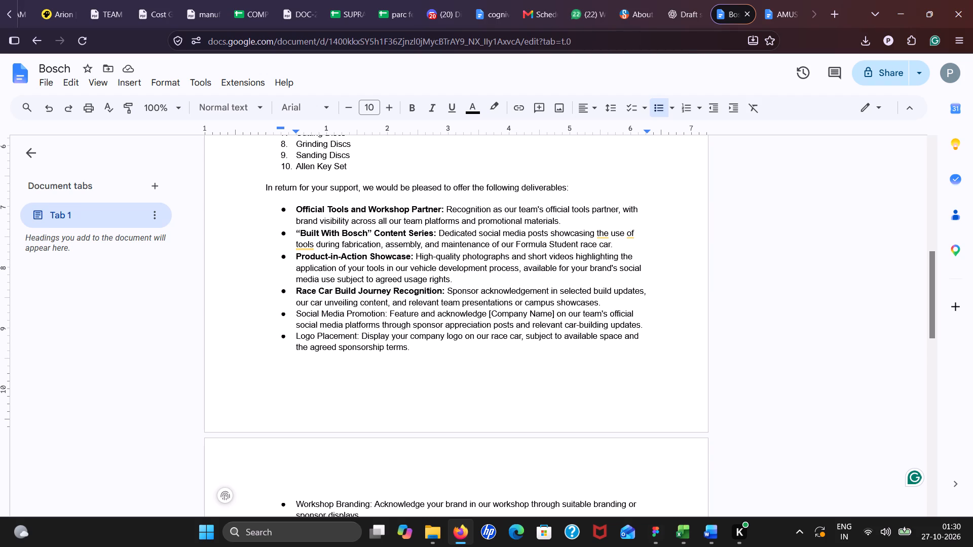
pyautogui.click(590, 291)
pyautogui.press('BackSpace')
pyautogui.press('BackSpace')
pyautogui.press('BackSpace')
pyautogui.press('BackSpace')
pyautogui.press('BackSpace')
pyautogui.press('BackSpace')
pyautogui.press('BackSpace')
pyautogui.press('BackSpace')
pyautogui.press('BackSpace')
pyautogui.press('BackSpace')
pyautogui.press('BackSpace')
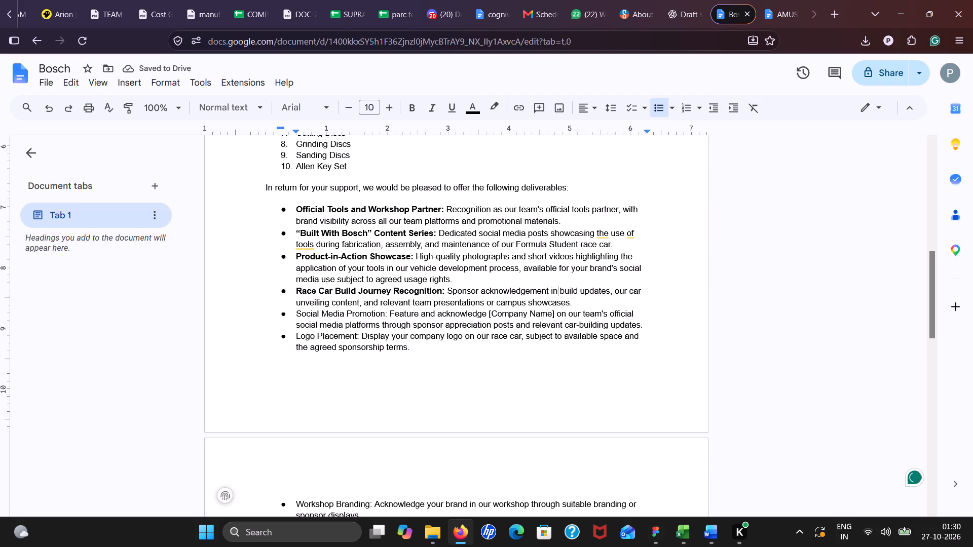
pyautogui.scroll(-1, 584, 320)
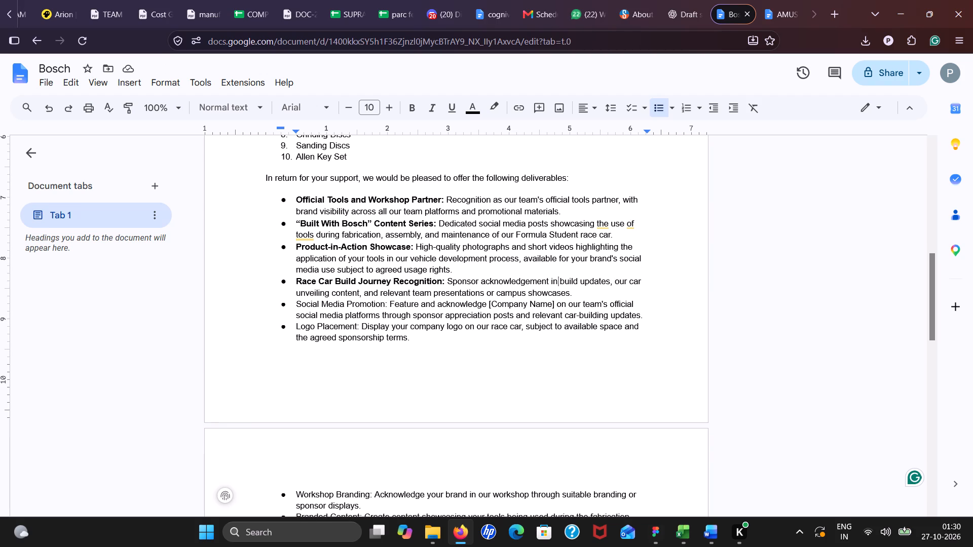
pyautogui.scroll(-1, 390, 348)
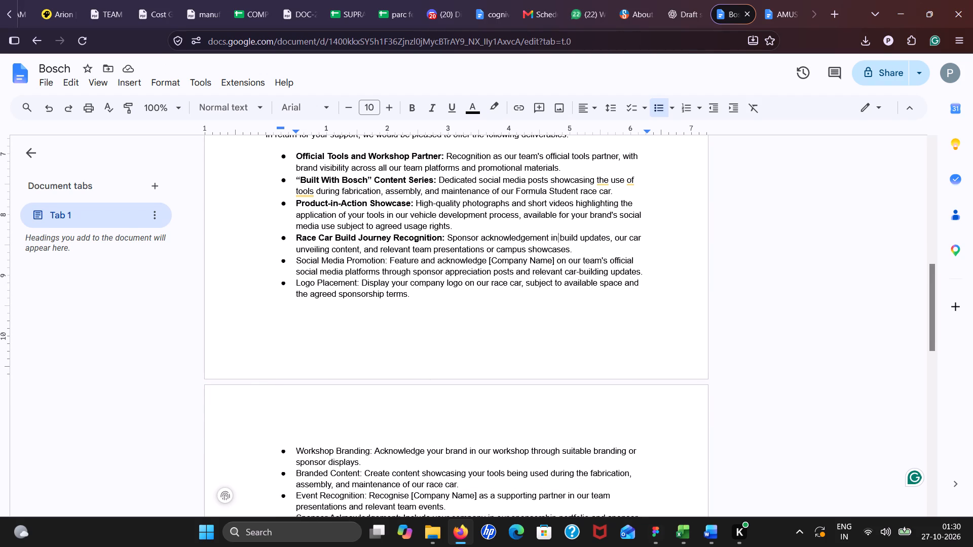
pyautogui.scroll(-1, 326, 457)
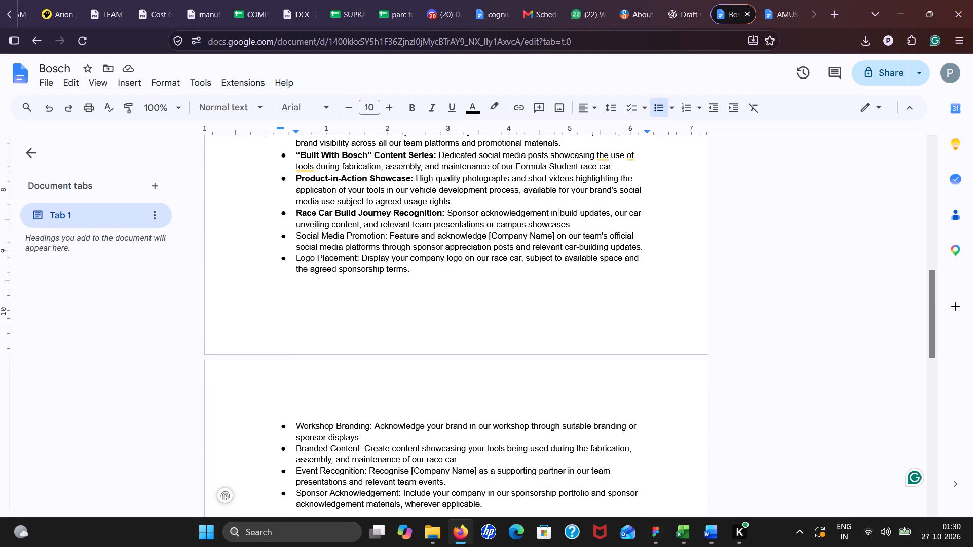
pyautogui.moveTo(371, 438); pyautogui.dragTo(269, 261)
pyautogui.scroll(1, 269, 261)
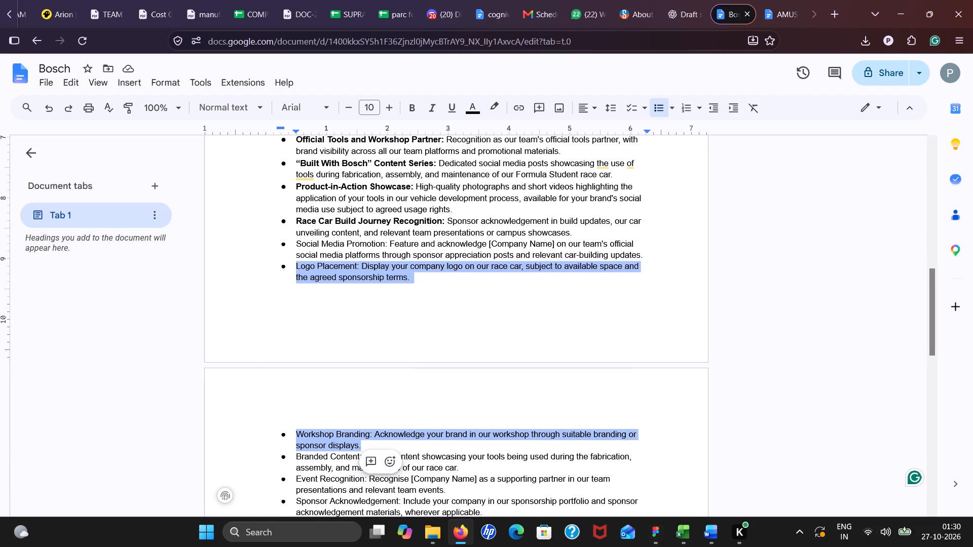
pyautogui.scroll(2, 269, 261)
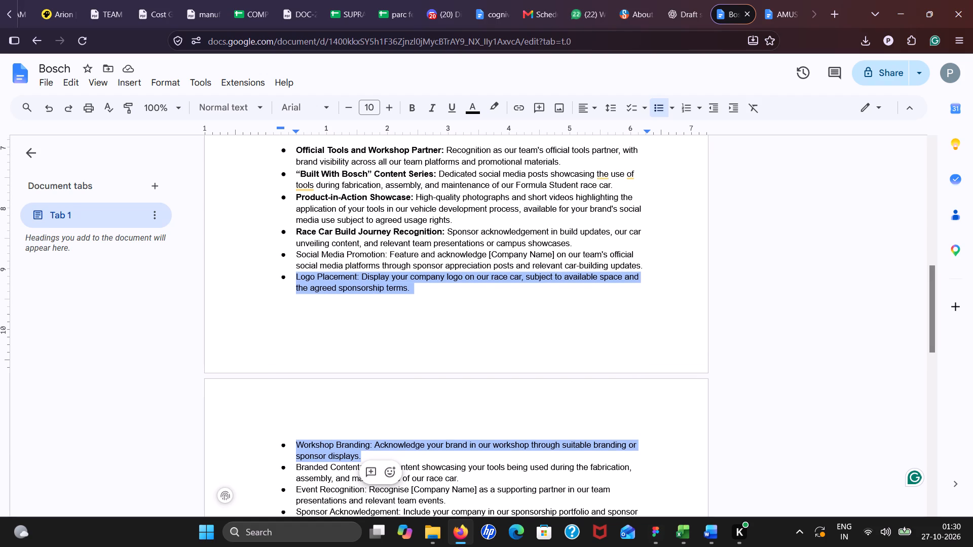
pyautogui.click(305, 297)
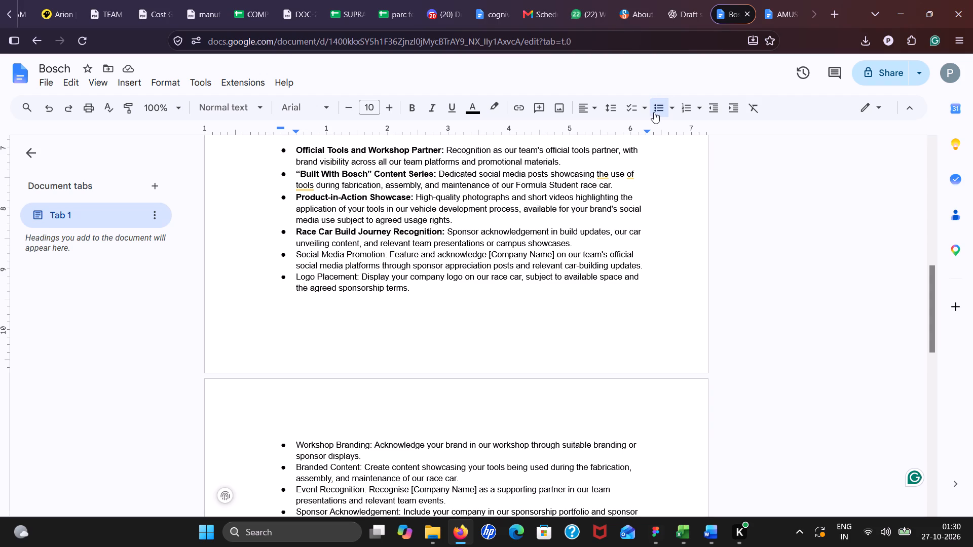
# Review the deliverables offered in the AMUSE 3D letter and in the Sunlog mail linked from the Sponsorship Checklist.
pyautogui.click(778, 0)
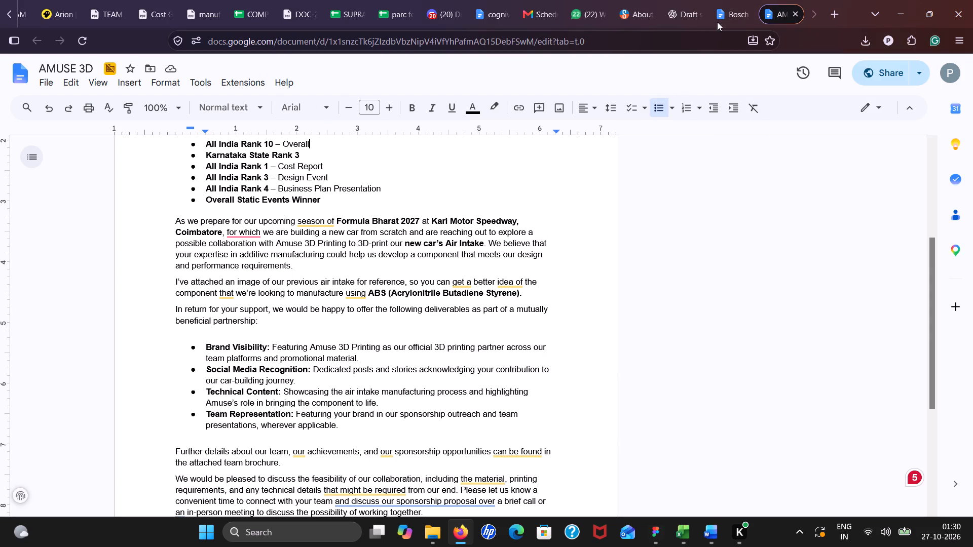
pyautogui.click(723, 5)
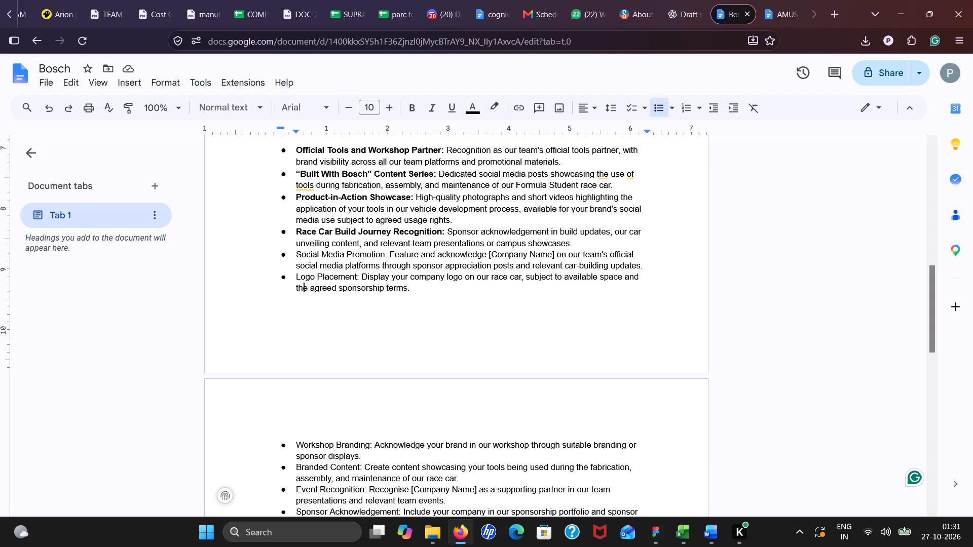
pyautogui.click(432, 298)
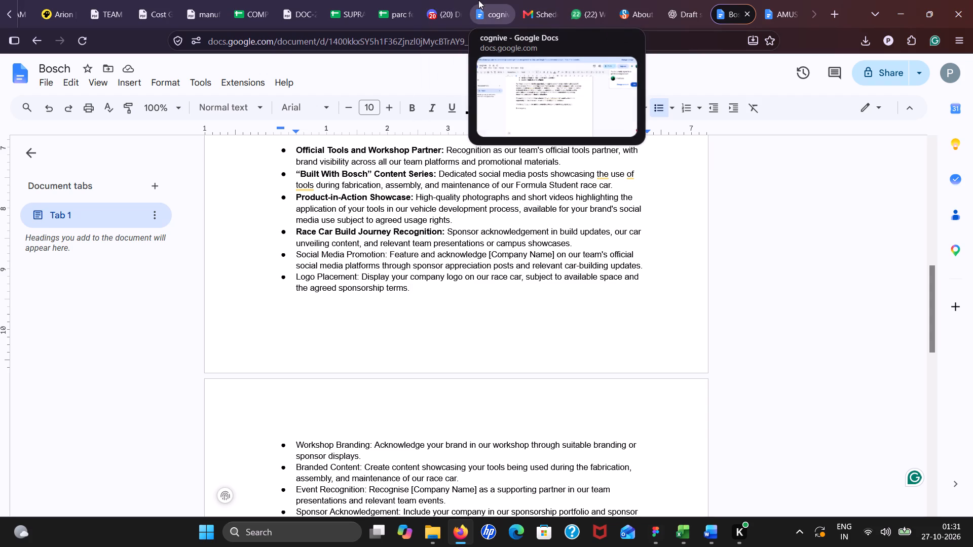
pyautogui.hscroll(5, 289, 3)
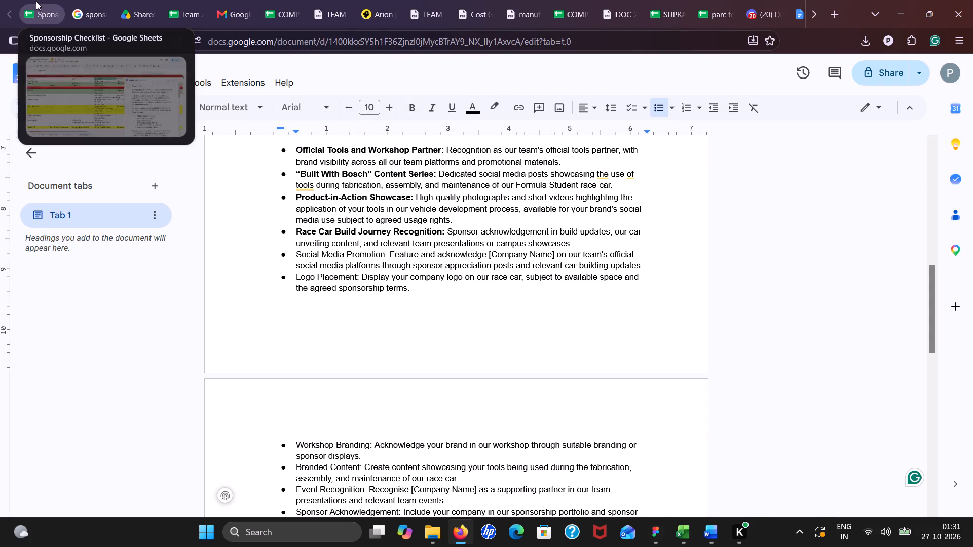
pyautogui.click(38, 2)
pyautogui.scroll(-3, 735, 316)
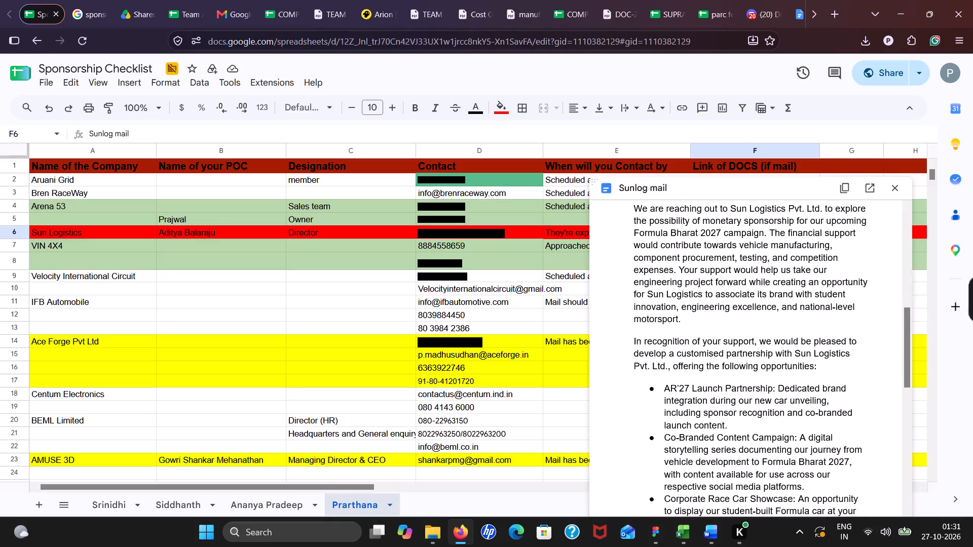
pyautogui.scroll(-2, 735, 316)
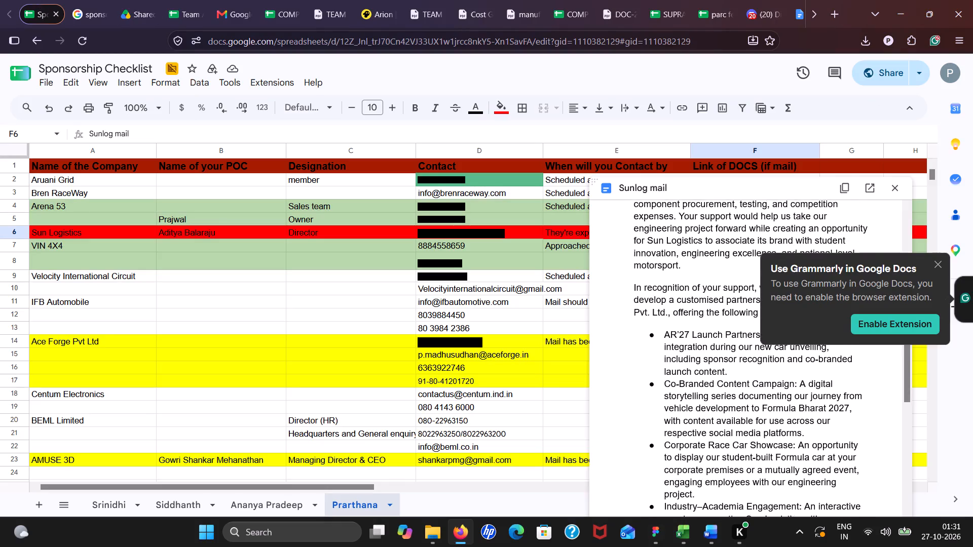
pyautogui.scroll(-2, 735, 316)
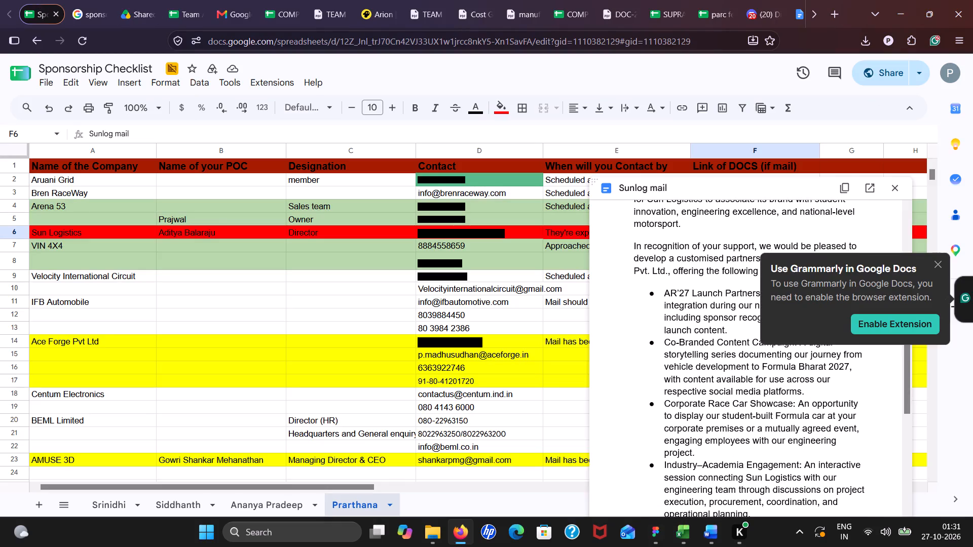
pyautogui.click(688, 369)
pyautogui.scroll(-2, 688, 369)
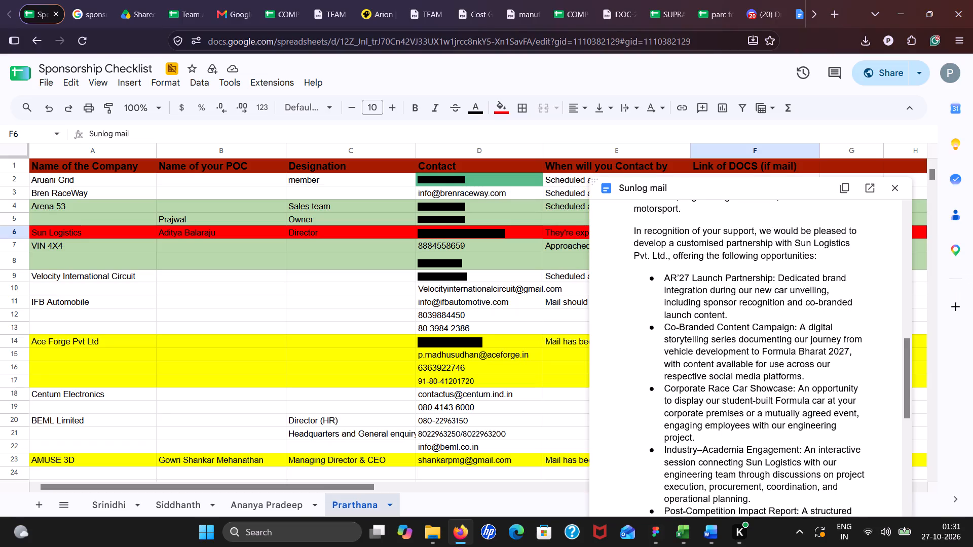
pyautogui.scroll(-2, 688, 369)
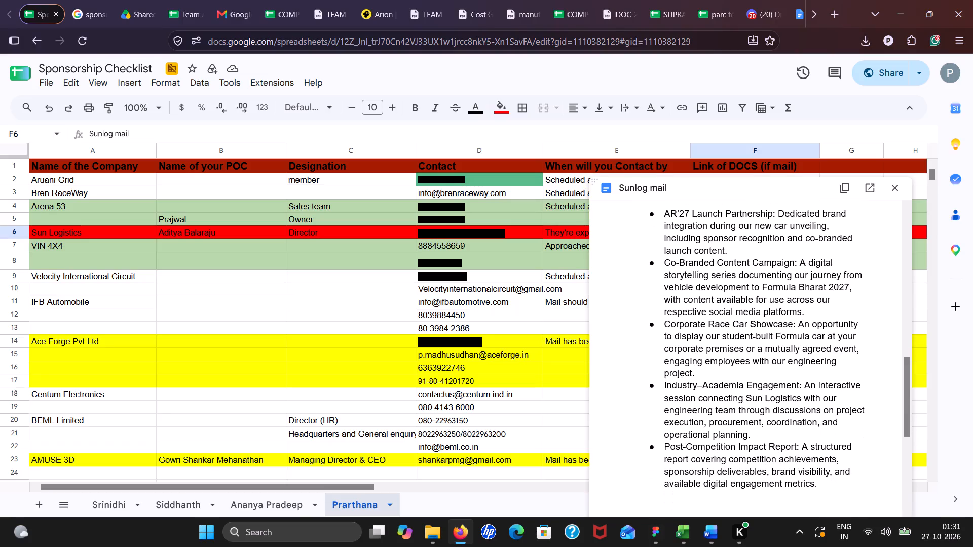
pyautogui.scroll(-1, 688, 369)
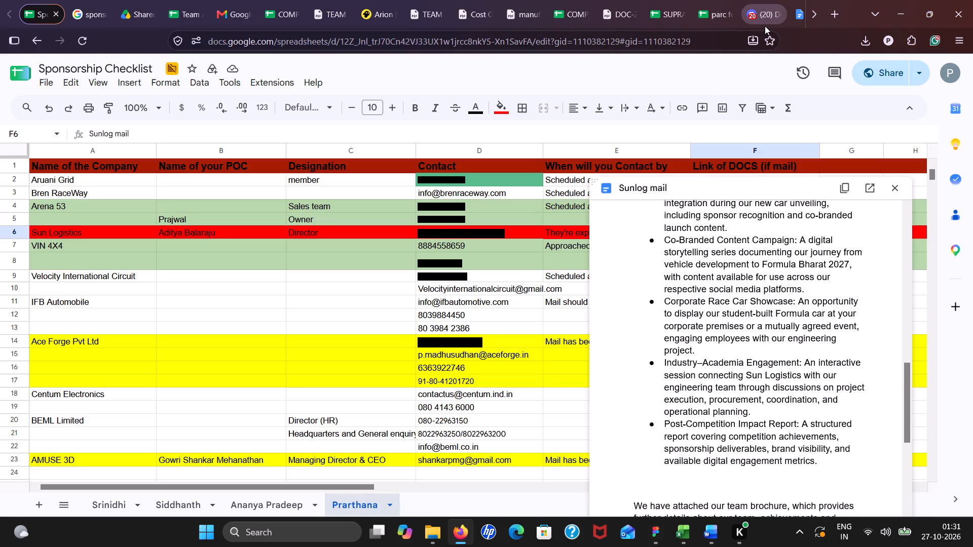
# Close the cognive document and return to the Bosch letter.
pyautogui.hscroll(-1, 765, 26)
pyautogui.hscroll(-2, 699, 1)
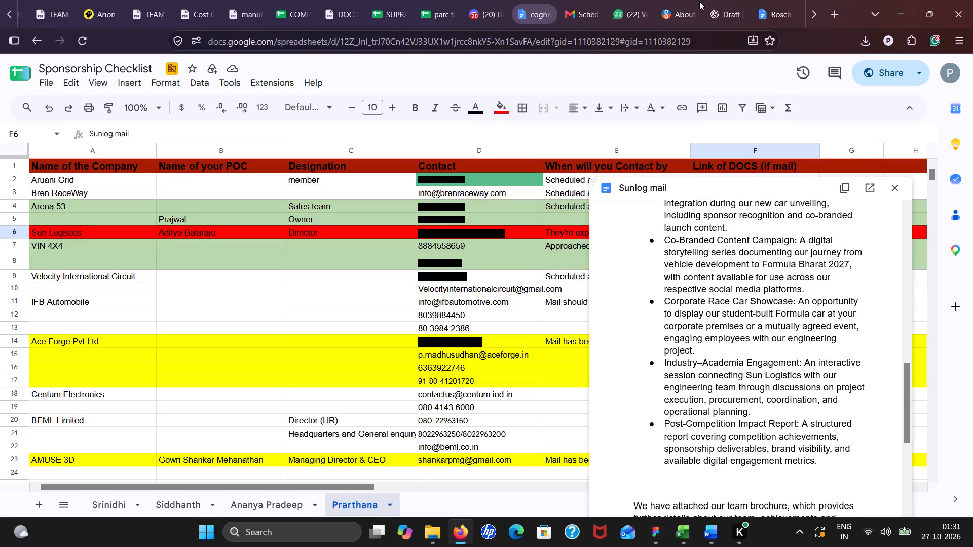
pyautogui.click(544, 10)
pyautogui.click(545, 11)
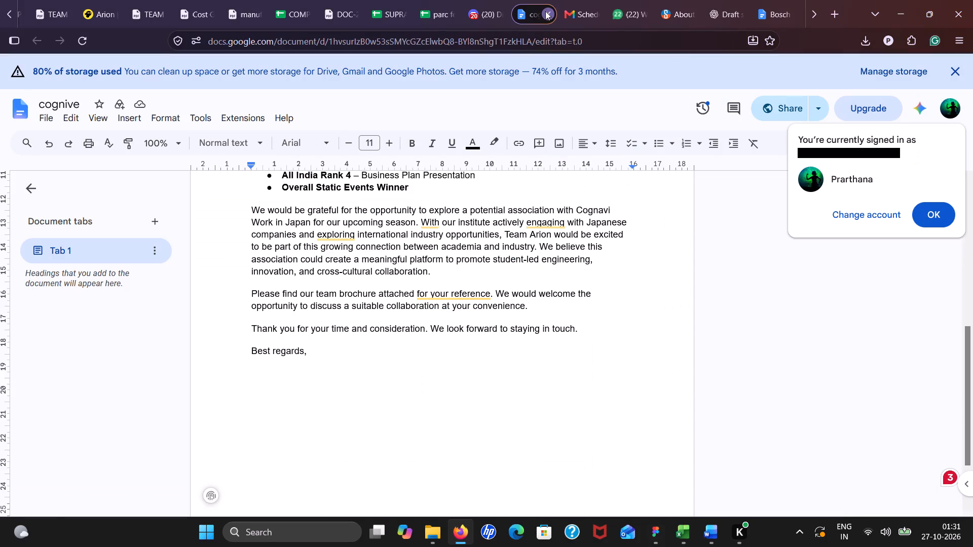
pyautogui.click(726, 9)
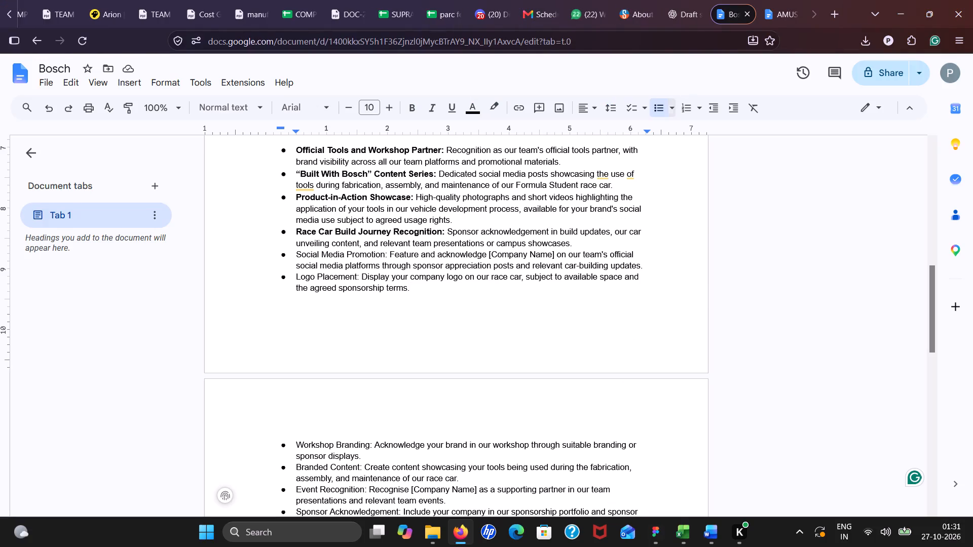
# Examine the deliverables in the Ace Forge mail linked from the Sponsorship Checklist, then return to the Bosch letter.
pyautogui.scroll(1, 575, 266)
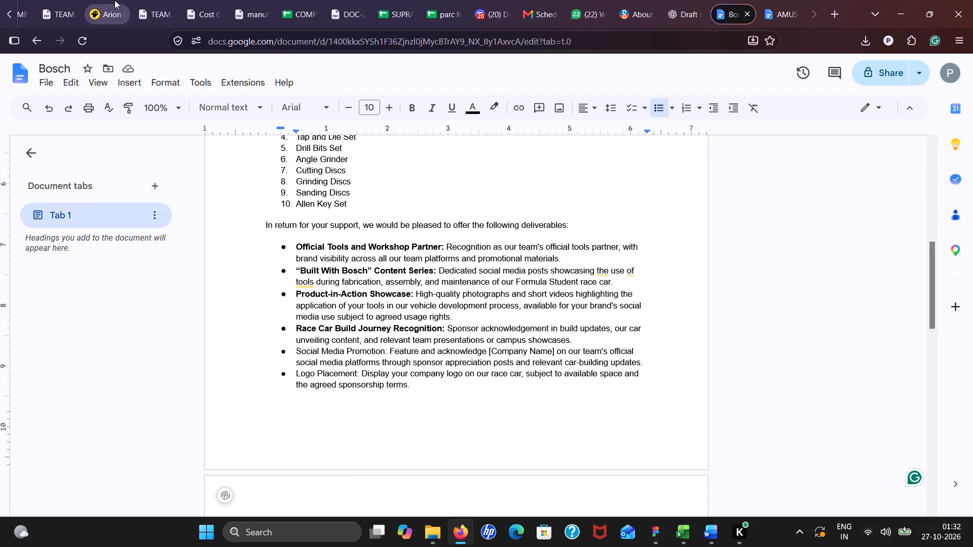
pyautogui.hscroll(2, 115, 0)
pyautogui.hscroll(2, 38, 7)
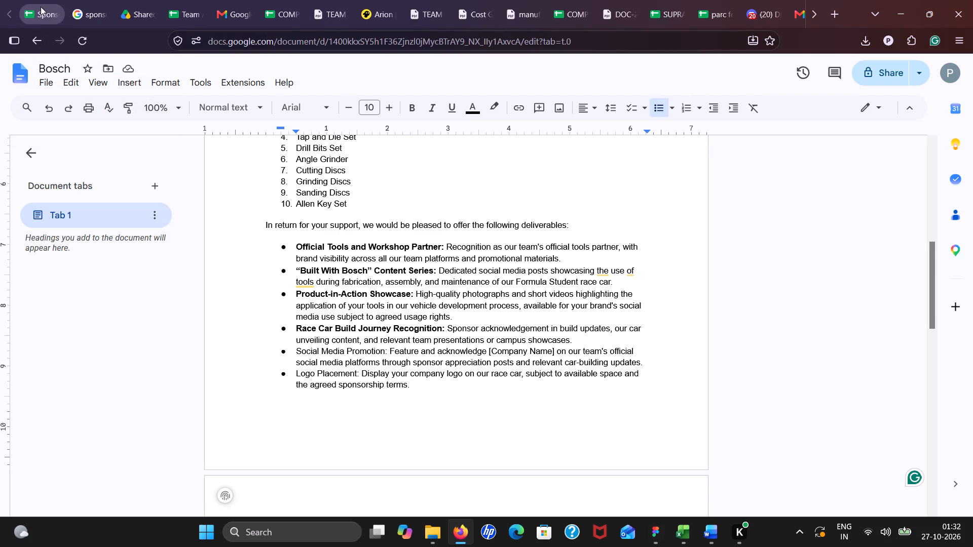
pyautogui.hscroll(-10, 604, 0)
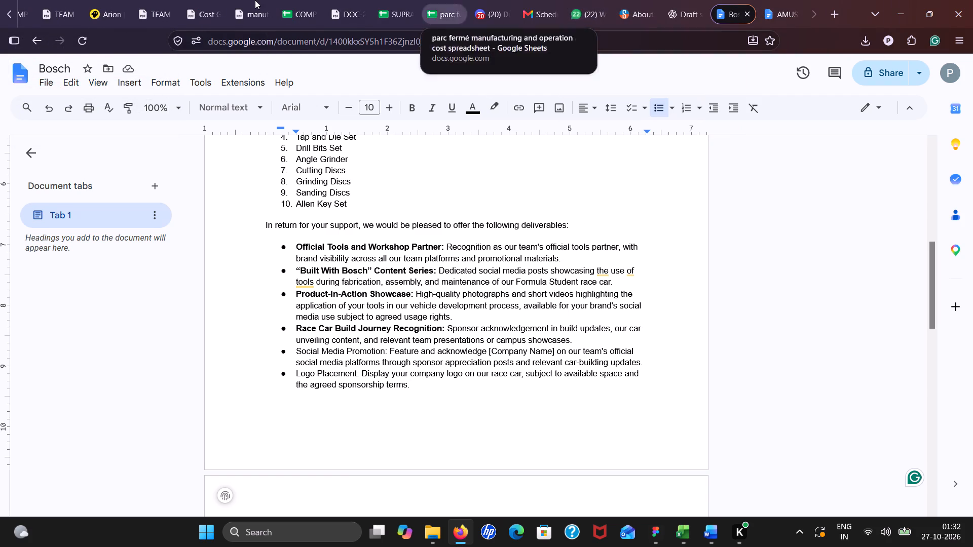
pyautogui.hscroll(7, 255, 0)
pyautogui.click(56, 2)
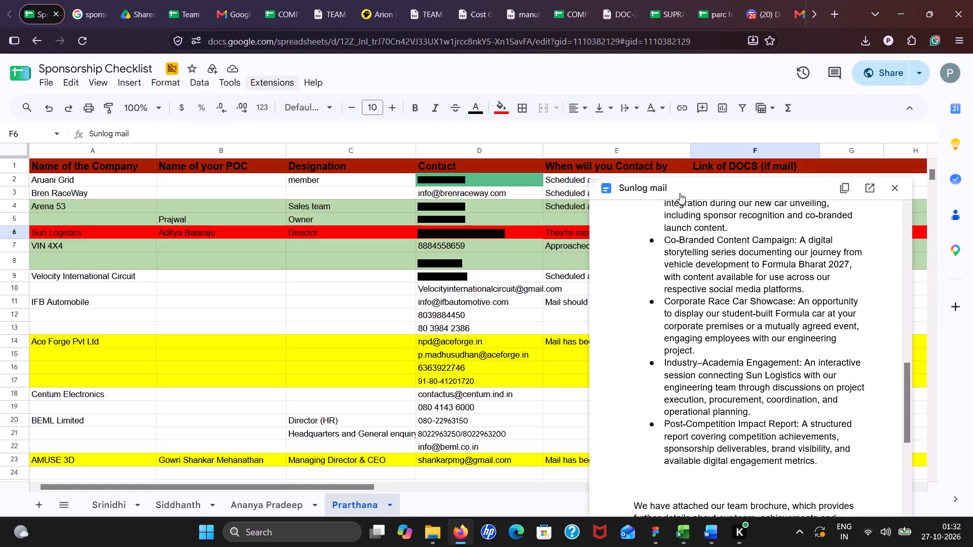
pyautogui.click(887, 190)
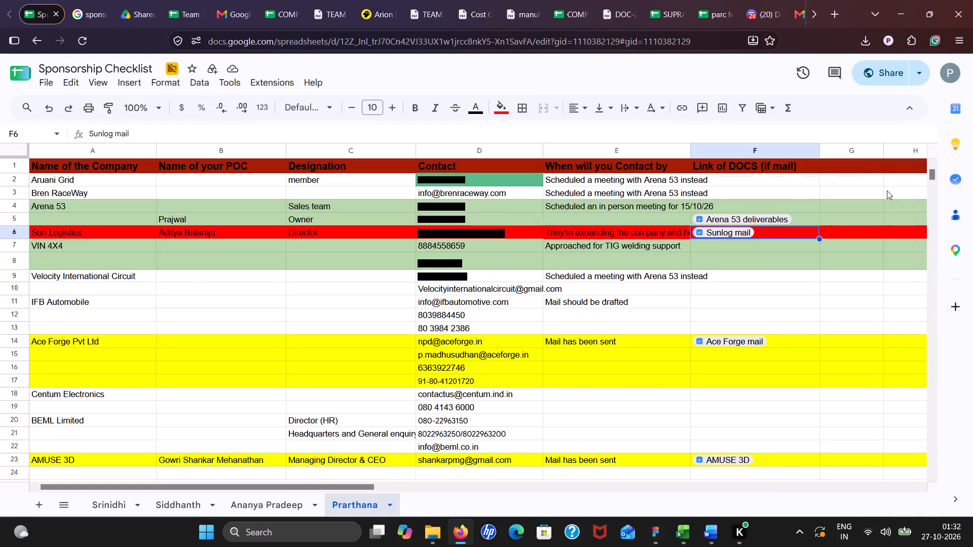
pyautogui.click(721, 342)
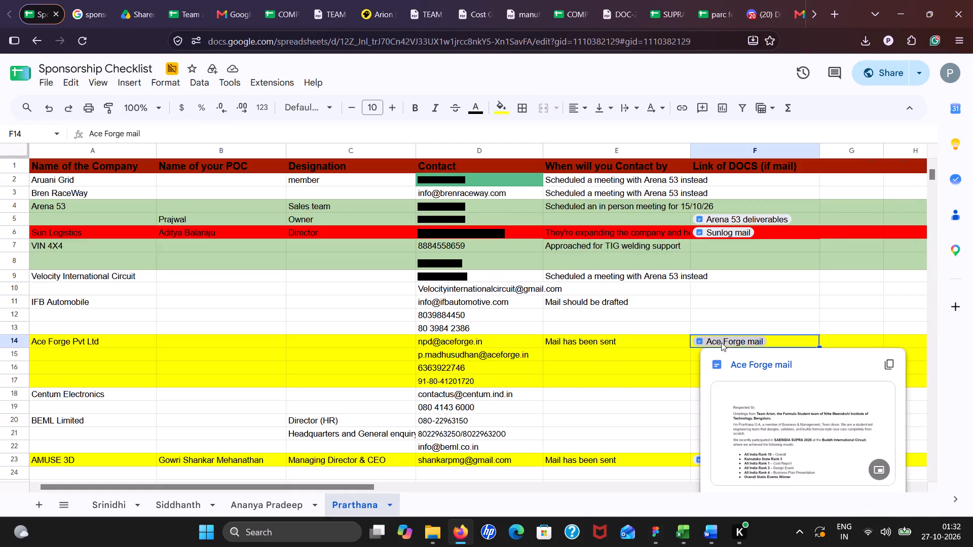
pyautogui.click(851, 464)
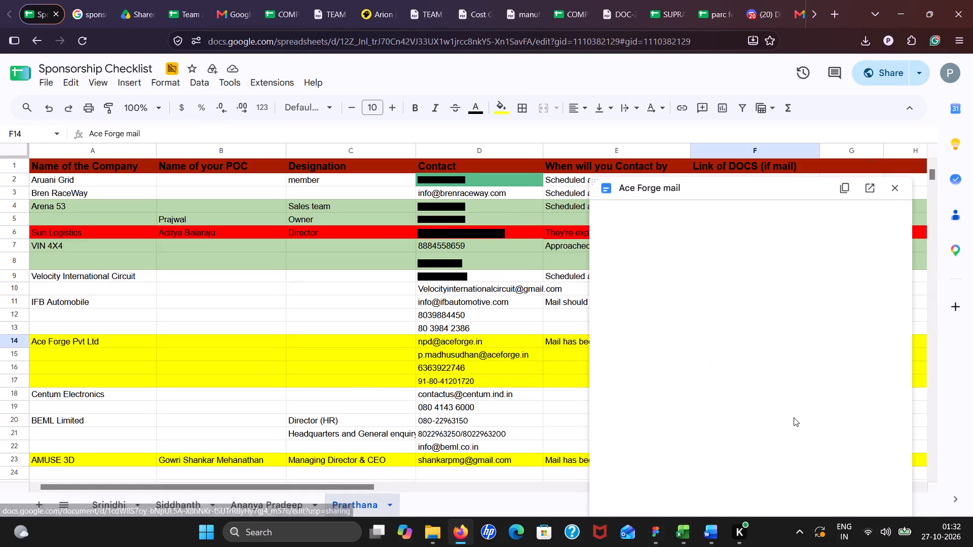
pyautogui.scroll(-3, 793, 416)
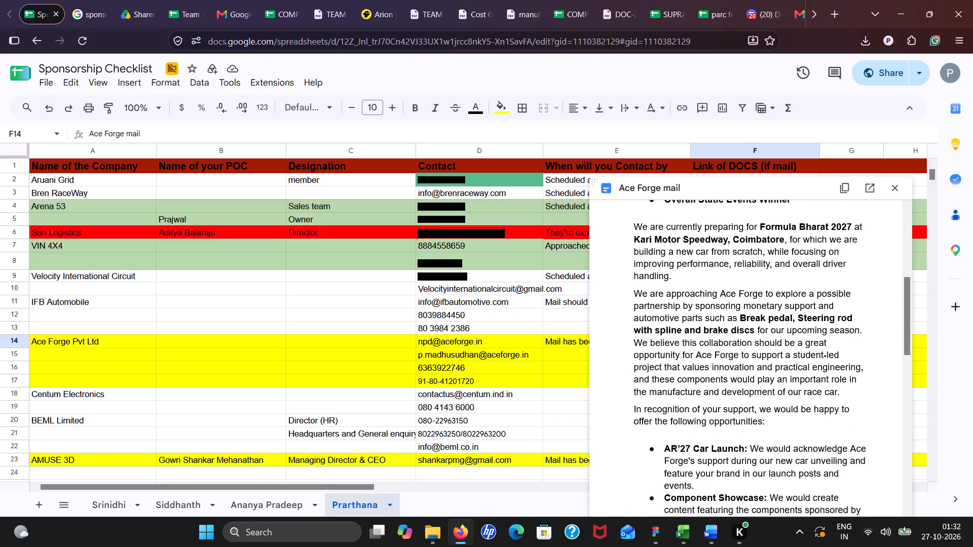
pyautogui.scroll(-3, 793, 416)
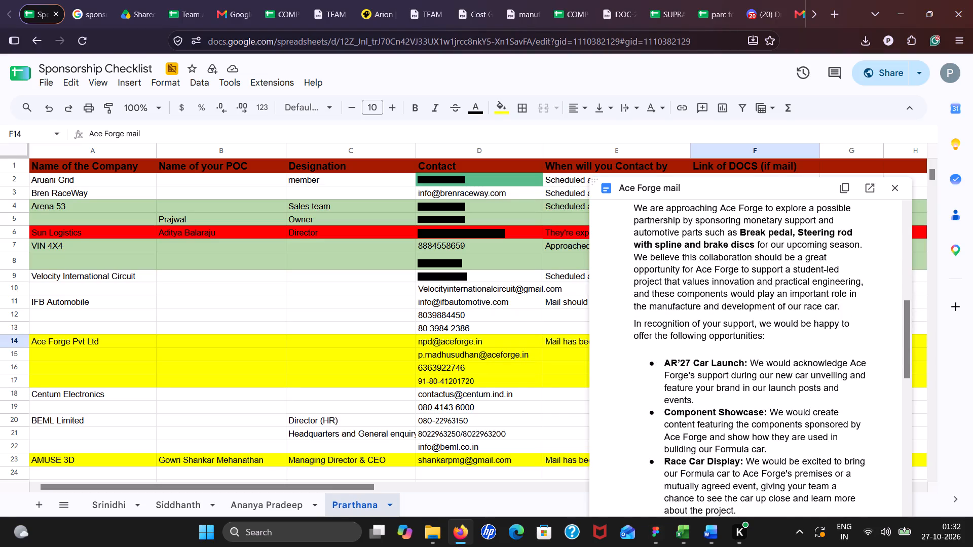
pyautogui.scroll(-1, 793, 416)
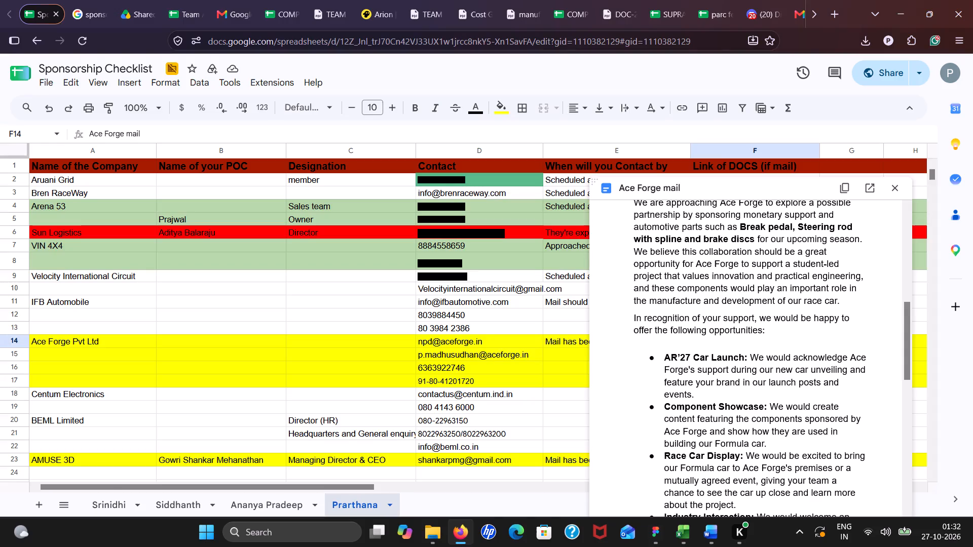
pyautogui.scroll(-2, 742, 387)
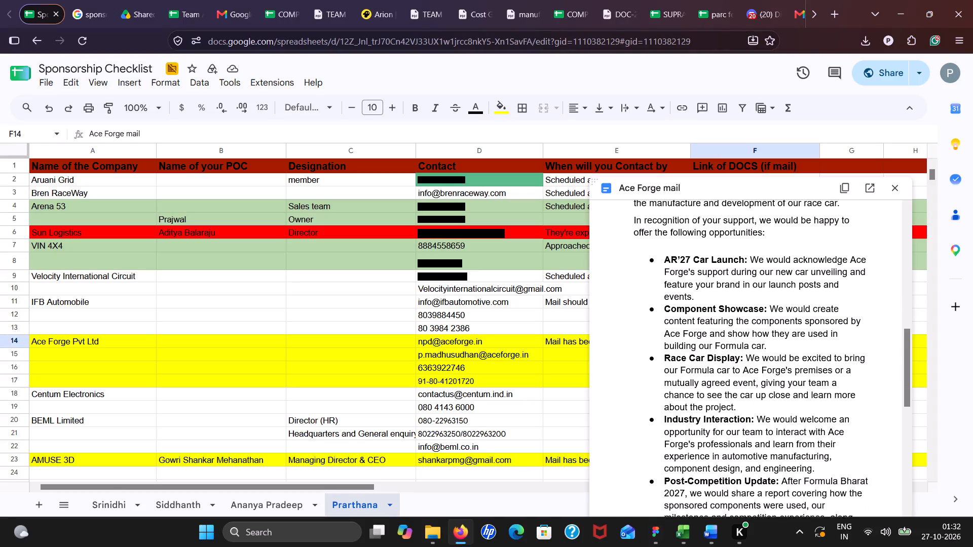
pyautogui.scroll(-2, 742, 387)
pyautogui.hscroll(-6, 757, 0)
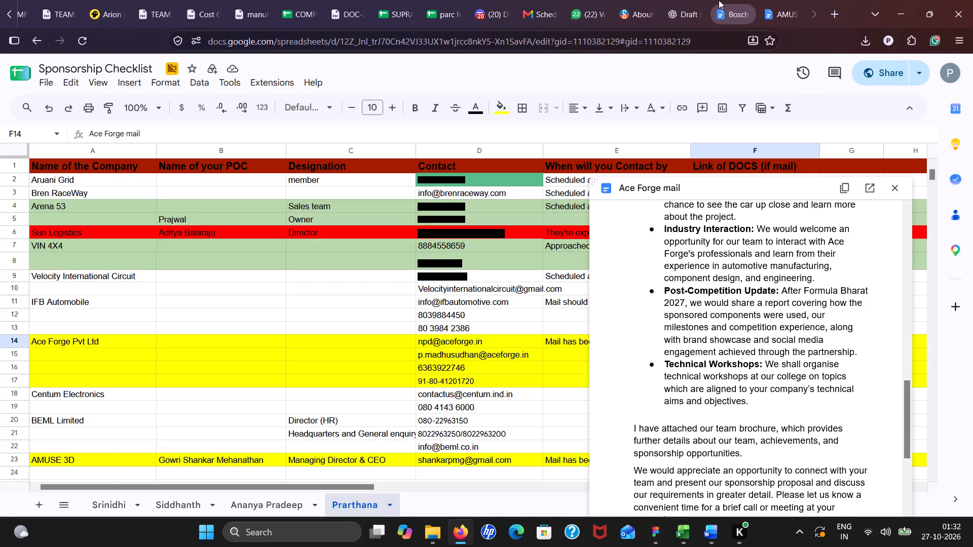
pyautogui.click(719, 0)
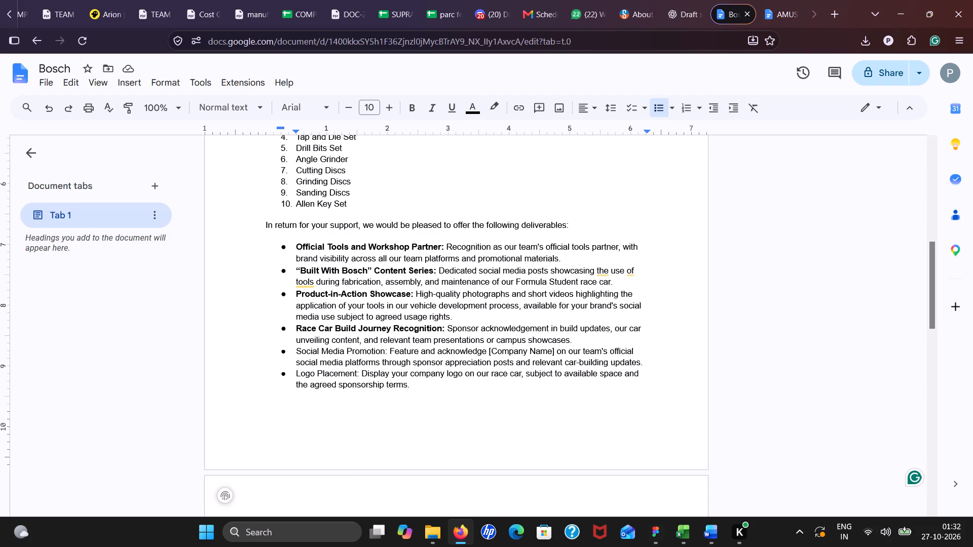
# Delete the whole Product-in-Action Showcase bullet from the Bosch deliverables list, leaving no blank line behind.
pyautogui.moveTo(450, 321); pyautogui.dragTo(387, 305)
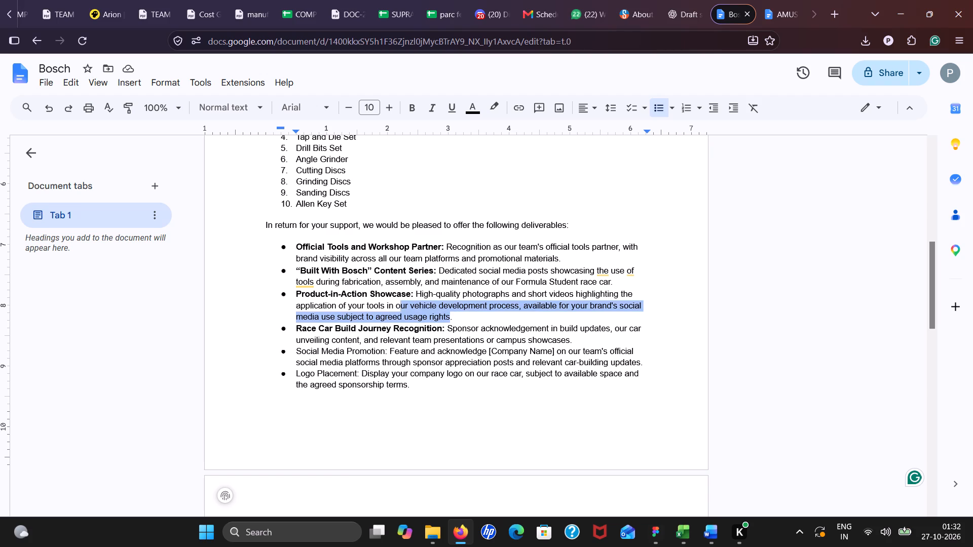
pyautogui.moveTo(387, 305); pyautogui.dragTo(245, 294)
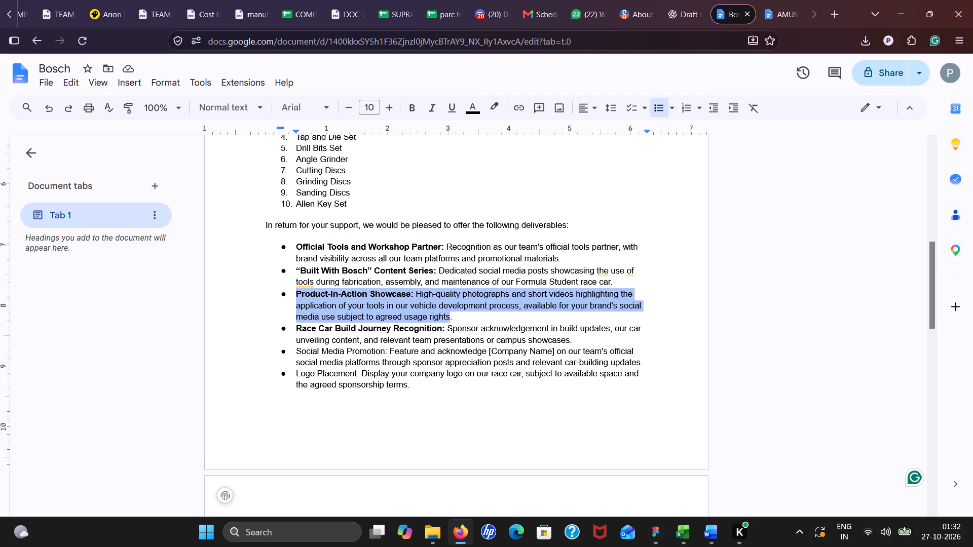
pyautogui.press('BackSpace')
pyautogui.press('BackSpace')
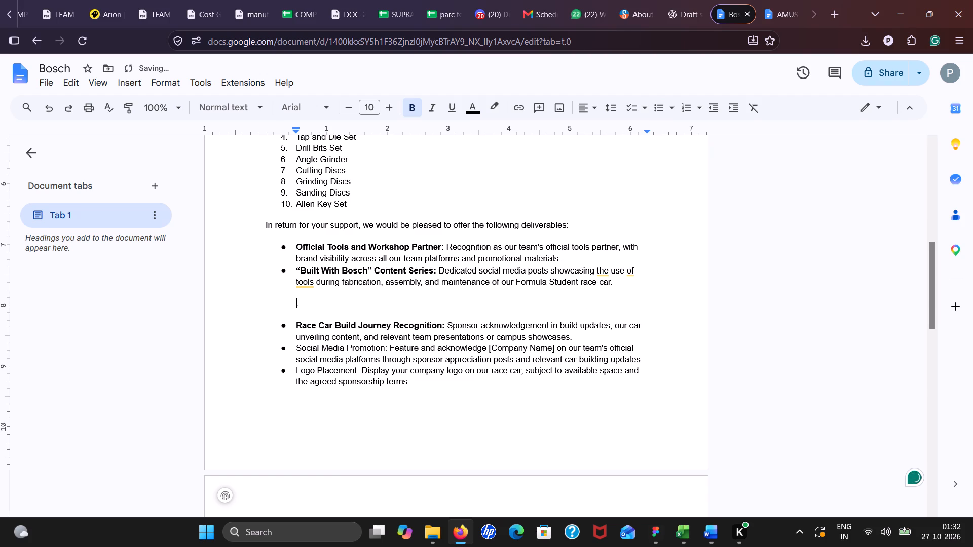
pyautogui.press('BackSpace')
pyautogui.press('BackSpace')
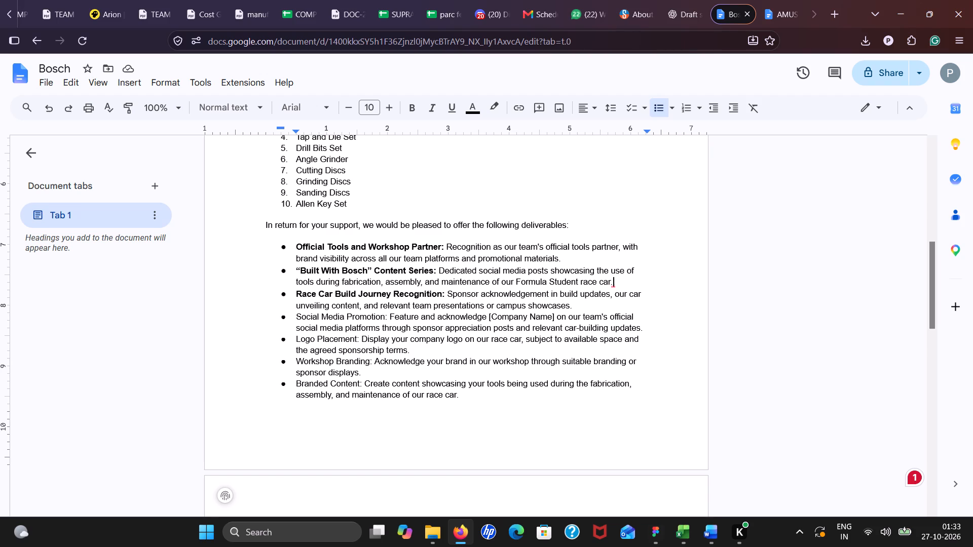
# Extend the end of the “Built With Bosch” Content Series bullet with "along with sponsorship appreciation posts", replacing its final full stop.
pyautogui.press('BackSpace')
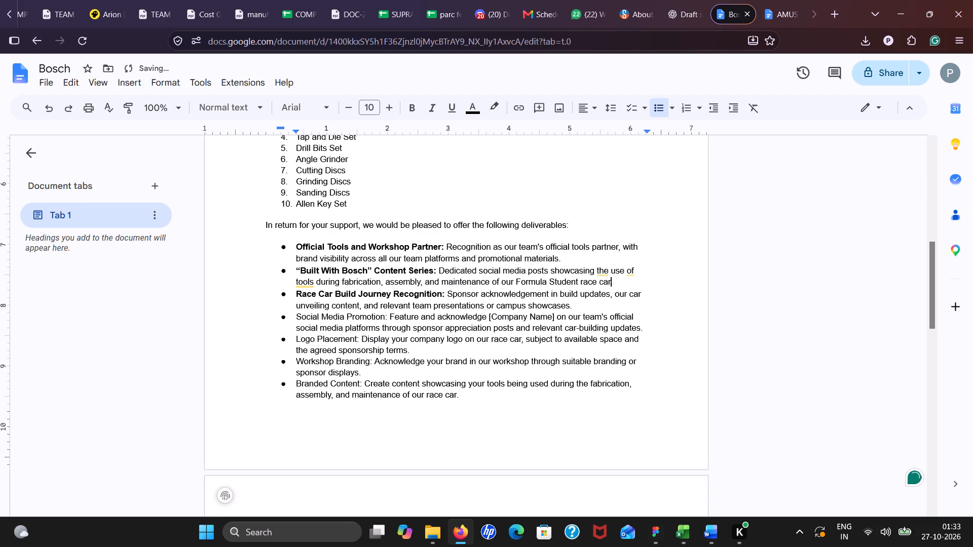
pyautogui.press('space')
pyautogui.press('Right')
pyautogui.press('BackSpace')
pyautogui.press('BackSpace')
pyautogui.press('space')
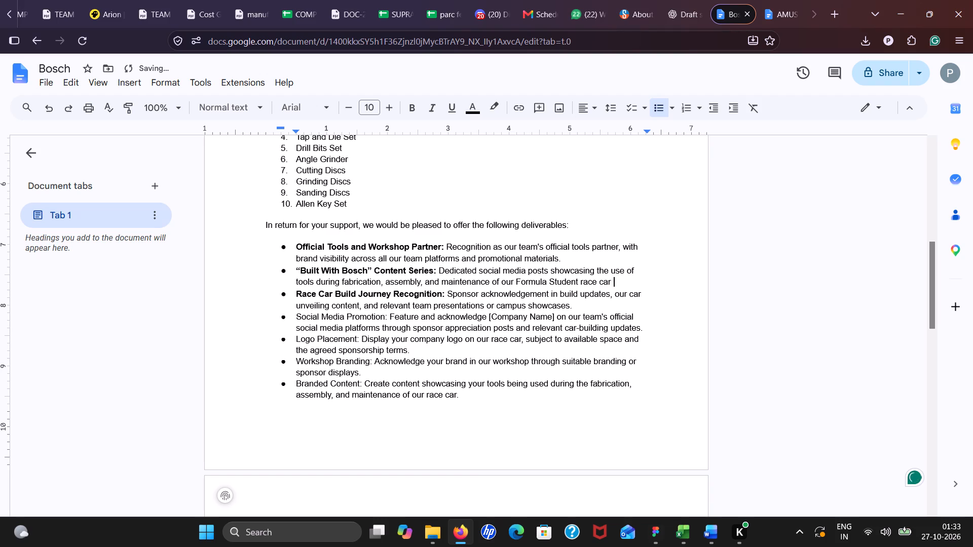
pyautogui.write('along with')
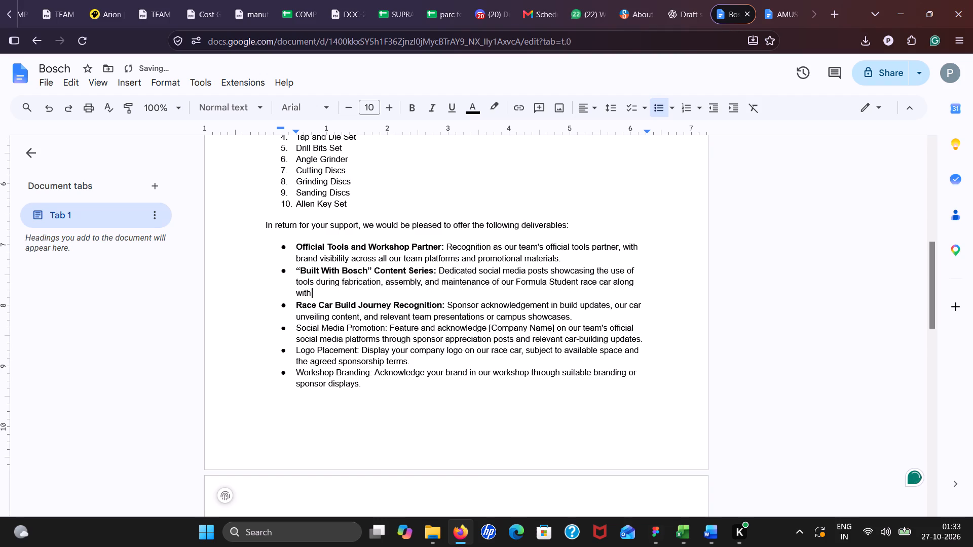
pyautogui.press('space')
pyautogui.write('aponsorship')
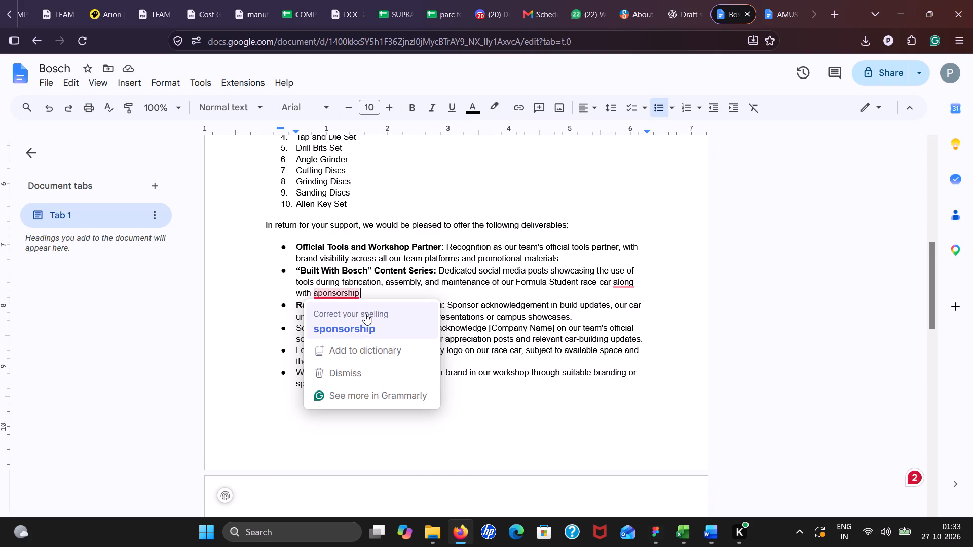
pyautogui.click(365, 314)
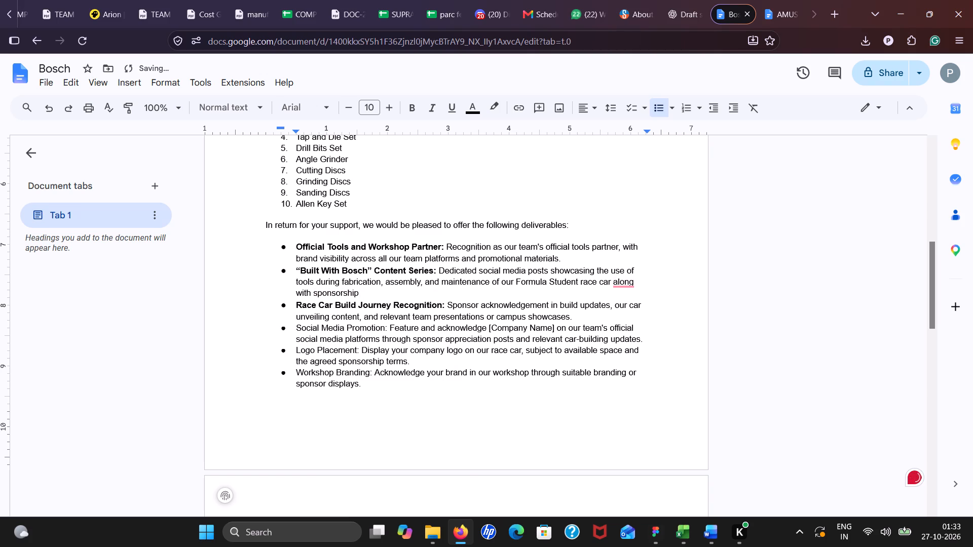
pyautogui.press('space')
pyautogui.write('apperciation posts')
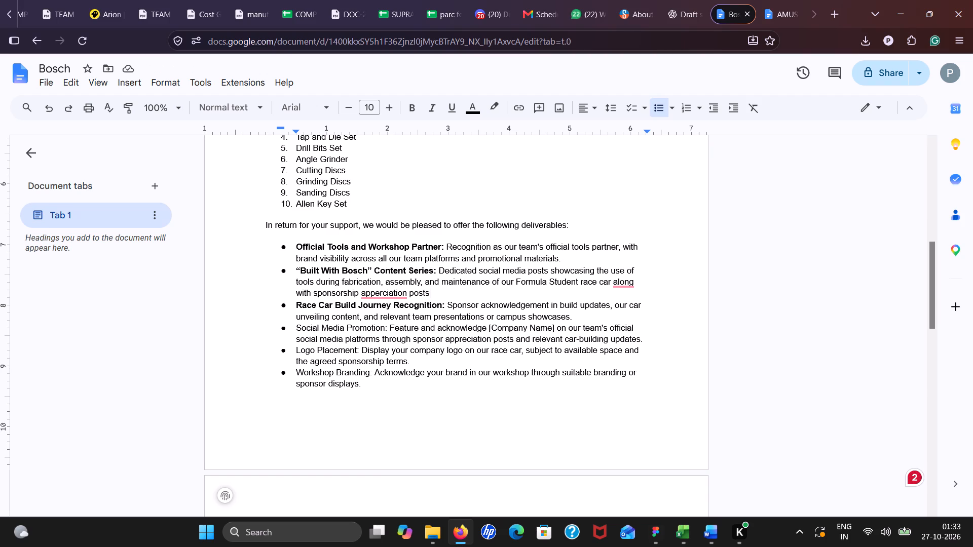
# Insert "car" before "build updates" in the Race Car Build Journey Recognition bullet.
pyautogui.click(558, 302)
pyautogui.press('space')
pyautogui.write('car')
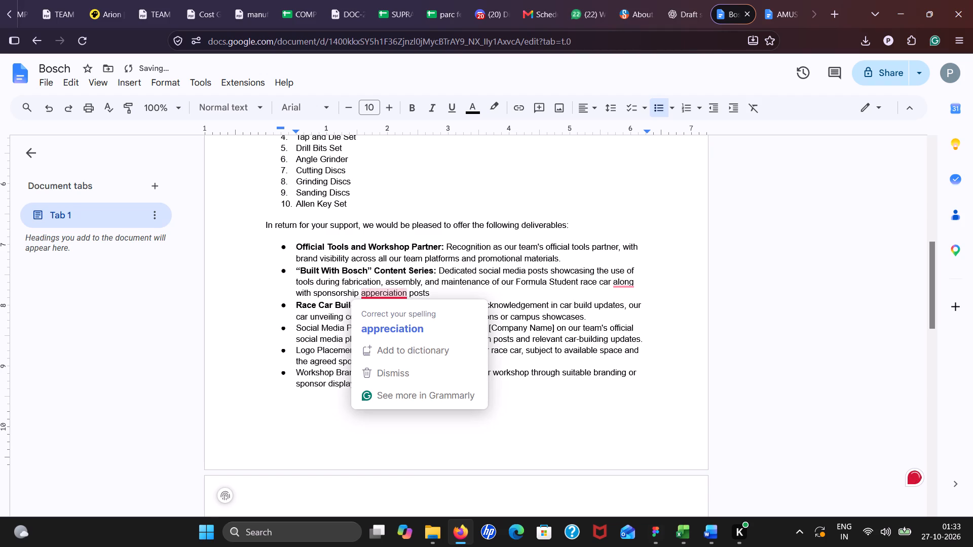
# Correct the misspelled word to "appreciation" in the “Built With Bosch” Content Series bullet and end the sentence with a full stop.
pyautogui.click(397, 325)
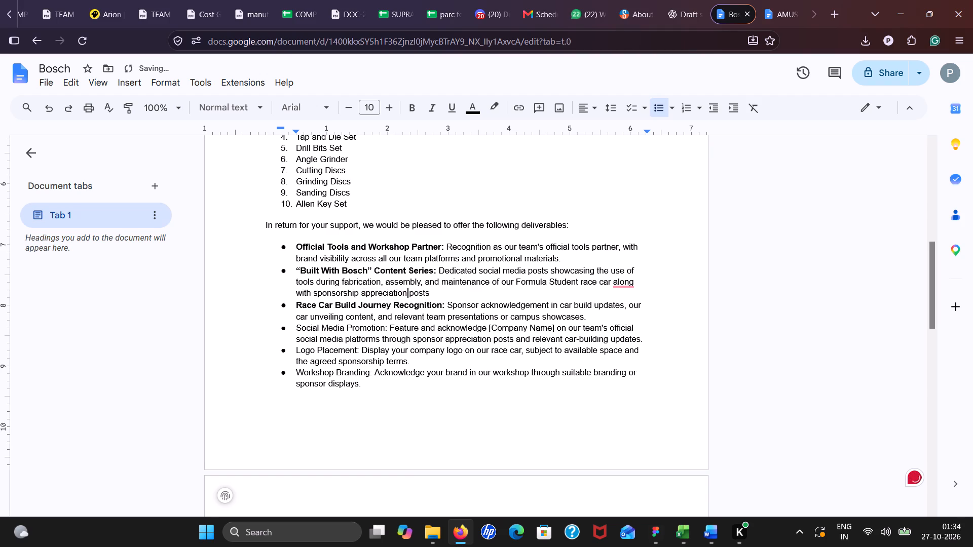
pyautogui.click(432, 293)
pyautogui.press('.')
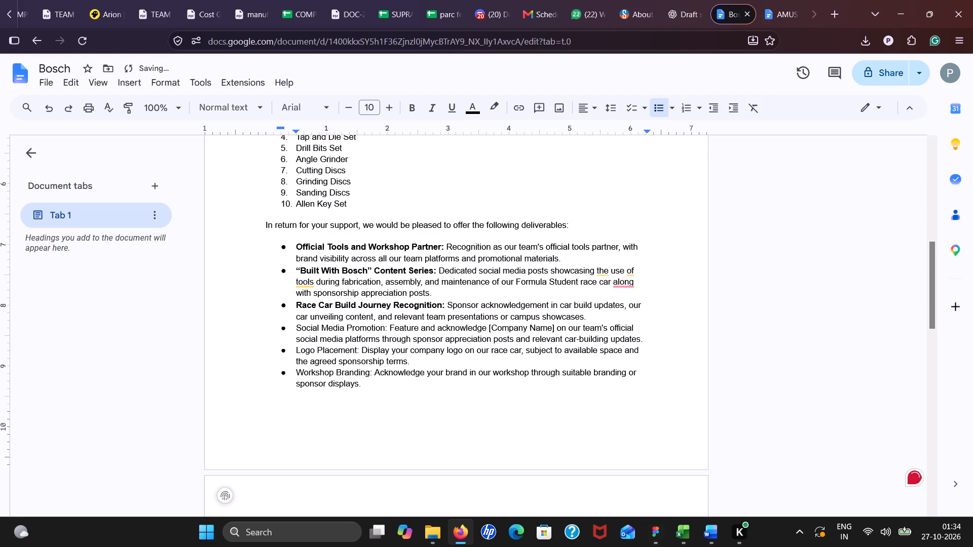
# Delete the whole Social Media Promotion bullet from the Bosch deliverables list.
pyautogui.moveTo(281, 327); pyautogui.dragTo(676, 341)
pyautogui.press('BackSpace')
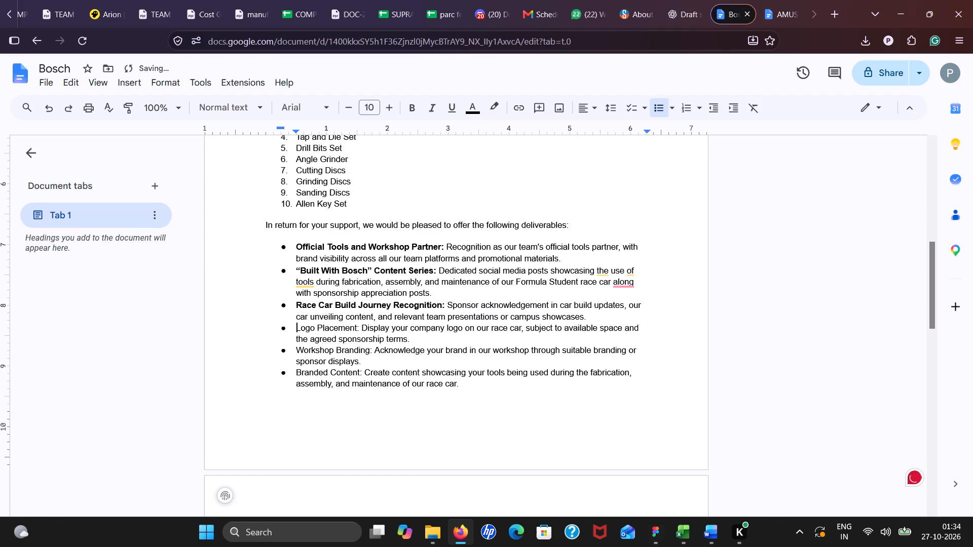
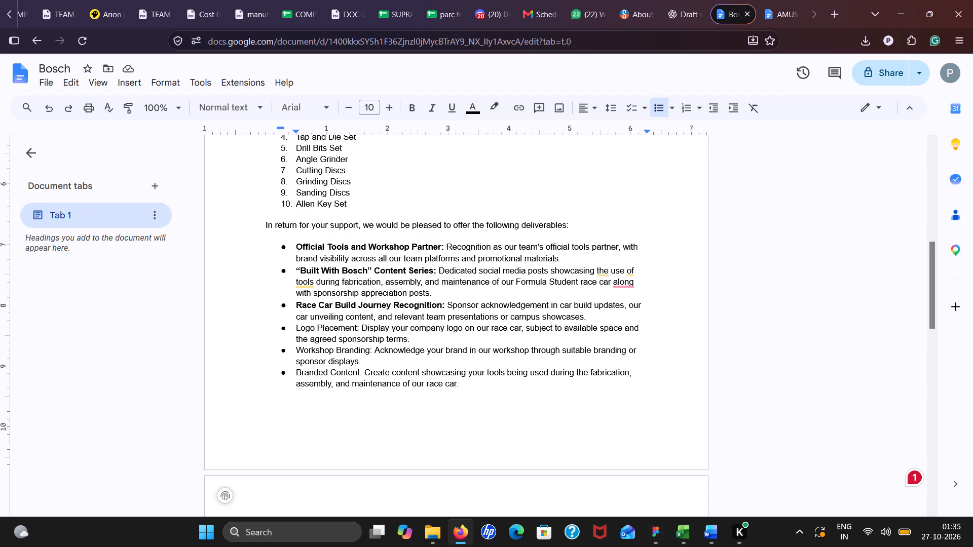
# Make the “Logo Placement” label bold in the Bosch deliverables list.
pyautogui.moveTo(356, 328); pyautogui.dragTo(343, 328)
pyautogui.moveTo(343, 328); pyautogui.dragTo(282, 328)
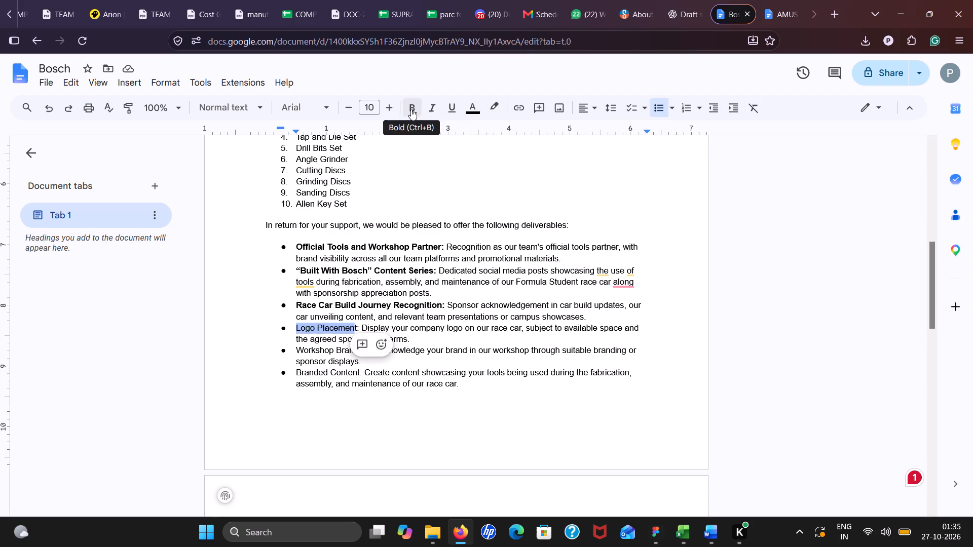
pyautogui.click(411, 109)
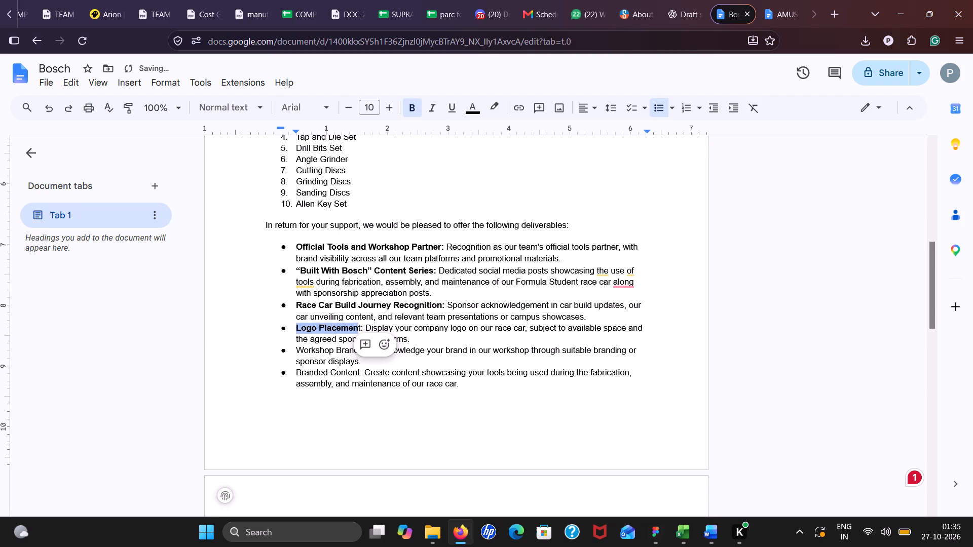
pyautogui.click(435, 339)
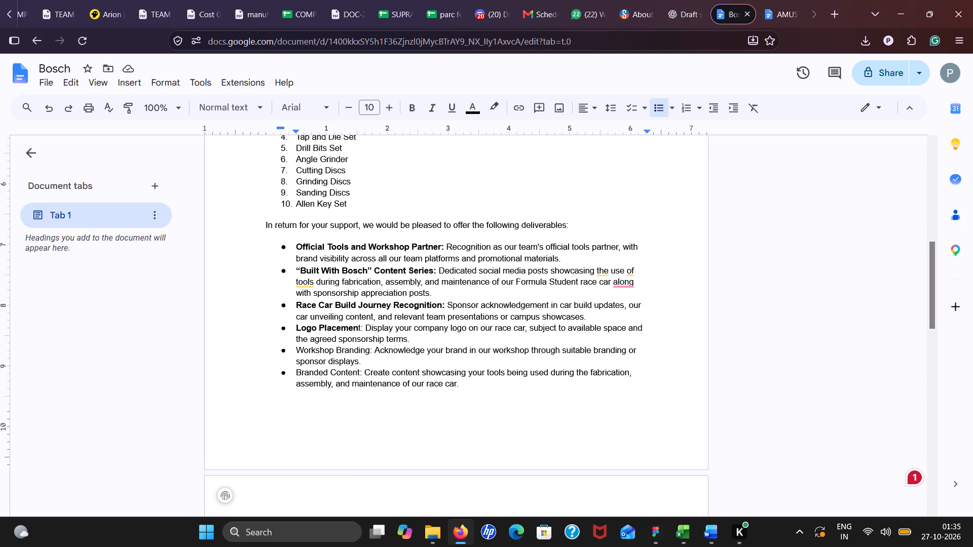
# Remove "and promotional materials" from the Official Tools and Workshop Partner bullet, ending the sentence with a full stop after "platforms".
pyautogui.moveTo(573, 257); pyautogui.dragTo(459, 254)
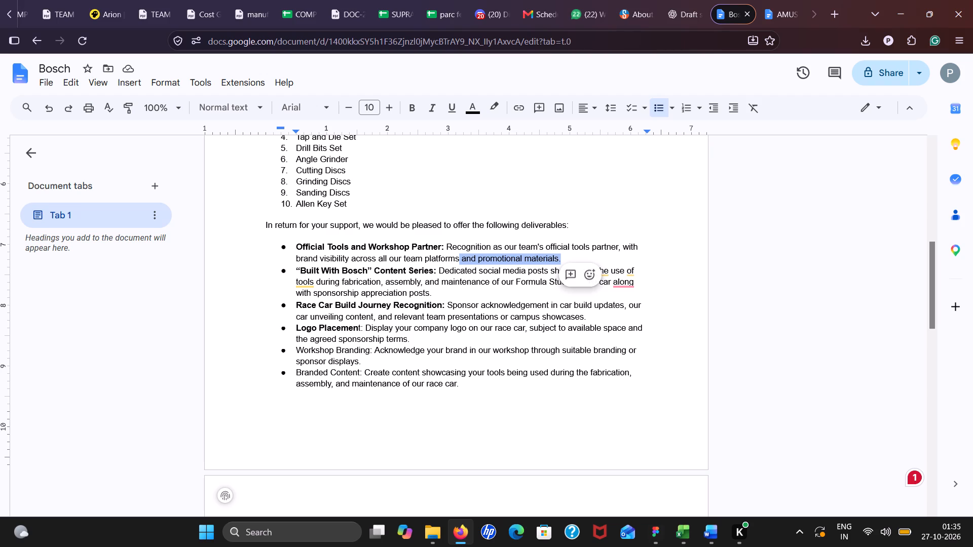
pyautogui.press('BackSpace')
pyautogui.press('.')
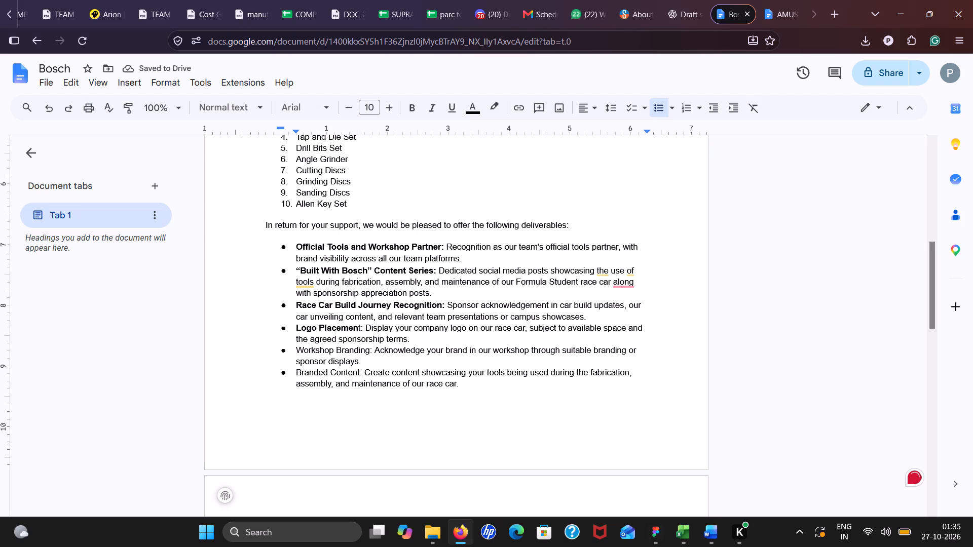
# Delete "subject to available space and the agreed sponsorship terms." from the Logo Placement bullet, keeping Workshop Branding as a separate bullet.
pyautogui.moveTo(532, 325); pyautogui.dragTo(396, 339)
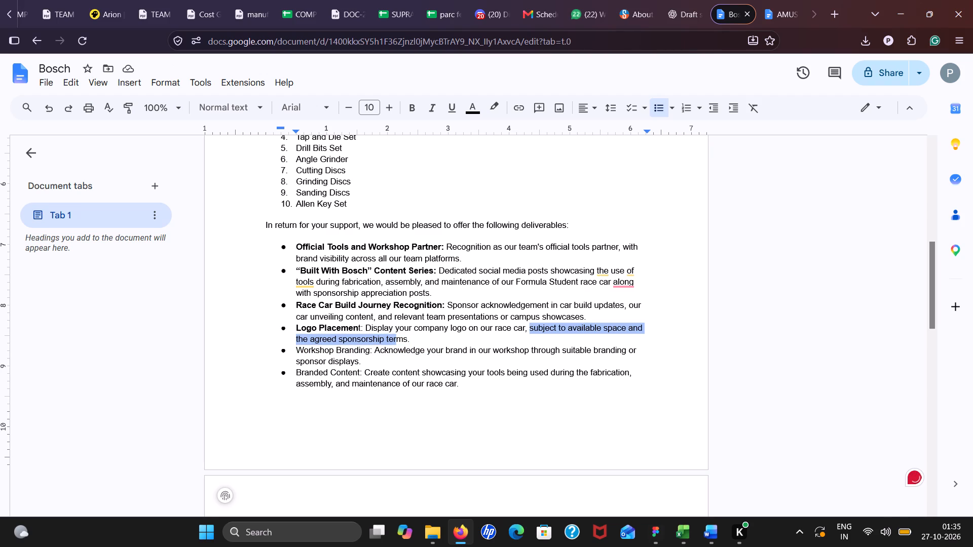
pyautogui.moveTo(396, 339); pyautogui.dragTo(413, 340)
pyautogui.press('BackSpace')
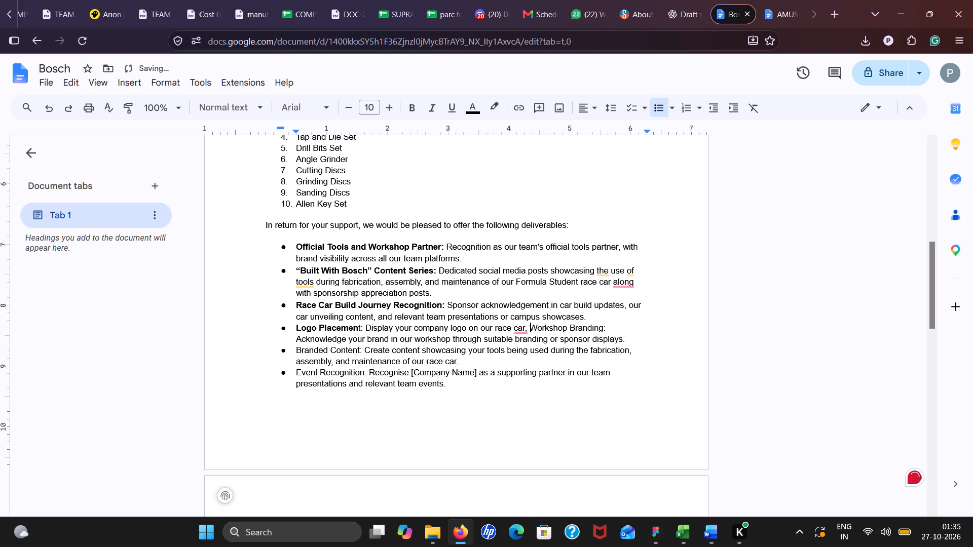
pyautogui.press('Return')
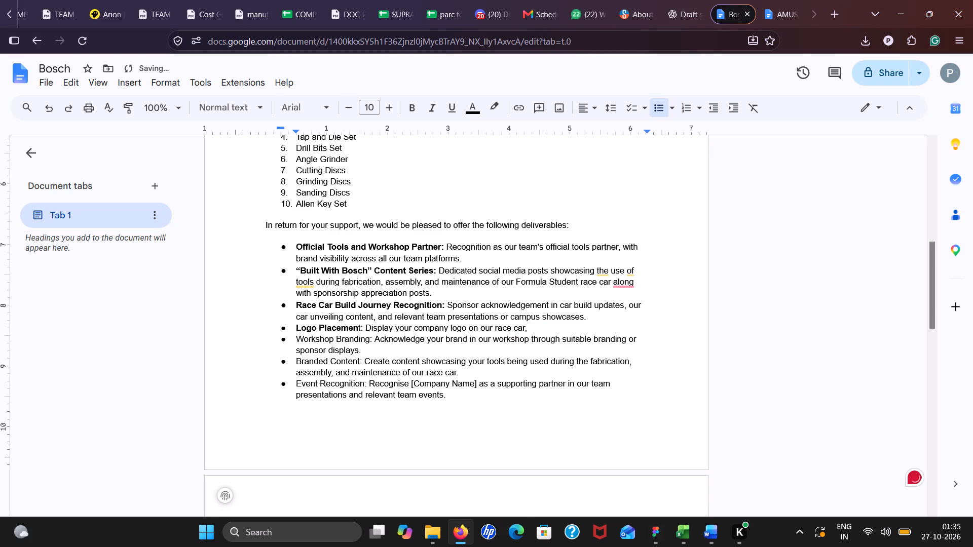
# Insert "of" after "Display" in the Logo Placement bullet.
pyautogui.click(549, 329)
pyautogui.click(394, 329)
pyautogui.write('of')
pyautogui.press('space')
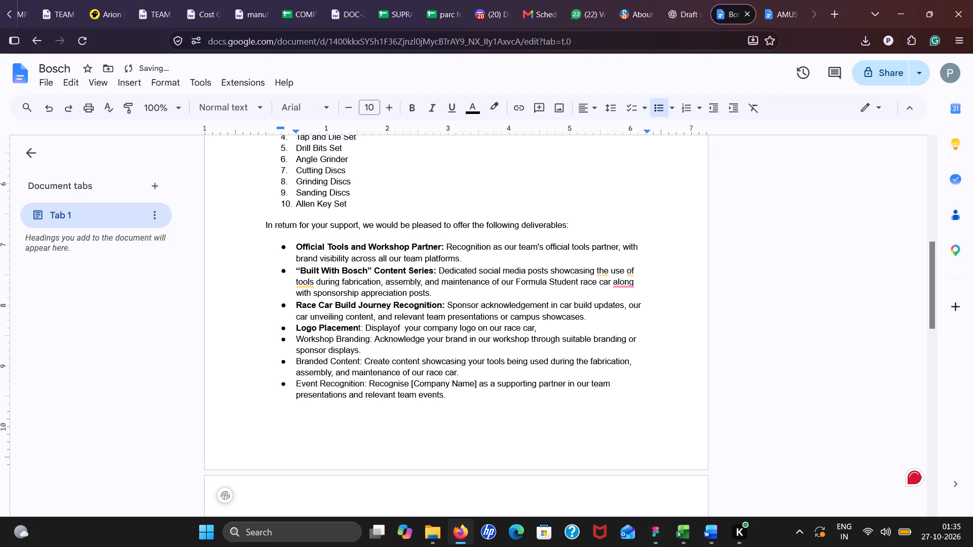
# Extend the end of the Logo Placement bullet with "team apparel, standee and other promotional materials.".
pyautogui.click(541, 333)
pyautogui.write('team apparel')
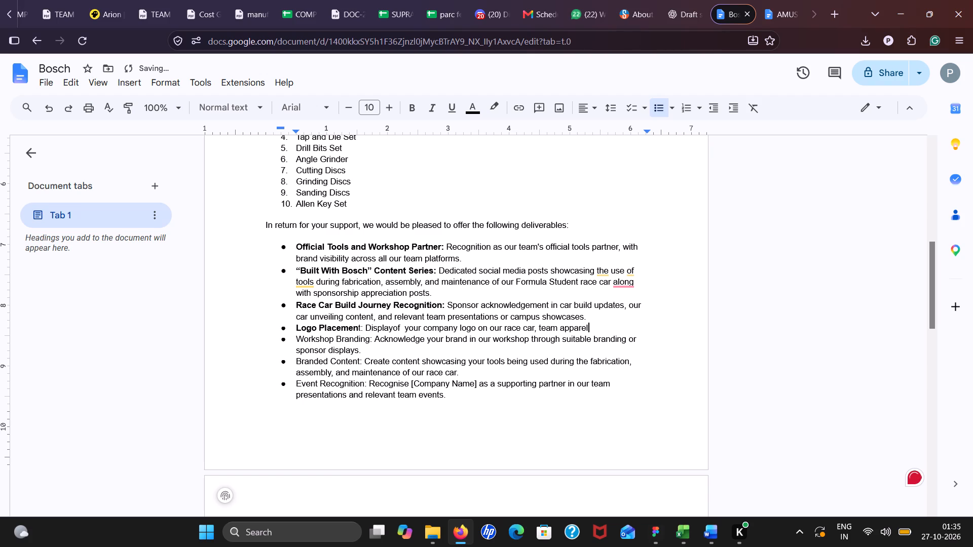
pyautogui.write(', stande')
pyautogui.write('e and other promotional mertai')
pyautogui.press('BackSpace')
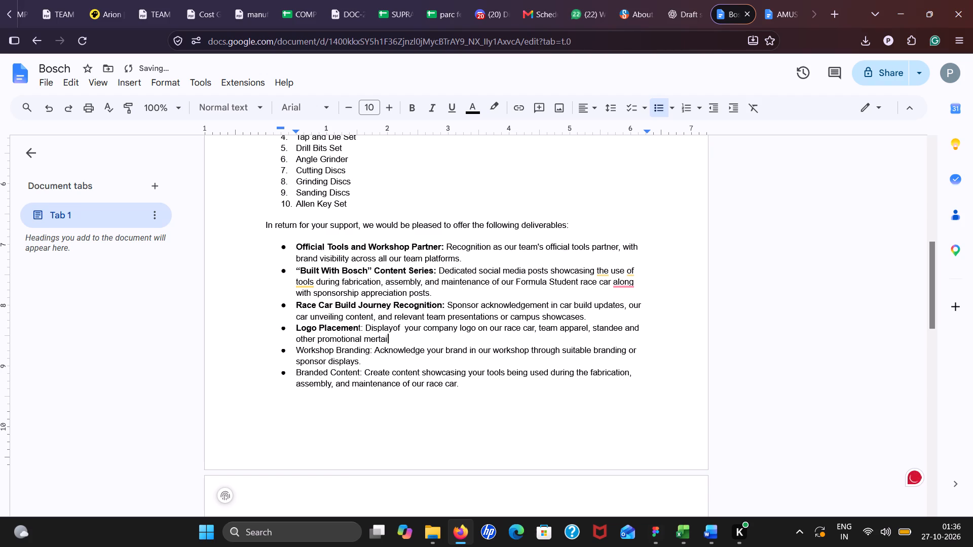
pyautogui.press('BackSpace')
pyautogui.press('BackSpace')
pyautogui.press('BackSpace')
pyautogui.press('BackSpace')
pyautogui.write('aterials')
pyautogui.press('.')
# Correct the spacing around "of" in the Logo Placement bullet so it reads "Display of your company logo".
pyautogui.click(392, 329)
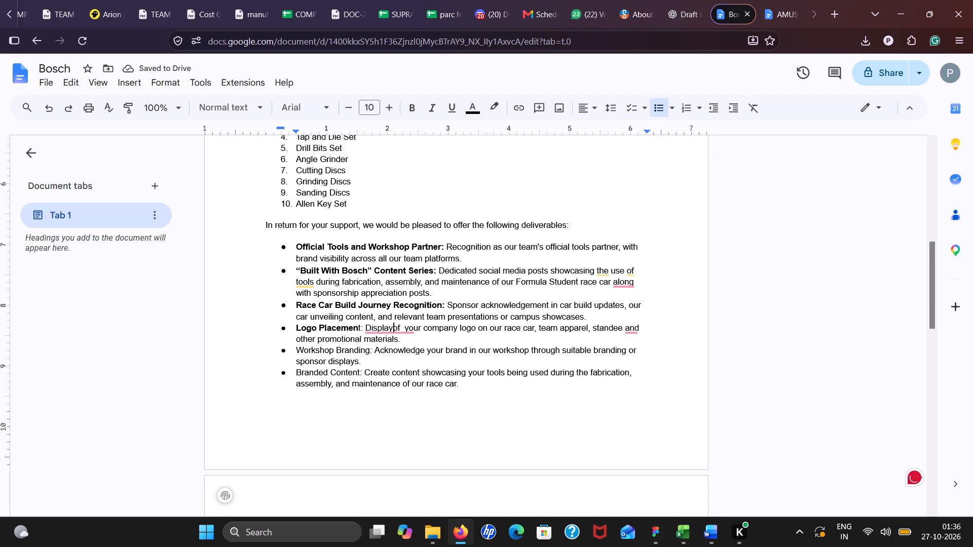
pyautogui.press('space')
pyautogui.press('Right')
pyautogui.press('Right')
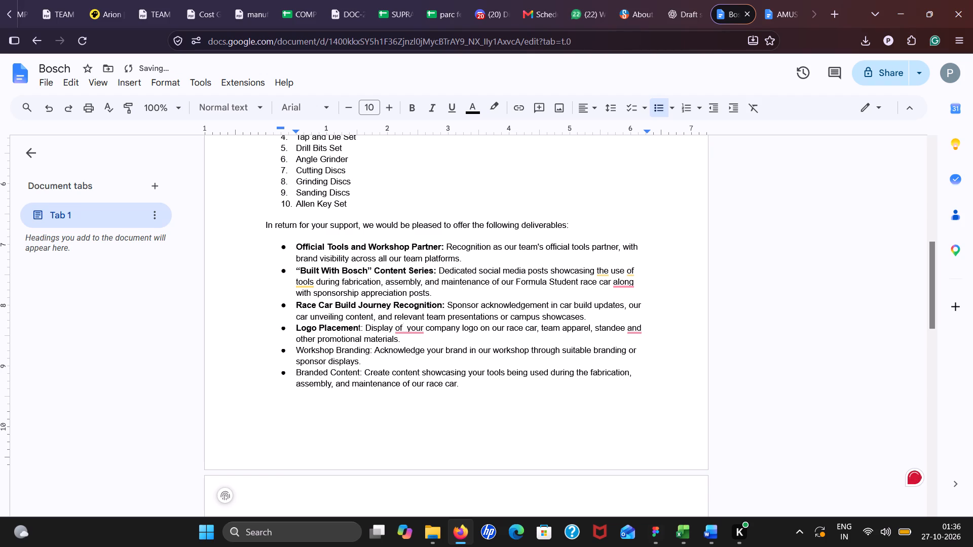
pyautogui.press('Right')
pyautogui.press('BackSpace')
# Copy the whole Logo Placement bullet into a new bullet directly below Official Tools and Workshop Partner.
pyautogui.moveTo(407, 345); pyautogui.dragTo(271, 330)
pyautogui.moveTo(270, 331); pyautogui.dragTo(415, 341)
pyautogui.click(415, 341)
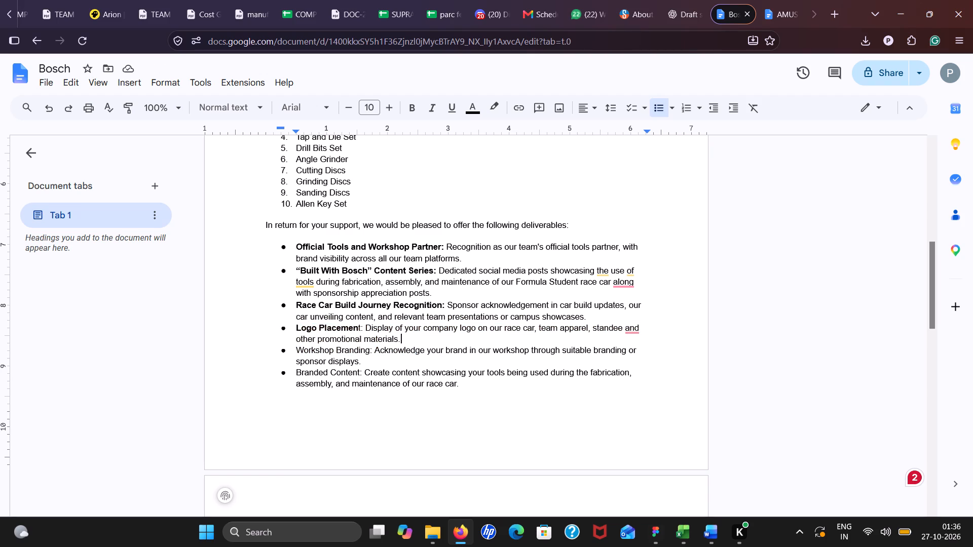
pyautogui.moveTo(415, 341); pyautogui.dragTo(285, 325)
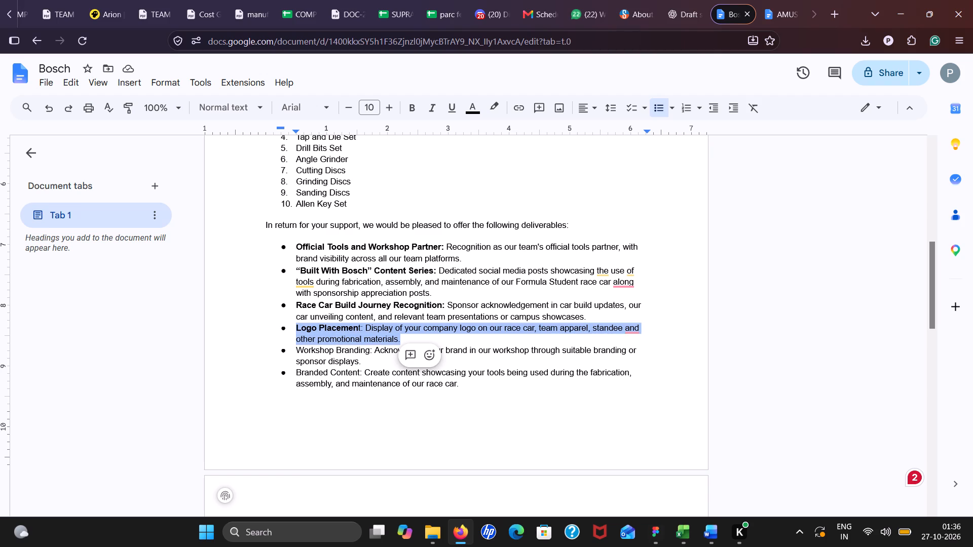
pyautogui.hotkey('ctrl', 'c')
pyautogui.click(469, 261)
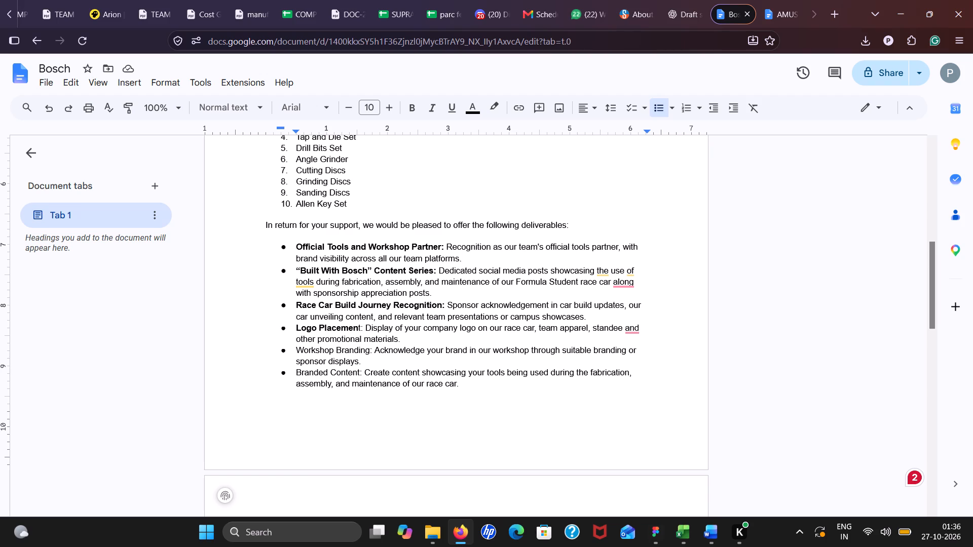
pyautogui.press('Return')
pyautogui.hotkey('ctrl', 'v')
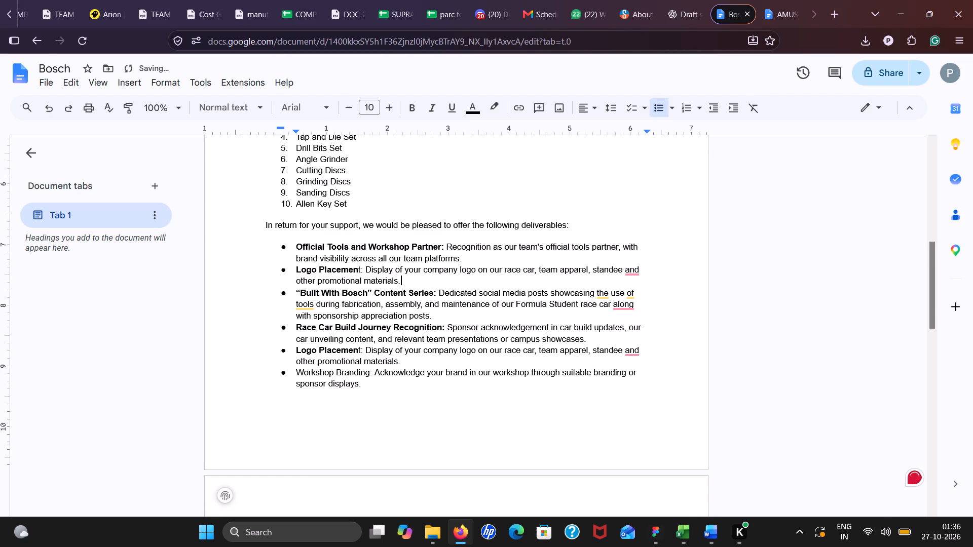
# Delete every bullet below Race Car Build Journey Recognition, from the duplicate Logo Placement through Sponsor Acknowledgement, including leftover empty lines.
pyautogui.moveTo(405, 385); pyautogui.dragTo(224, 354)
pyautogui.press('BackSpace')
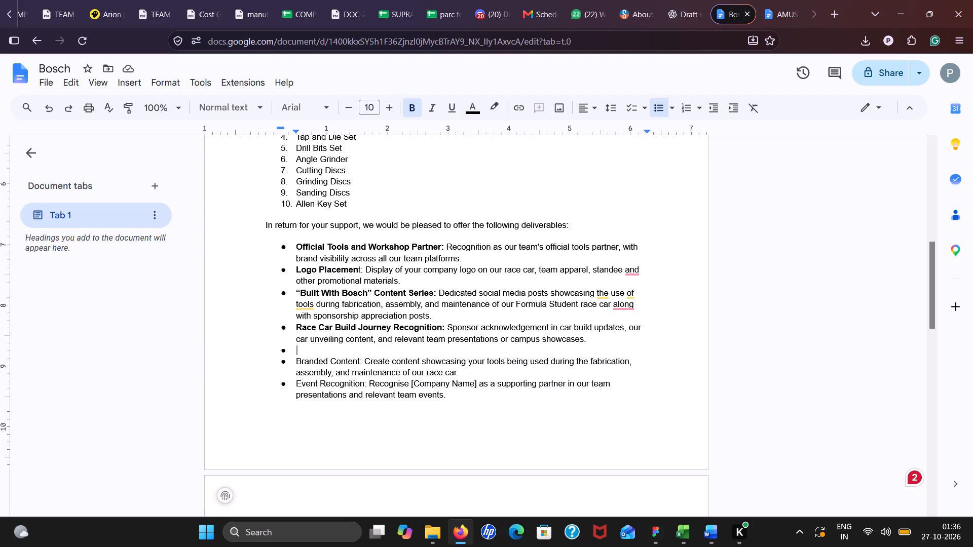
pyautogui.moveTo(463, 400); pyautogui.dragTo(225, 345)
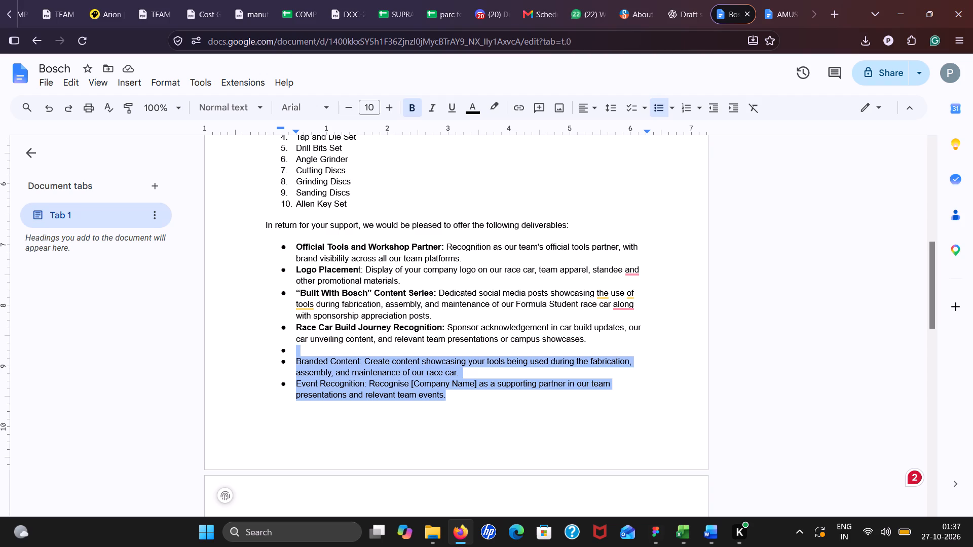
pyautogui.moveTo(225, 345); pyautogui.dragTo(224, 345)
pyautogui.press('BackSpace')
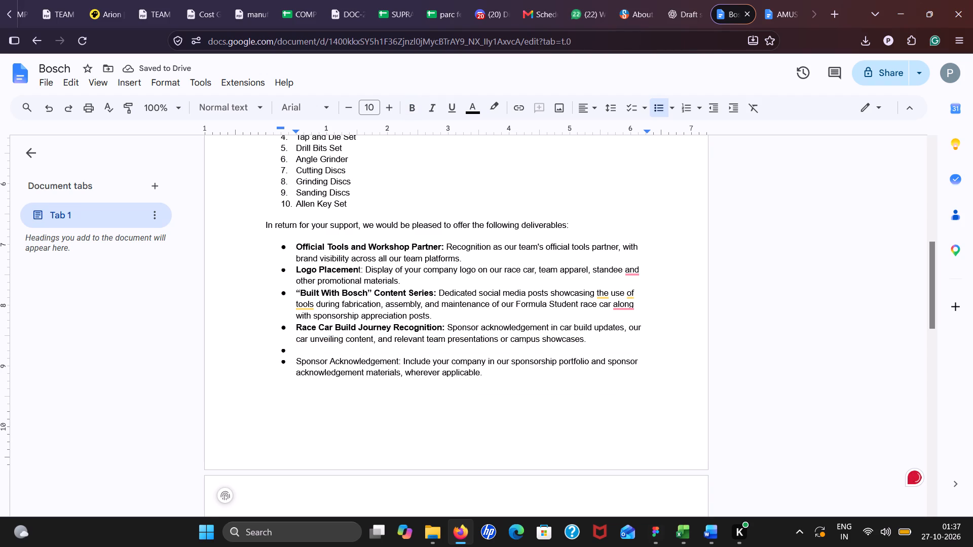
pyautogui.moveTo(501, 379); pyautogui.dragTo(213, 345)
pyautogui.press('BackSpace')
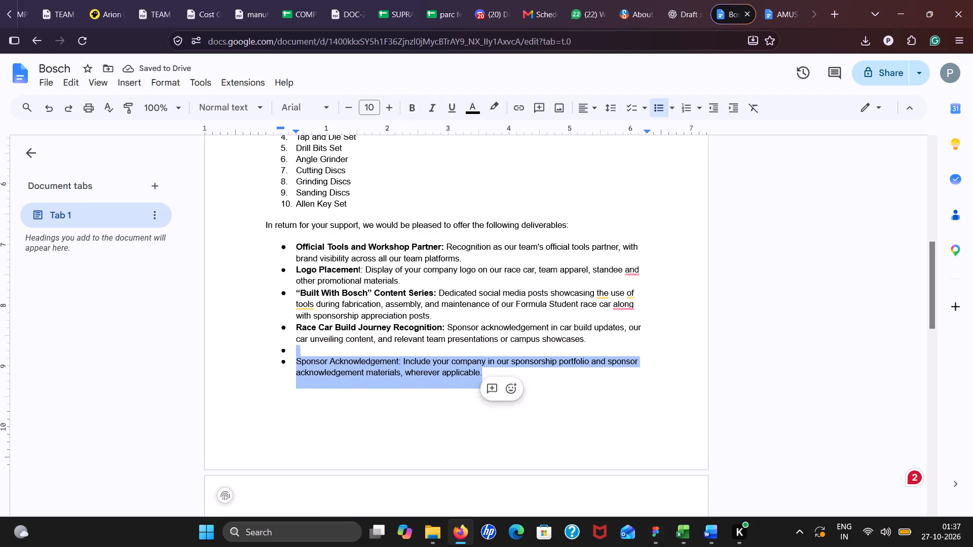
pyautogui.press('BackSpace')
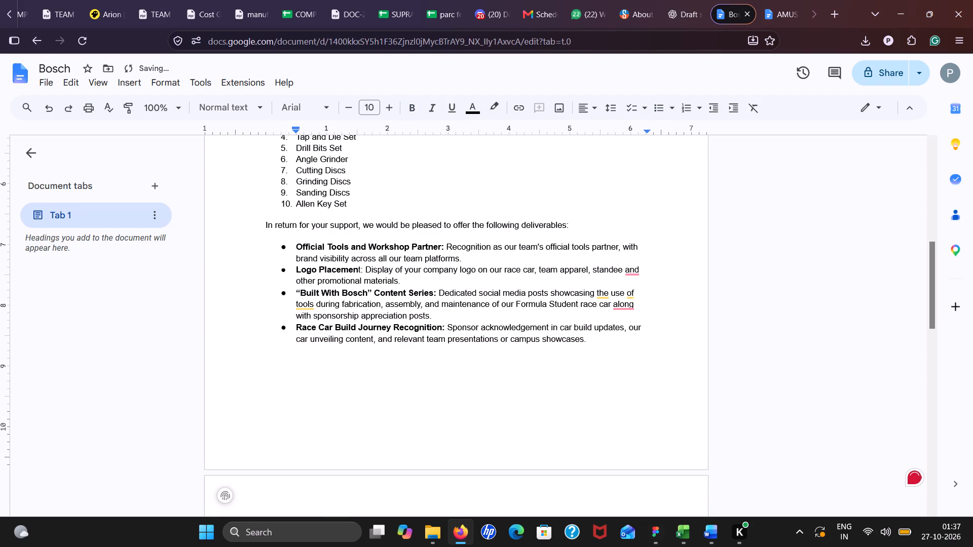
pyautogui.press('BackSpace')
pyautogui.press('BackSpace')
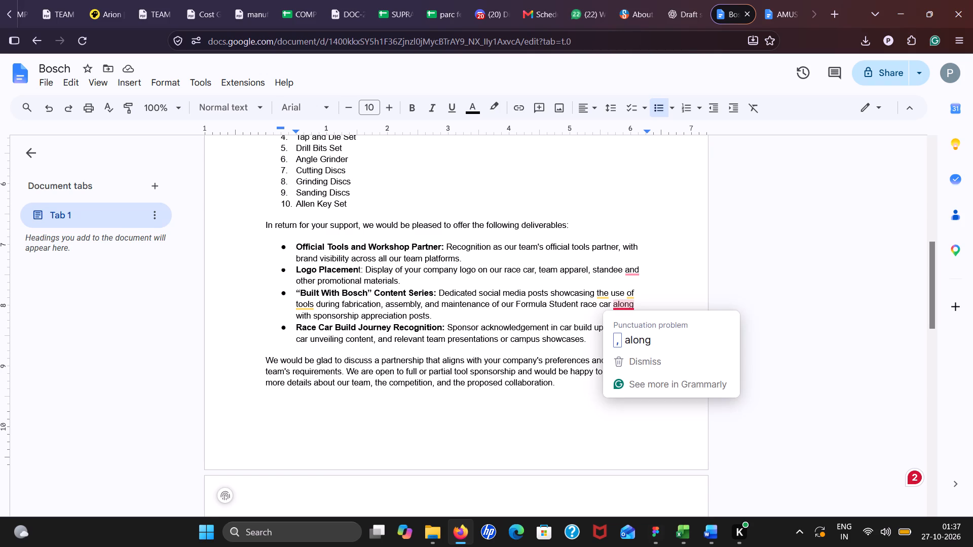
# Apply the suggested comma before "along" in the “Built With Bosch” Content Series bullet.
pyautogui.click(638, 331)
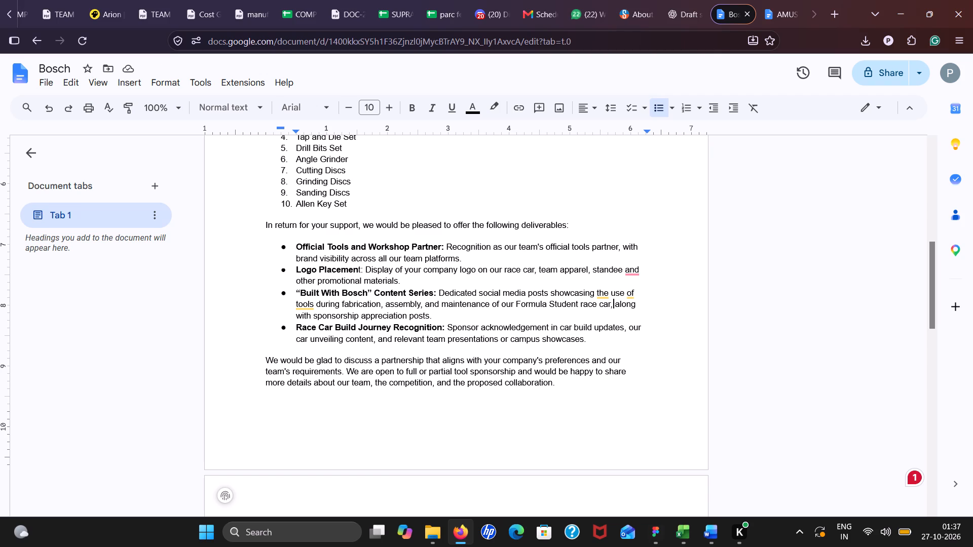
# Replace "Sponsor" with "Partner" at the start of the Race Car Build Journey Recognition description.
pyautogui.click(476, 328)
pyautogui.press('Right')
pyautogui.press('BackSpace')
pyautogui.press('BackSpace')
pyautogui.press('BackSpace')
pyautogui.press('BackSpace')
pyautogui.press('BackSpace')
pyautogui.press('BackSpace')
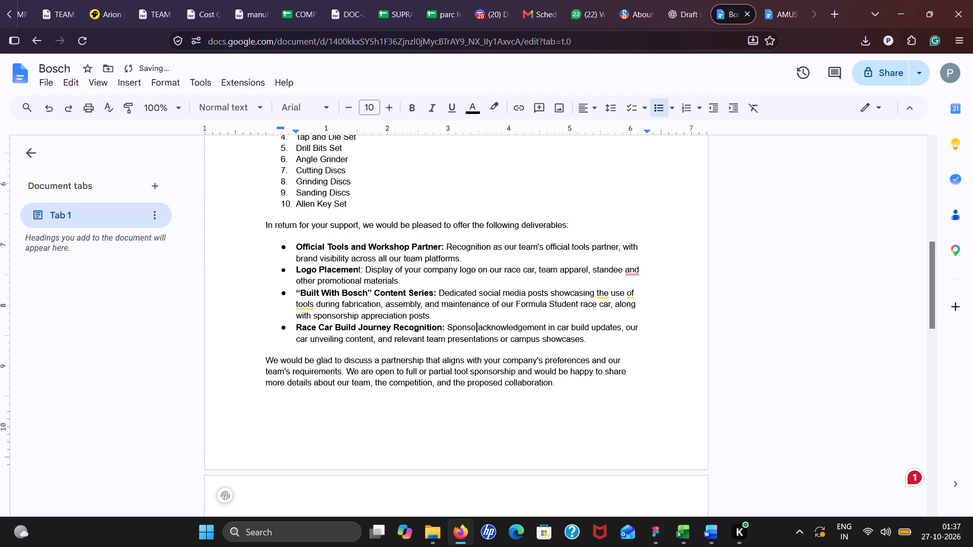
pyautogui.press('BackSpace')
pyautogui.press('BackSpace')
pyautogui.press('BackSpace')
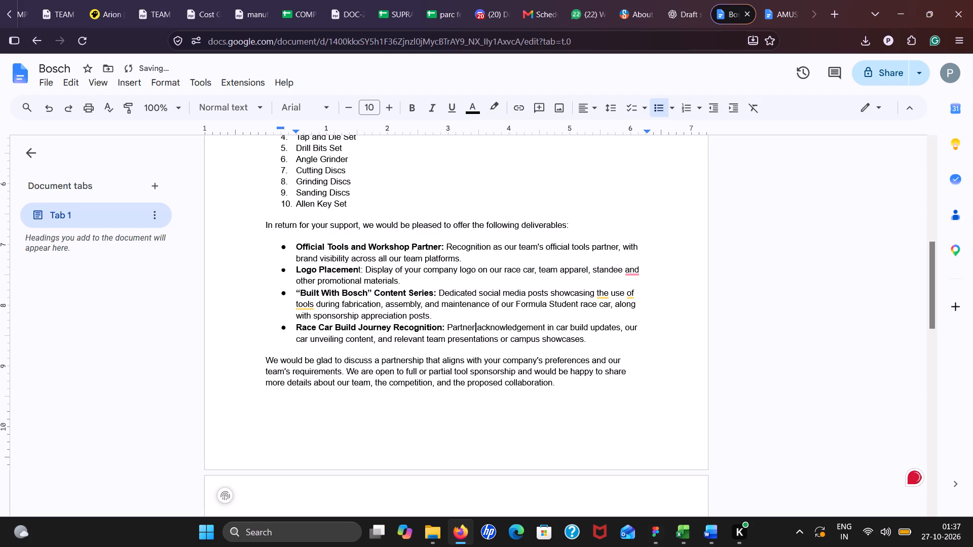
pyautogui.click(596, 345)
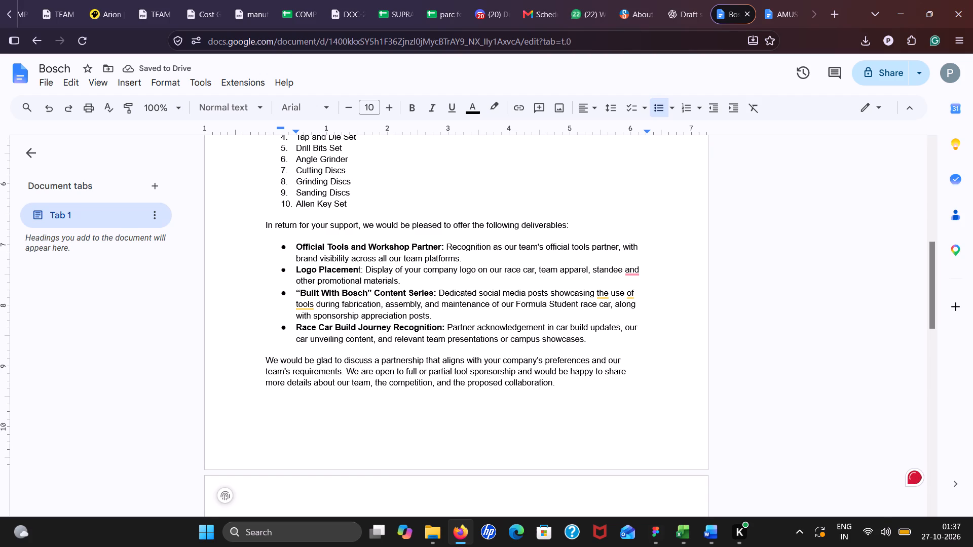
# Replace "or campus" with a slash in the Race Car Build Journey Recognition bullet so it ends "team presentations/ showcases.".
pyautogui.click(540, 343)
pyautogui.press('BackSpace')
pyautogui.press('BackSpace')
pyautogui.press('BackSpace')
pyautogui.press('BackSpace')
pyautogui.press('BackSpace')
pyautogui.press('BackSpace')
pyautogui.press('BackSpace')
pyautogui.press('BackSpace')
pyautogui.press('BackSpace')
pyautogui.press('BackSpace')
pyautogui.press('BackSpace')
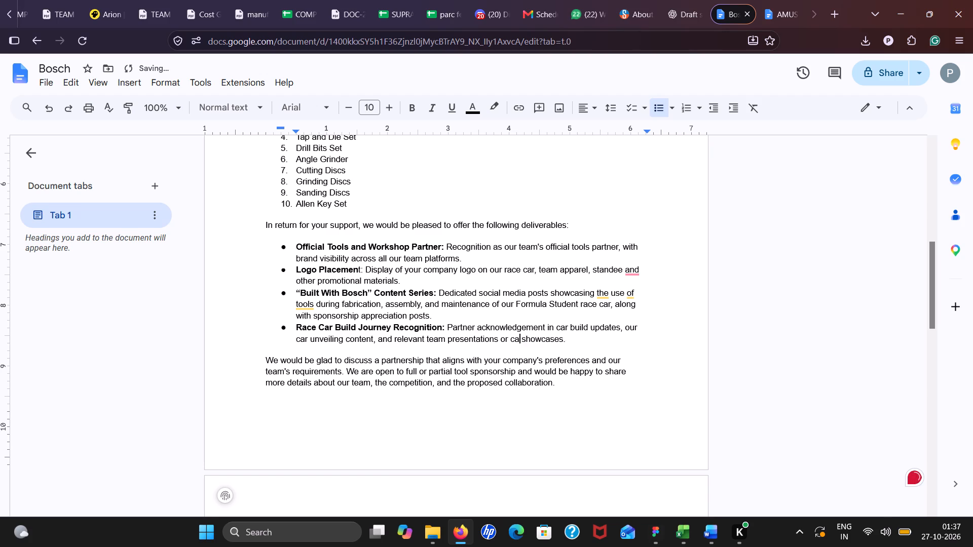
pyautogui.press('BackSpace')
pyautogui.press('/')
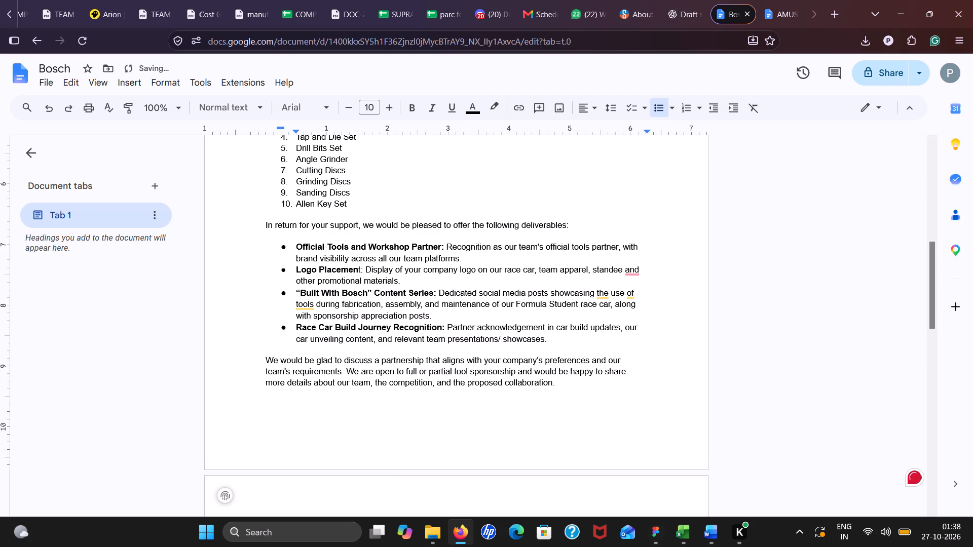
pyautogui.click(560, 349)
# Check the deliverables in the AMUSE 3D letter and close that document.
pyautogui.click(765, 9)
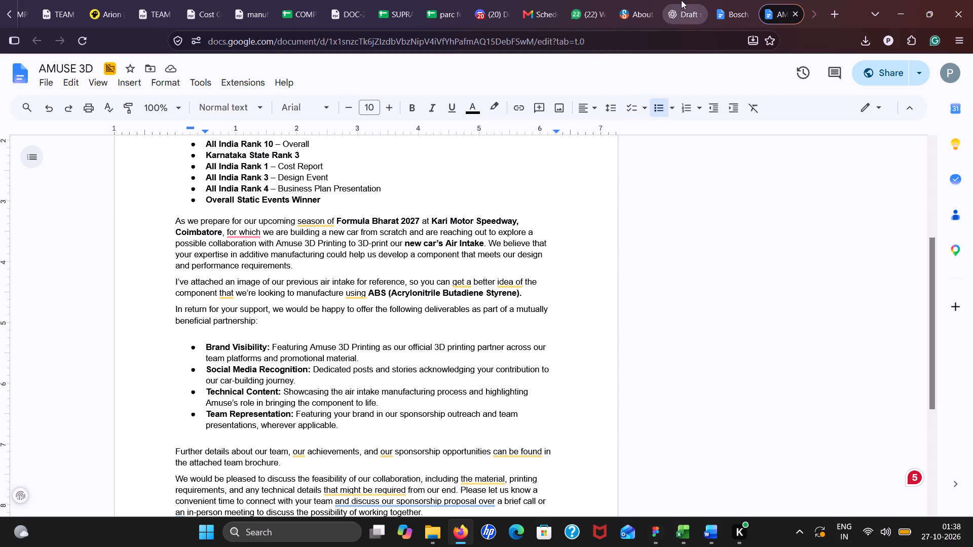
pyautogui.click(714, 1)
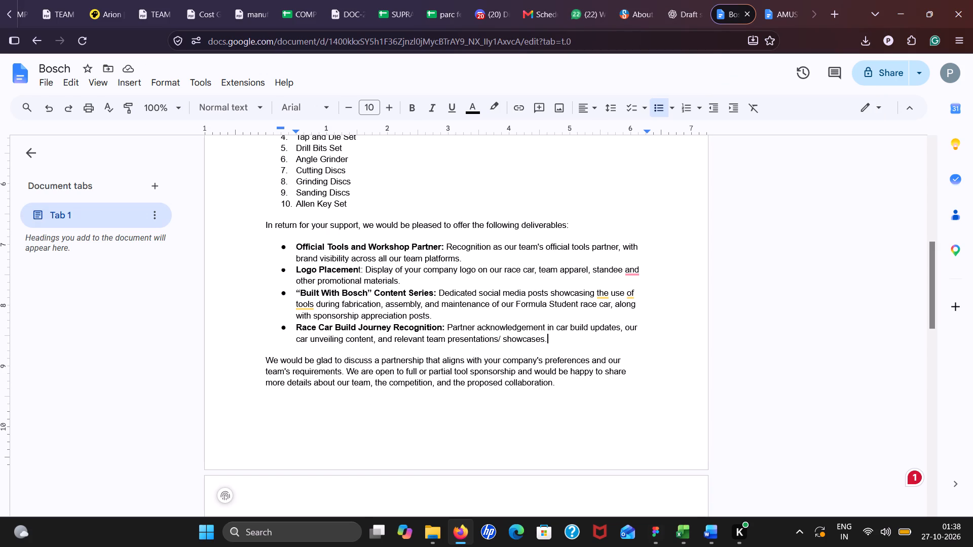
pyautogui.click(788, 0)
pyautogui.click(793, 12)
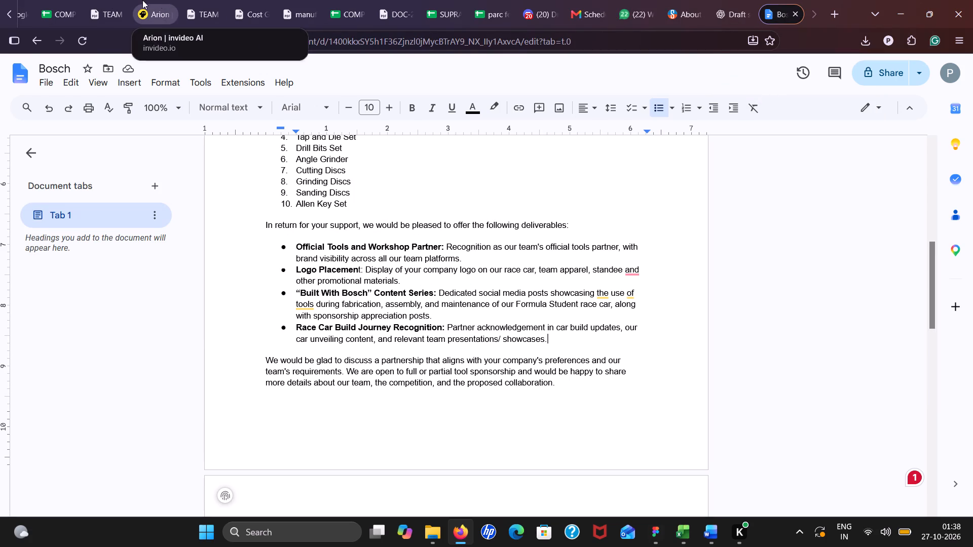
# Copy the Post-Competition Update bullet from the Ace Forge mail preview in Sponsorship Checklist into a new last bullet of the Bosch letter's deliverables.
pyautogui.hscroll(3, 61, 0)
pyautogui.click(40, 0)
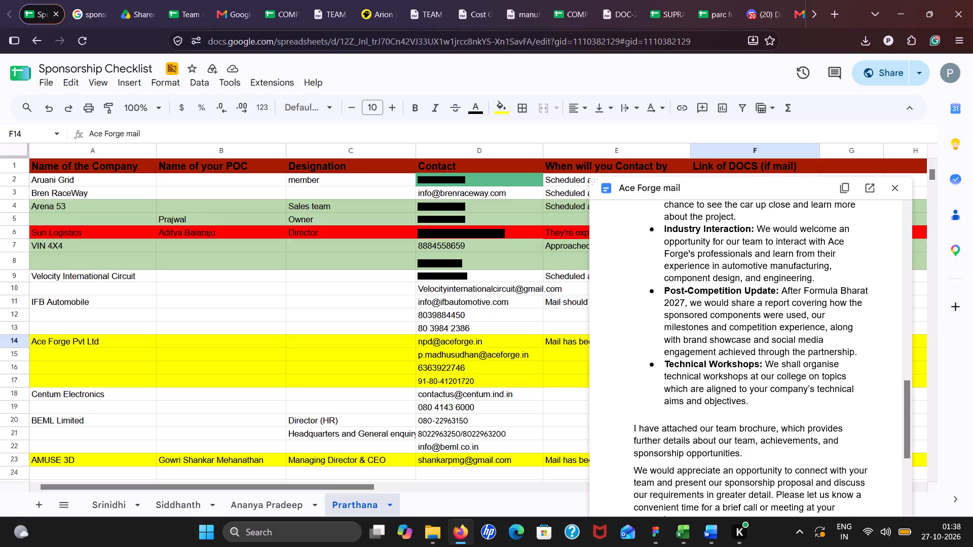
pyautogui.moveTo(871, 358); pyautogui.dragTo(623, 292)
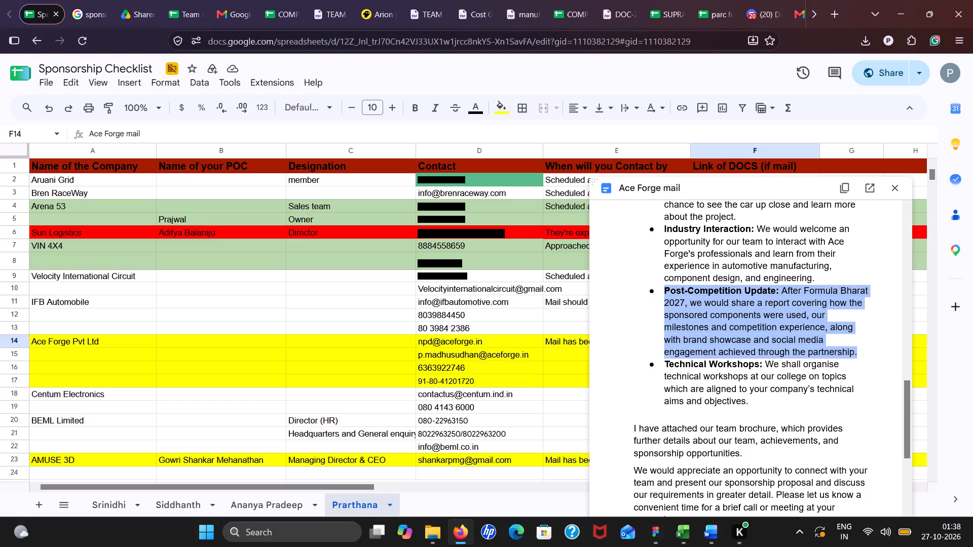
pyautogui.moveTo(623, 292); pyautogui.dragTo(621, 292)
pyautogui.moveTo(621, 292); pyautogui.dragTo(621, 292)
pyautogui.moveTo(621, 292); pyautogui.dragTo(621, 296)
pyautogui.hotkey('ctrl', 'c')
pyautogui.hscroll(-6, 783, 0)
pyautogui.click(781, 0)
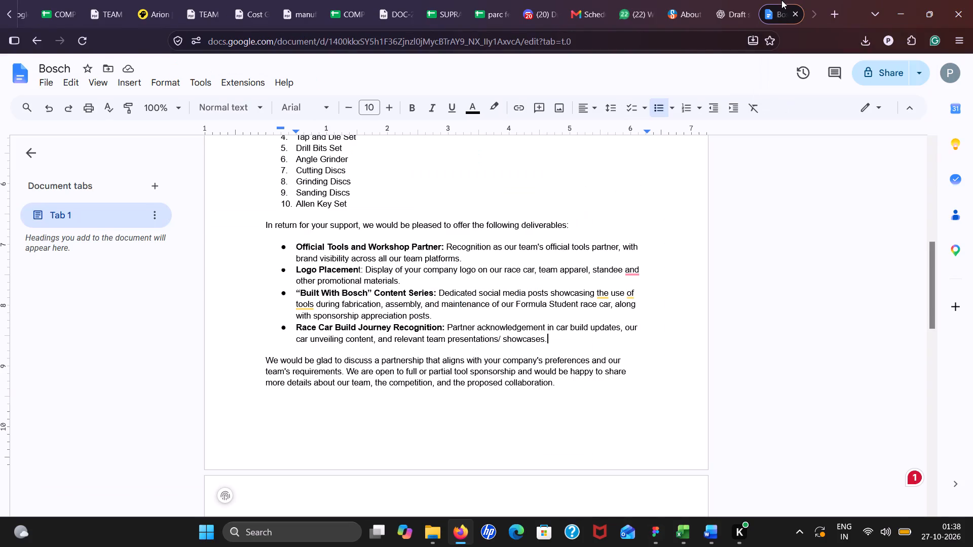
pyautogui.press('Return')
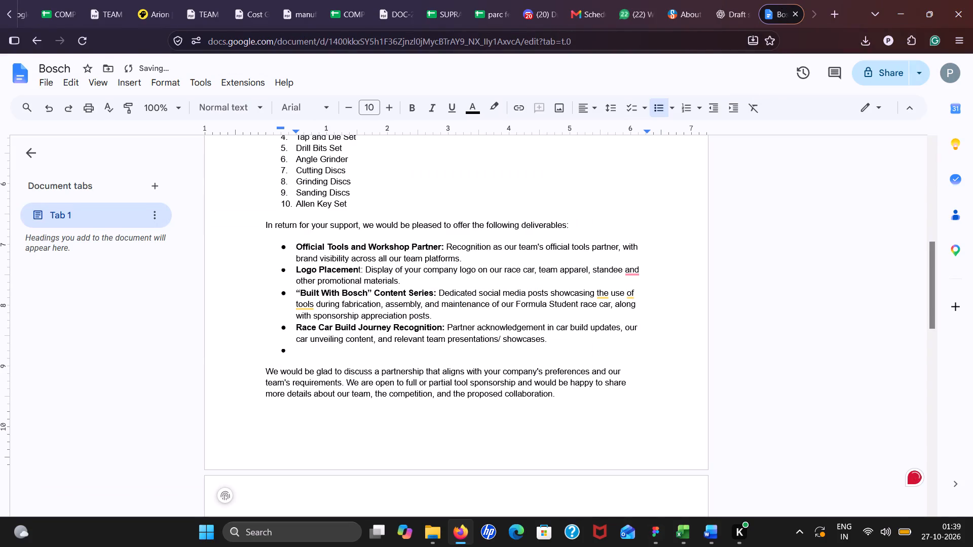
pyautogui.hotkey('ctrl', 'v')
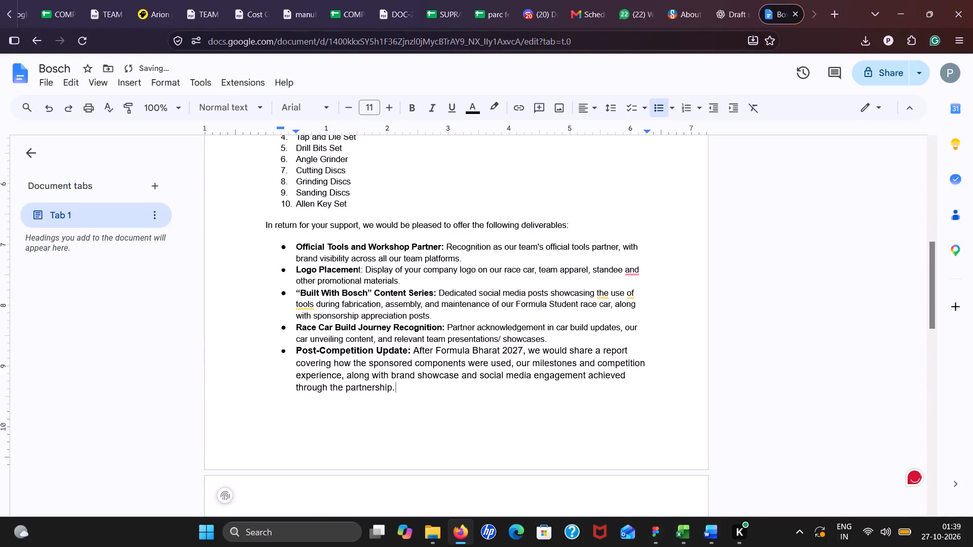
# Set the font size of the pasted Post-Competition Update bullet to 10.
pyautogui.moveTo(416, 390); pyautogui.dragTo(287, 365)
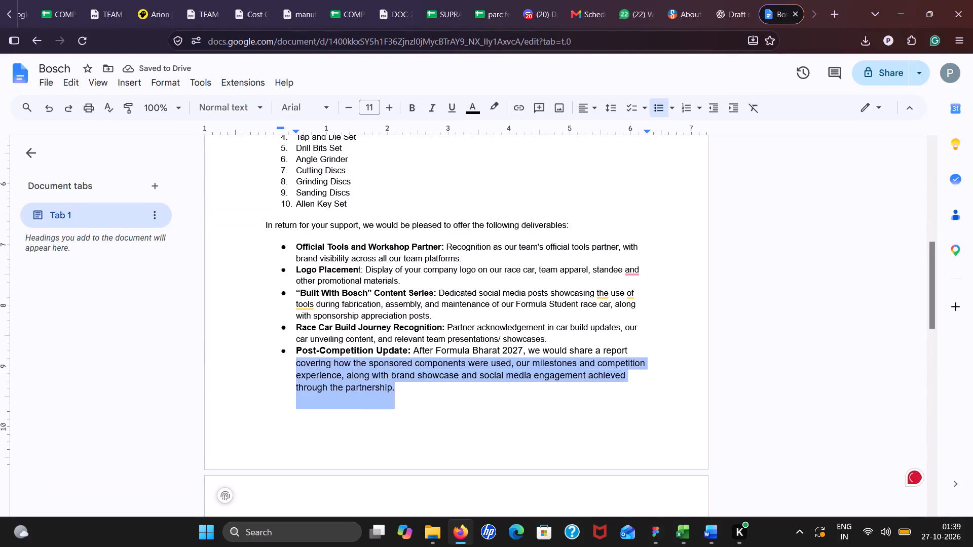
pyautogui.moveTo(287, 365); pyautogui.dragTo(271, 354)
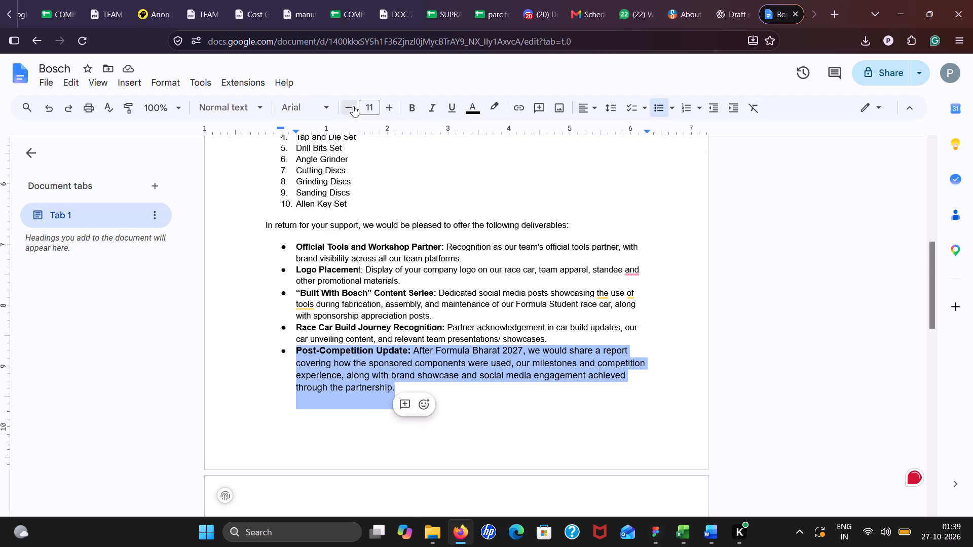
pyautogui.click(353, 106)
pyautogui.click(432, 429)
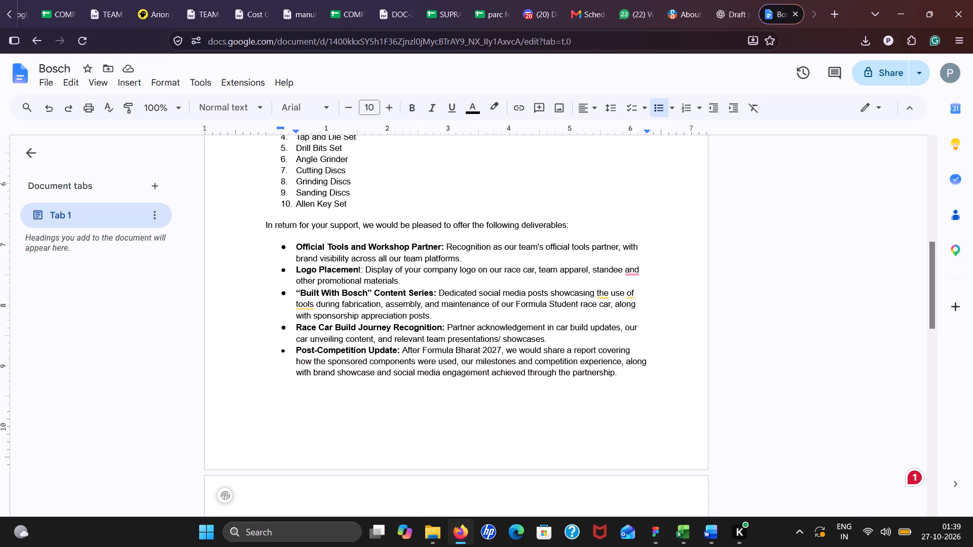
# Replace "After" with "Post" at the start of the Post-Competition Update description.
pyautogui.scroll(-1, 432, 429)
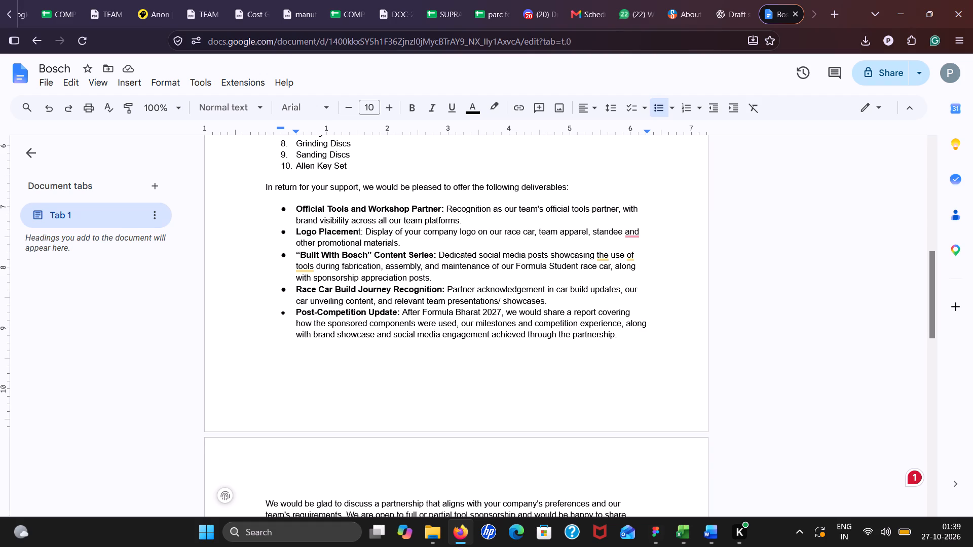
pyautogui.click(420, 307)
pyautogui.press('BackSpace')
pyautogui.press('BackSpace')
pyautogui.press('BackSpace')
pyautogui.press('BackSpace')
pyautogui.press('BackSpace')
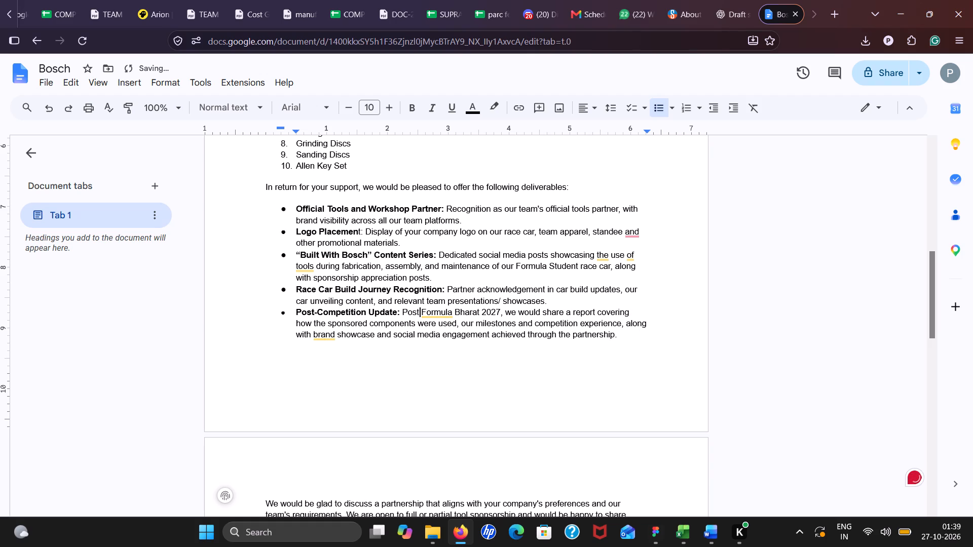
# Delete ", we would share a" from the Post-Competition Update bullet so it reads "Post Formula Bharat 2027 report covering".
pyautogui.moveTo(571, 311); pyautogui.dragTo(482, 309)
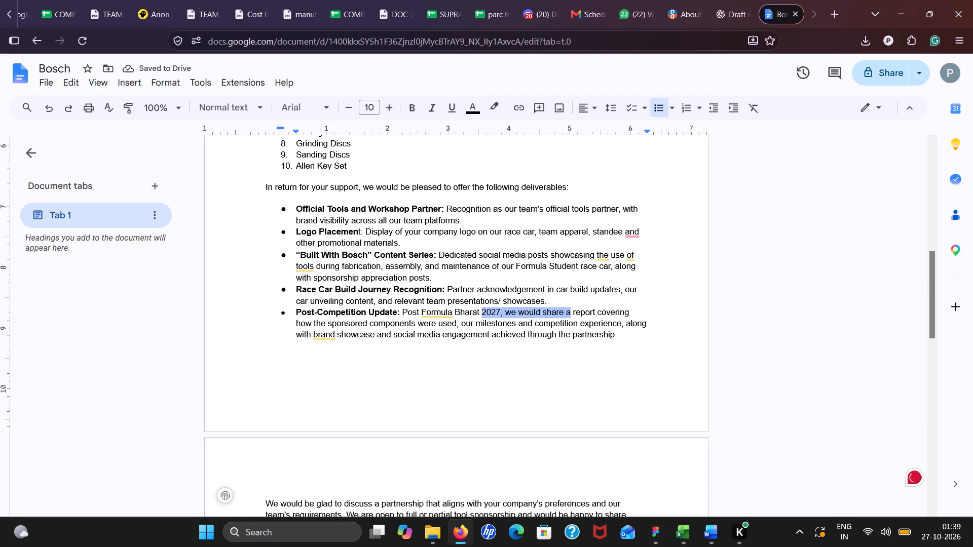
pyautogui.moveTo(482, 309); pyautogui.dragTo(498, 312)
pyautogui.press('Right')
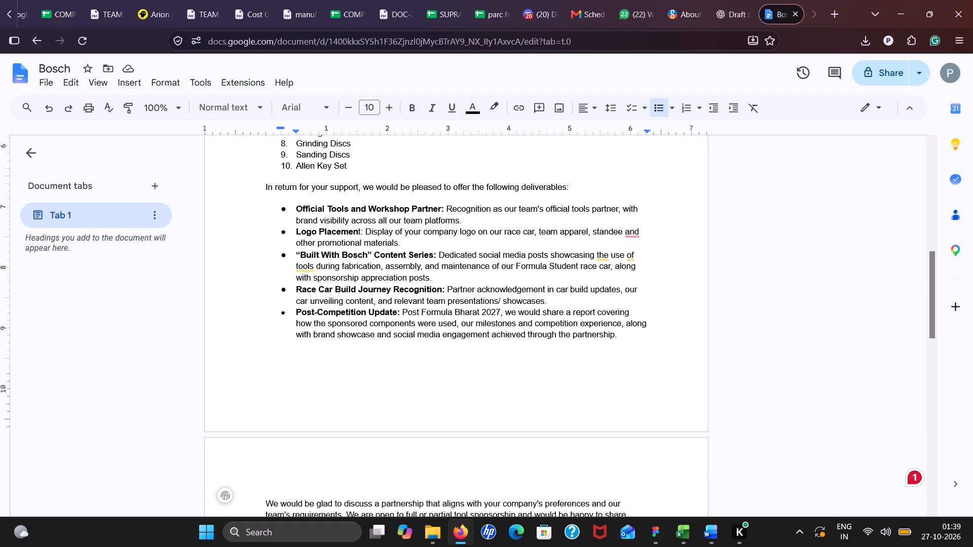
pyautogui.press('BackSpace')
pyautogui.press('BackSpace')
pyautogui.press('BackSpace')
pyautogui.press('BackSpace')
pyautogui.press('BackSpace')
pyautogui.press('BackSpace')
pyautogui.press('BackSpace')
pyautogui.press('BackSpace')
pyautogui.press('BackSpace')
pyautogui.press('BackSpace')
pyautogui.press('BackSpace')
pyautogui.press('BackSpace')
pyautogui.press('BackSpace')
pyautogui.press('BackSpace')
pyautogui.press('BackSpace')
pyautogui.press('BackSpace')
pyautogui.press('BackSpace')
pyautogui.press('BackSpace')
pyautogui.press('BackSpace')
pyautogui.press('BackSpace')
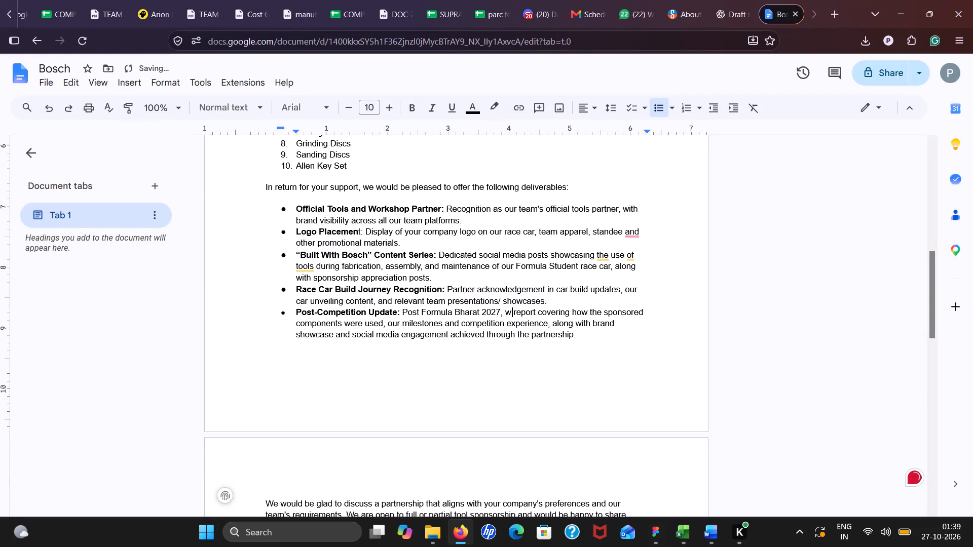
pyautogui.press('BackSpace')
pyautogui.press('BackSpace')
pyautogui.press('BackSpace')
pyautogui.press('space')
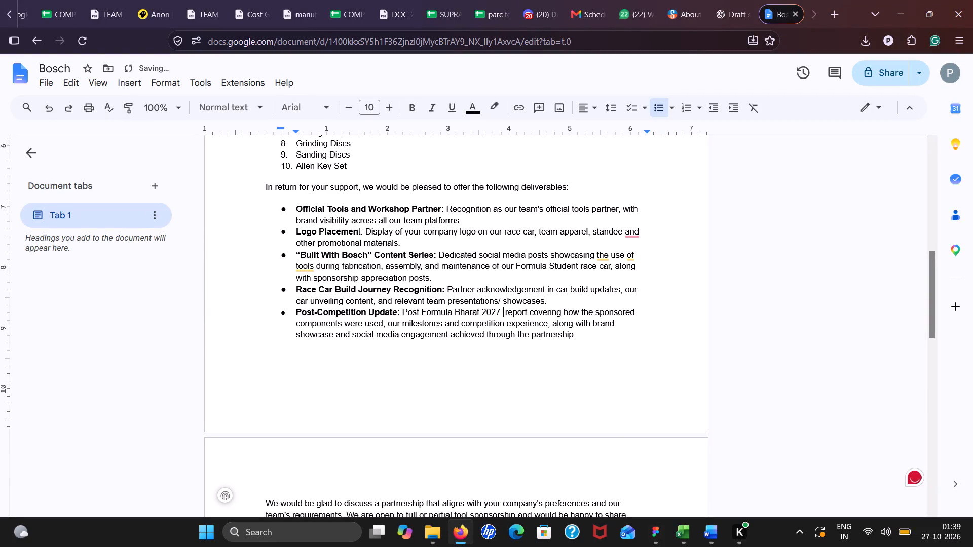
pyautogui.press('BackSpace')
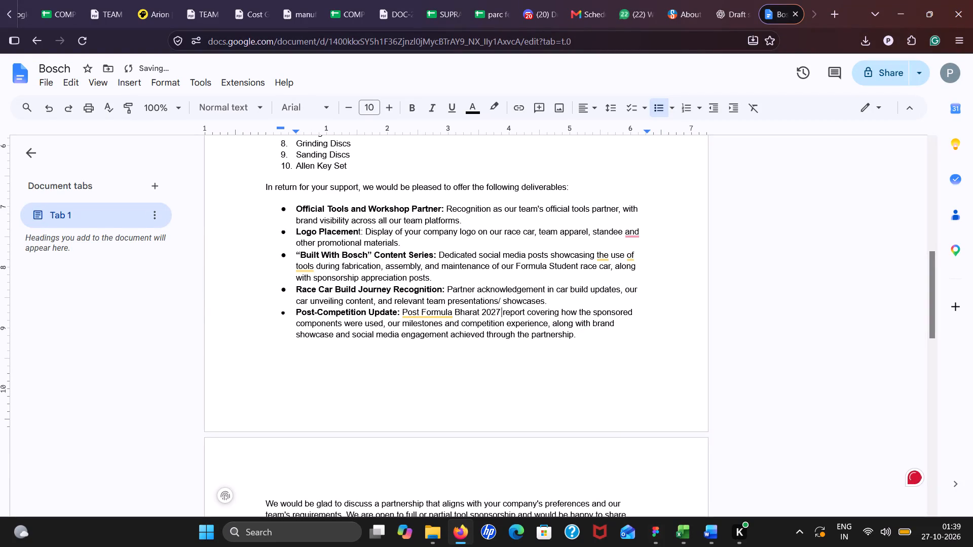
pyautogui.click(593, 329)
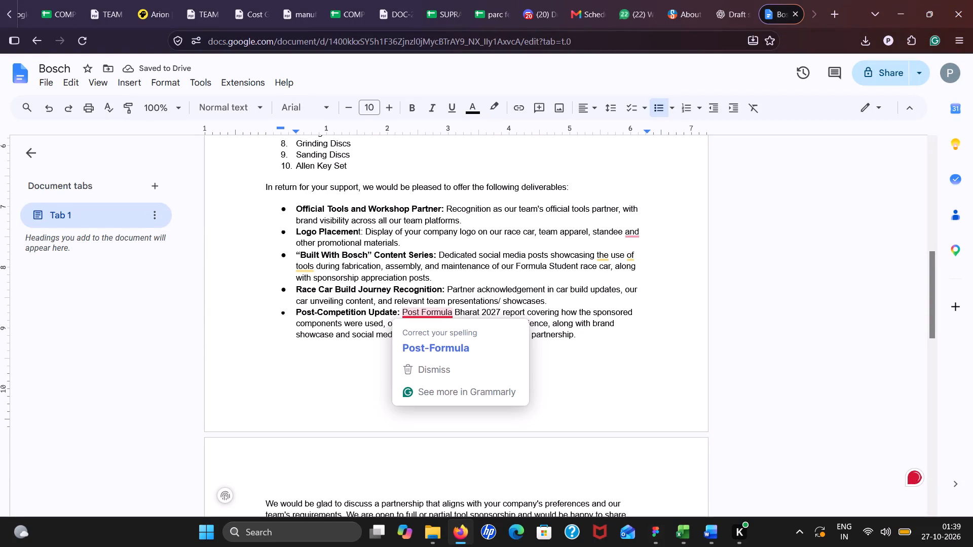
# Apply the suggested correction "Post-Formula" in the Post-Competition Update bullet.
pyautogui.click(427, 346)
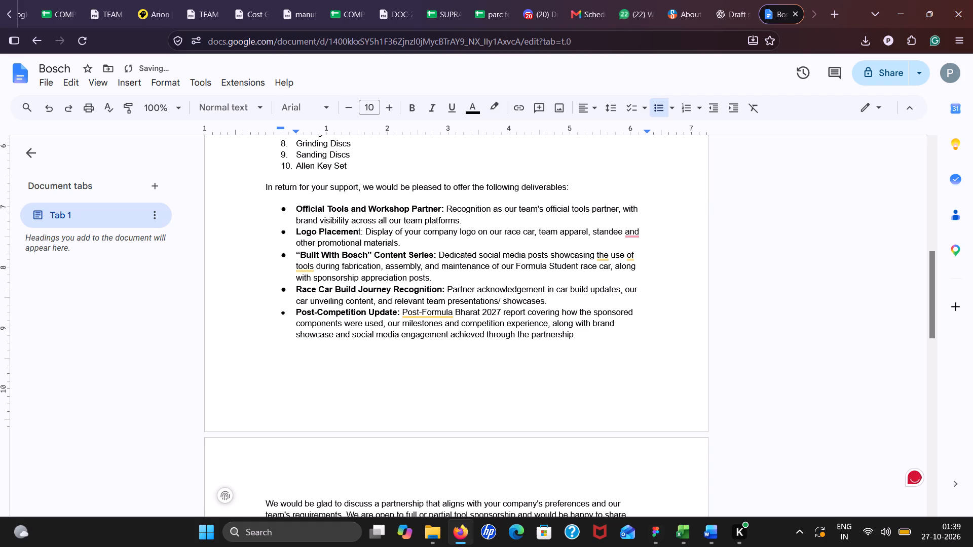
pyautogui.click(591, 341)
# Add a blank unbulleted line below the Post-Competition Update bullet in the Bosch letter.
pyautogui.scroll(-4, 591, 341)
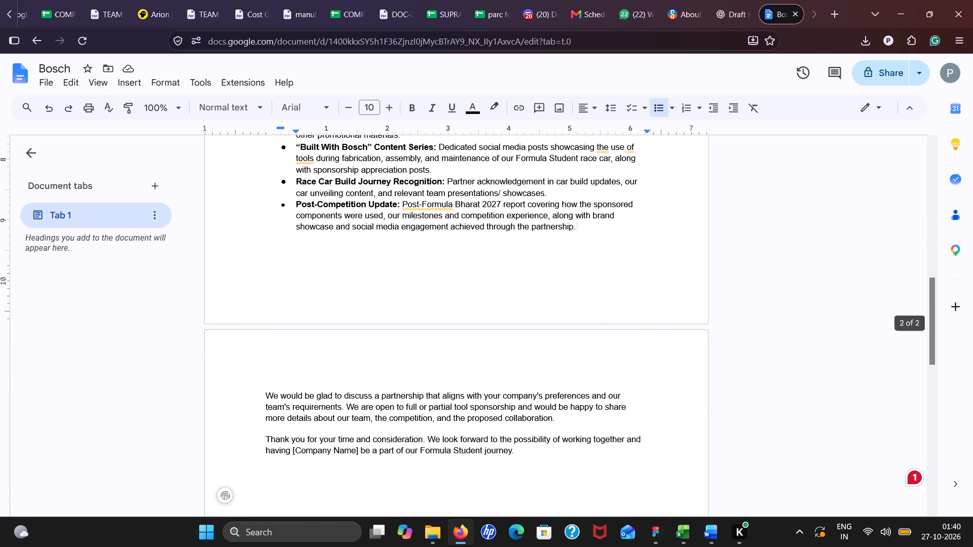
pyautogui.scroll(-1, 591, 341)
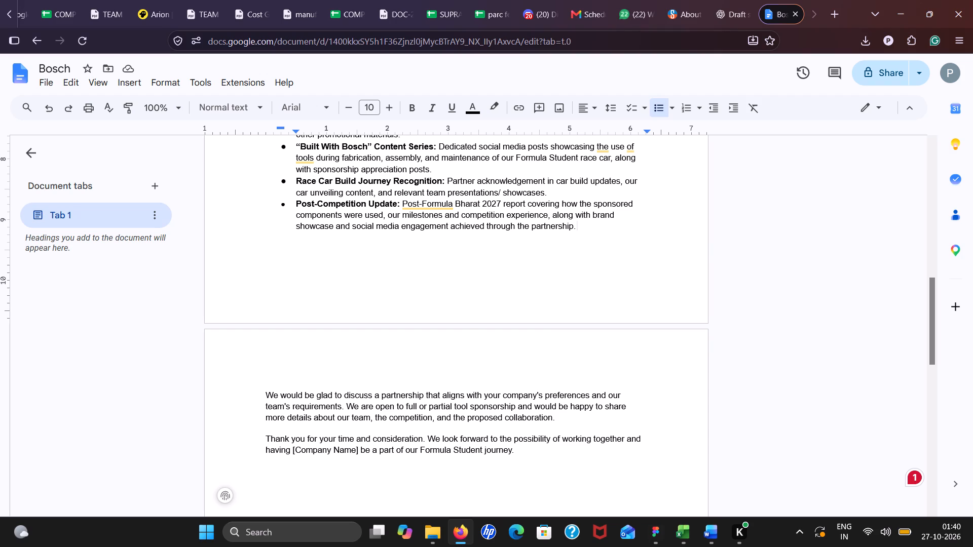
pyautogui.click(263, 284)
pyautogui.click(589, 241)
pyautogui.press('Return')
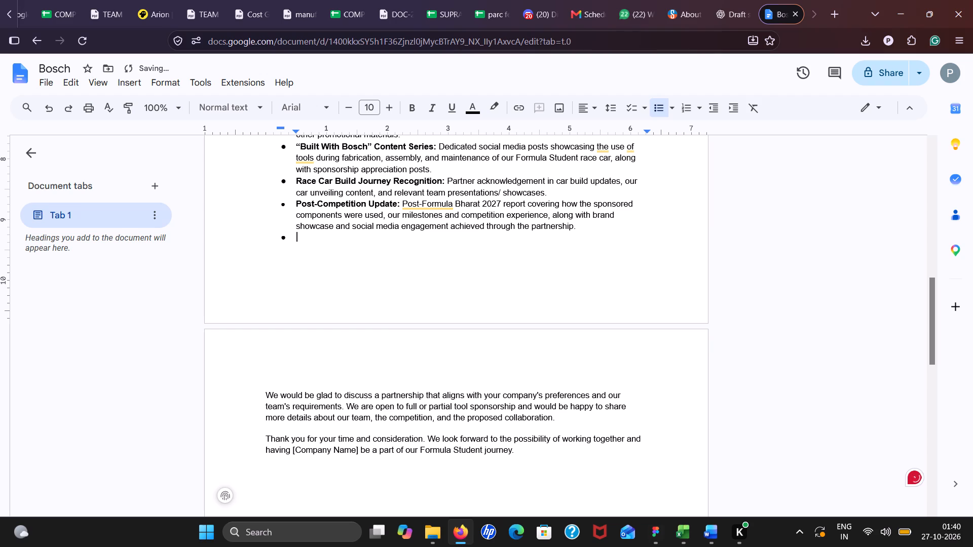
pyautogui.press('BackSpace')
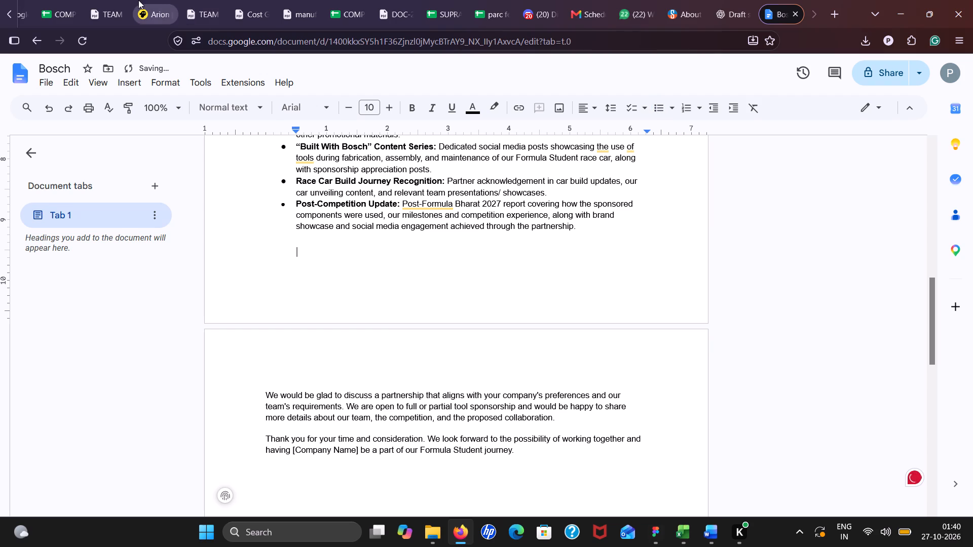
# In the Sponsorship Checklist, copy the Ace Forge mail's closing text from "I have attached our team brochure" through "Regards," and close its preview.
pyautogui.hscroll(6, 138, 0)
pyautogui.click(86, 3)
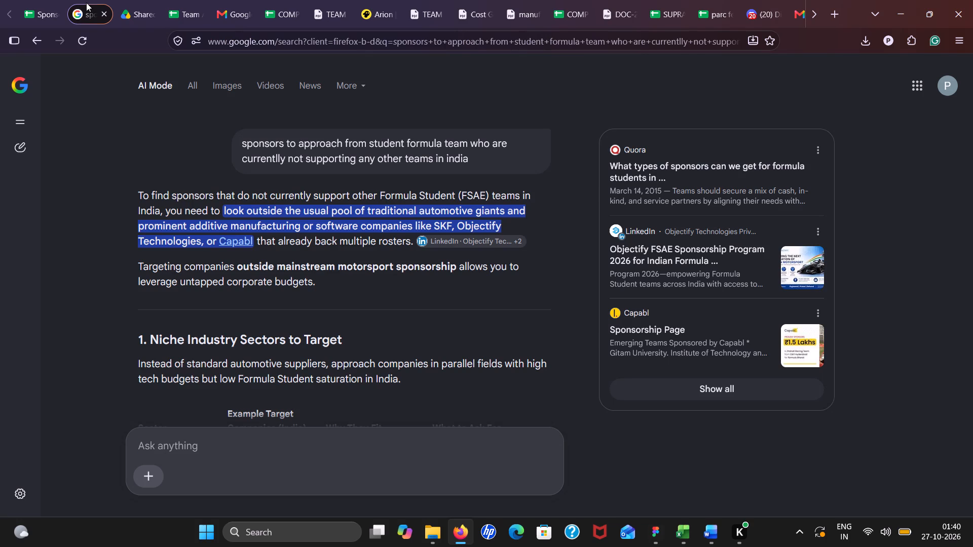
pyautogui.click(49, 0)
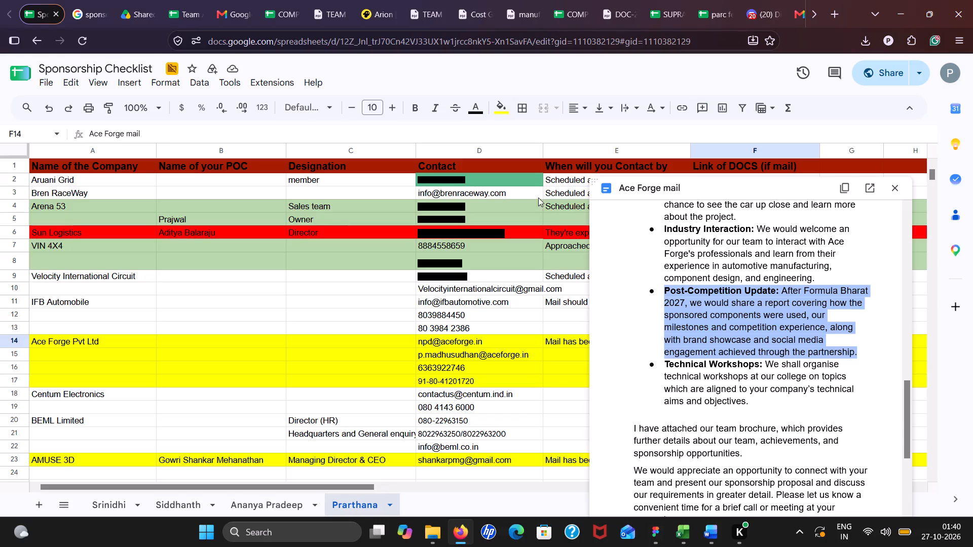
pyautogui.scroll(-2, 648, 326)
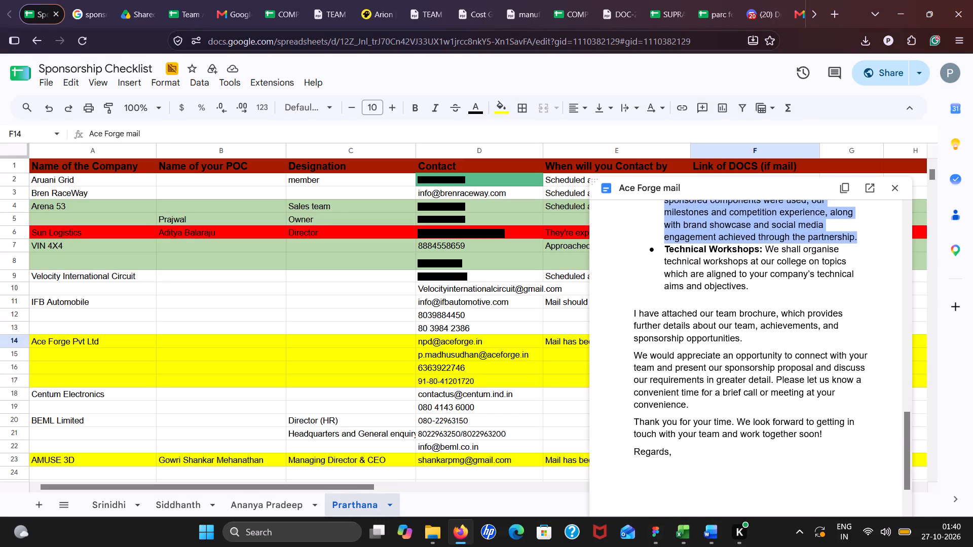
pyautogui.moveTo(629, 315); pyautogui.dragTo(746, 335)
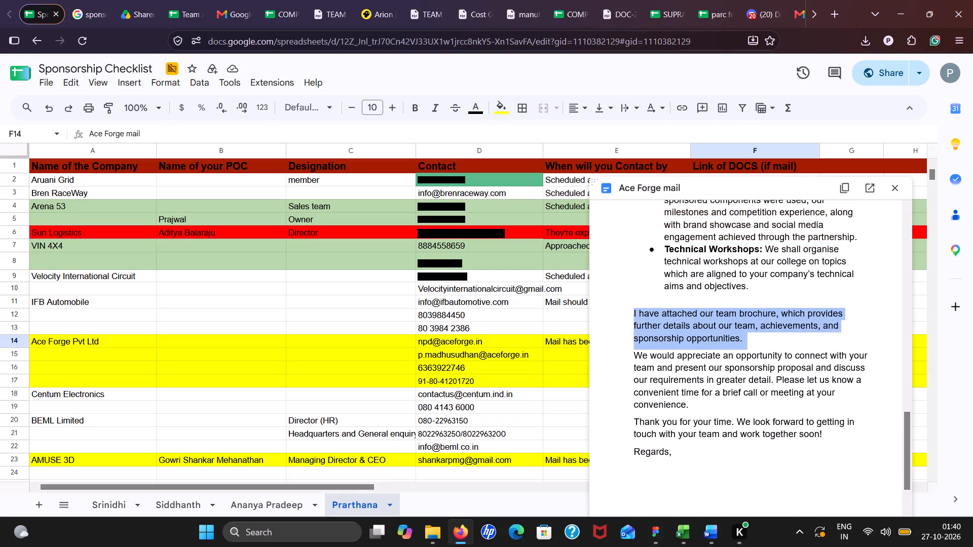
pyautogui.moveTo(746, 335); pyautogui.dragTo(760, 342)
pyautogui.moveTo(760, 342); pyautogui.dragTo(759, 344)
pyautogui.hotkey('ctrl', 'c')
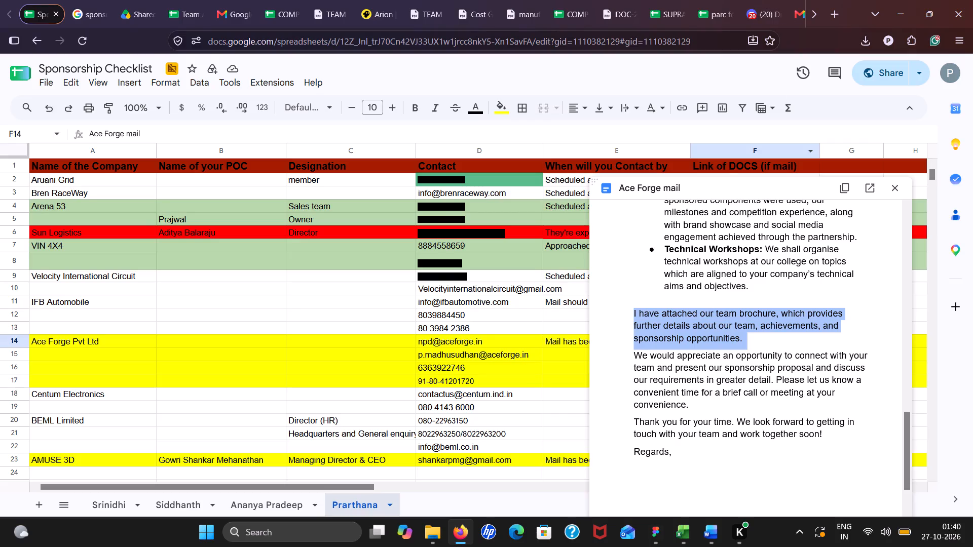
pyautogui.moveTo(702, 461); pyautogui.dragTo(627, 314)
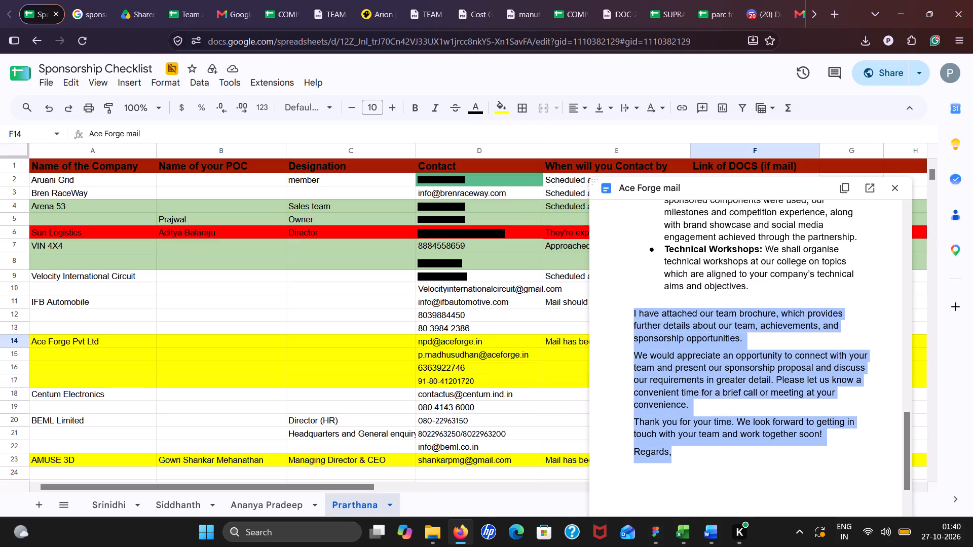
pyautogui.moveTo(627, 314); pyautogui.dragTo(627, 315)
pyautogui.hotkey('ctrl', 'c')
pyautogui.click(891, 190)
# Paste the copied Ace Forge closing text below the deliverables list in the Bosch document.
pyautogui.hscroll(-4, 764, 0)
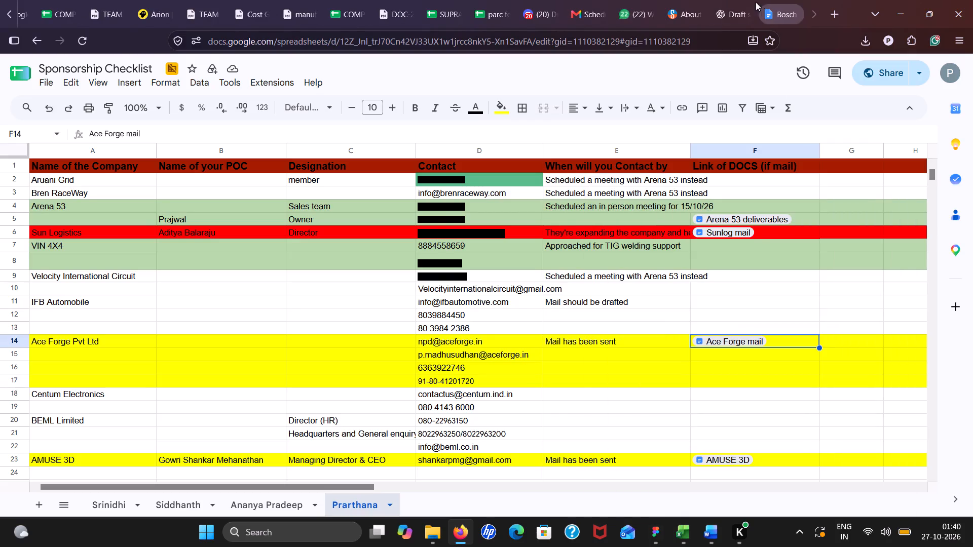
pyautogui.click(785, 0)
pyautogui.hotkey('ctrl', 'v')
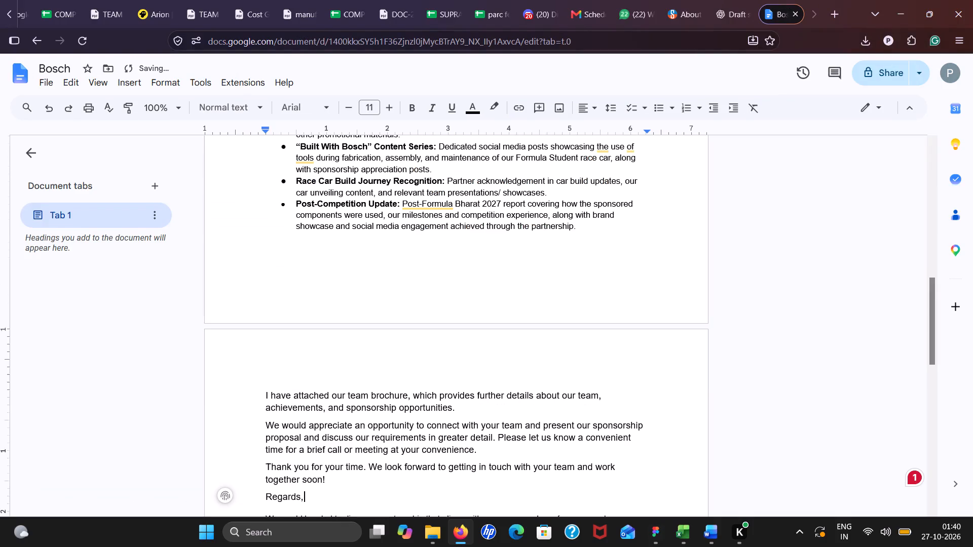
# Set the font size of the pasted closing text, from the brochure sentence through "Regards,", to 10.
pyautogui.scroll(-2, 347, 274)
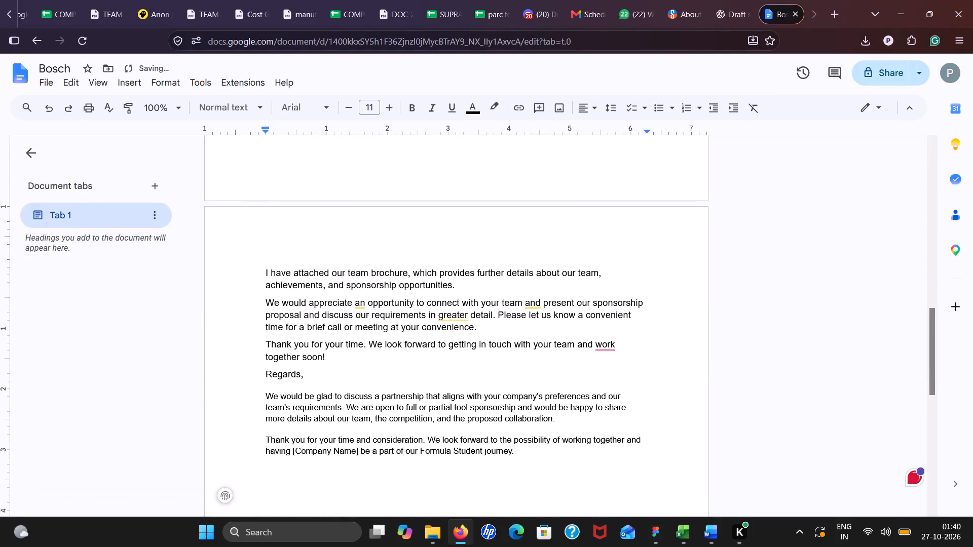
pyautogui.moveTo(350, 372); pyautogui.dragTo(248, 306)
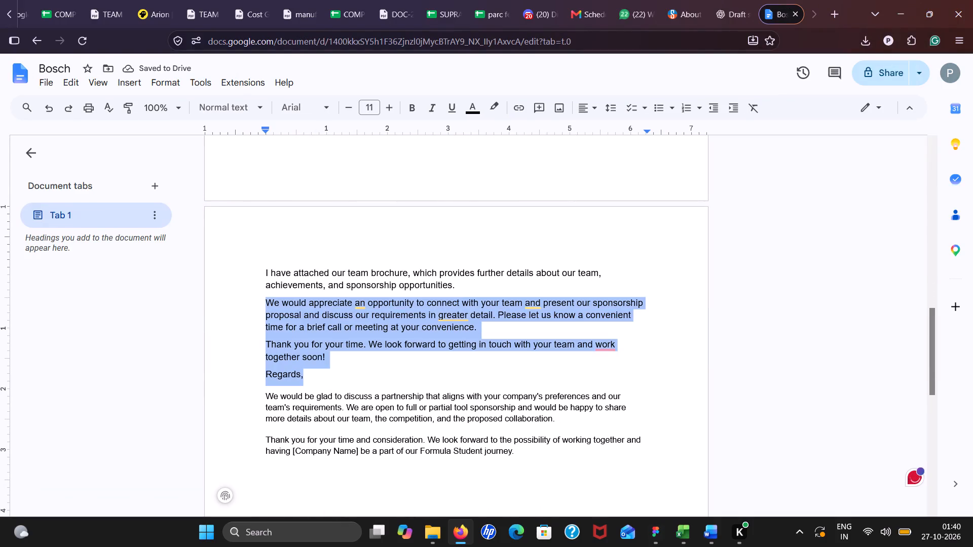
pyautogui.moveTo(248, 306); pyautogui.dragTo(234, 269)
pyautogui.click(347, 101)
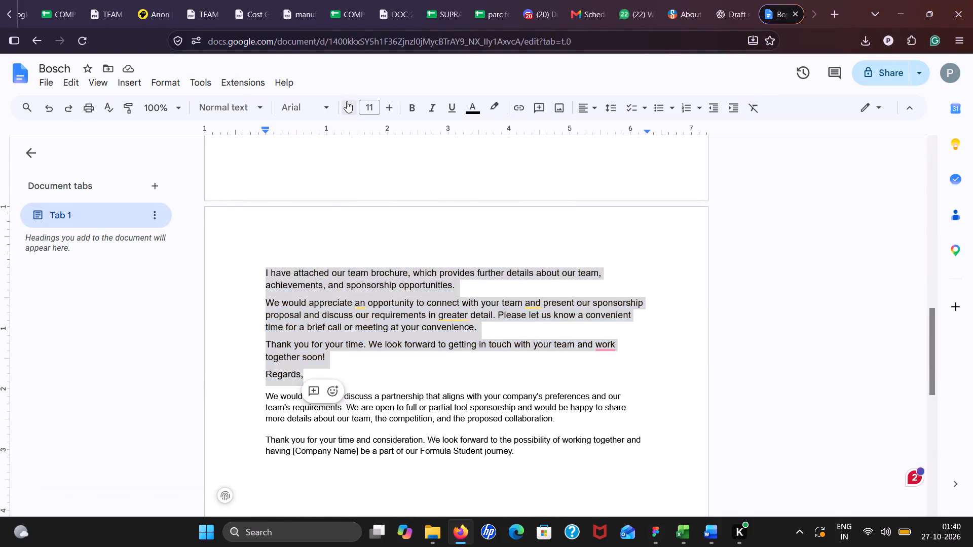
pyautogui.click(360, 366)
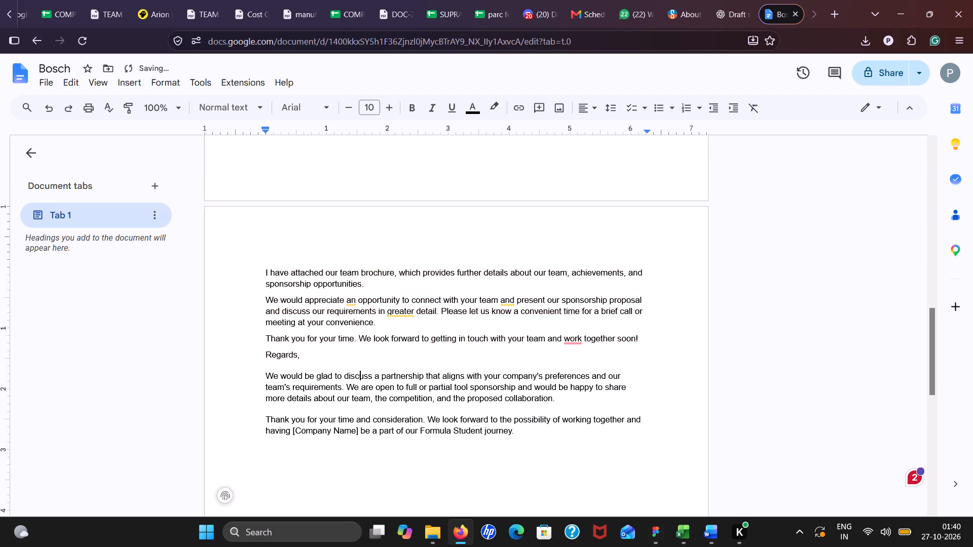
# Replace "appreciate an opportunity" with "be glad" so the second closing paragraph begins "We would be glad to connect with your team".
pyautogui.click(355, 303)
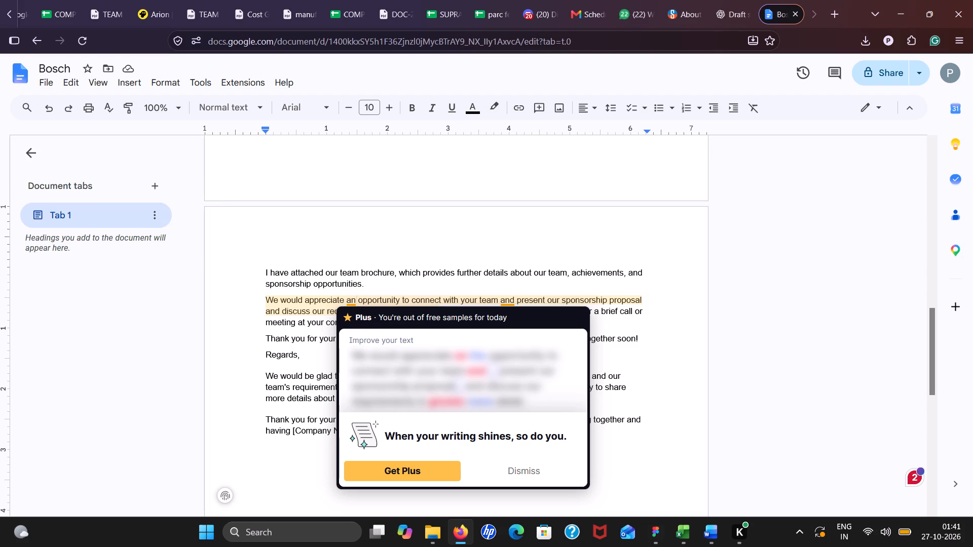
pyautogui.click(315, 345)
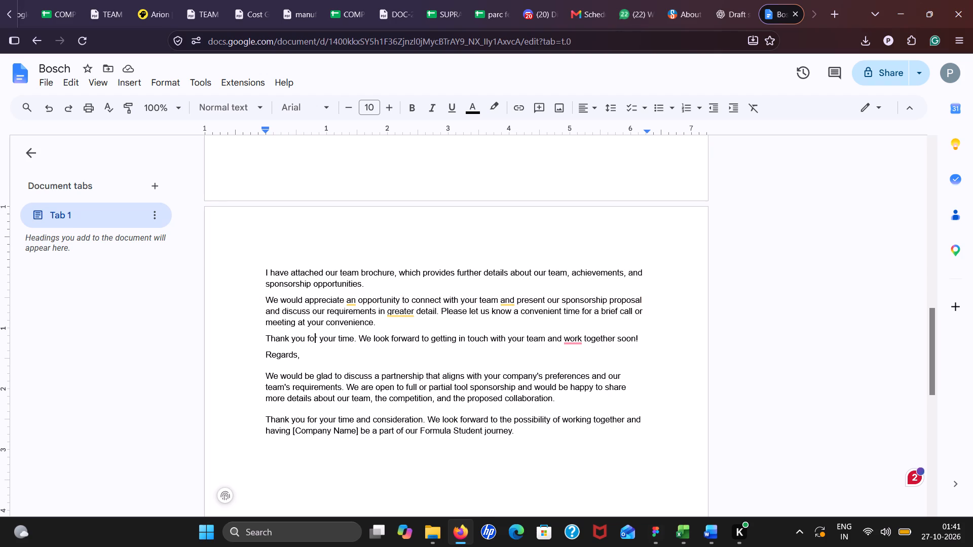
pyautogui.click(398, 300)
pyautogui.press('BackSpace')
pyautogui.press('BackSpace')
pyautogui.press('BackSpace')
pyautogui.press('BackSpace')
pyautogui.press('BackSpace')
pyautogui.press('BackSpace')
pyautogui.press('BackSpace')
pyautogui.press('BackSpace')
pyautogui.press('BackSpace')
pyautogui.press('BackSpace')
pyautogui.press('BackSpace')
pyautogui.press('BackSpace')
pyautogui.press('BackSpace')
pyautogui.press('BackSpace')
pyautogui.press('BackSpace')
pyautogui.press('BackSpace')
pyautogui.press('BackSpace')
pyautogui.press('BackSpace')
pyautogui.press('BackSpace')
pyautogui.press('BackSpace')
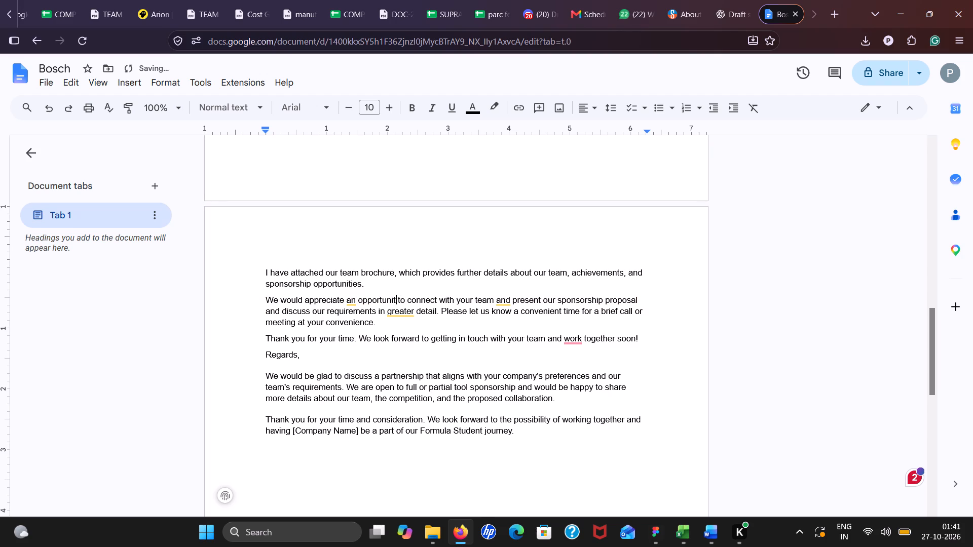
pyautogui.press('BackSpace')
pyautogui.press('BackSpace')
pyautogui.press('BackSpace')
pyautogui.press('BackSpace')
pyautogui.press('BackSpace')
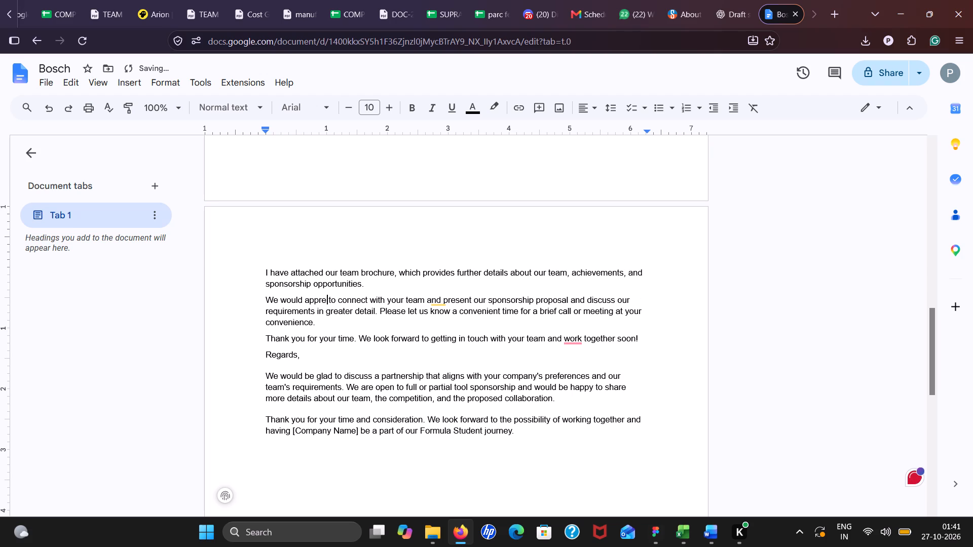
pyautogui.press('BackSpace')
pyautogui.press('BackSpace')
pyautogui.press('BackSpace')
pyautogui.press('BackSpace')
pyautogui.press('BackSpace')
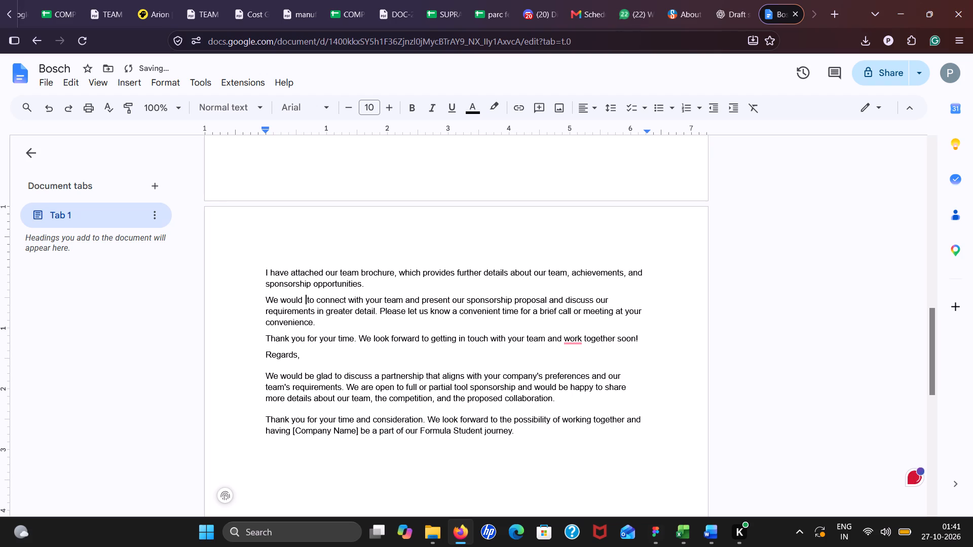
pyautogui.press('BackSpace')
pyautogui.press('space')
pyautogui.write('be glad')
pyautogui.press('space')
pyautogui.press('BackSpace')
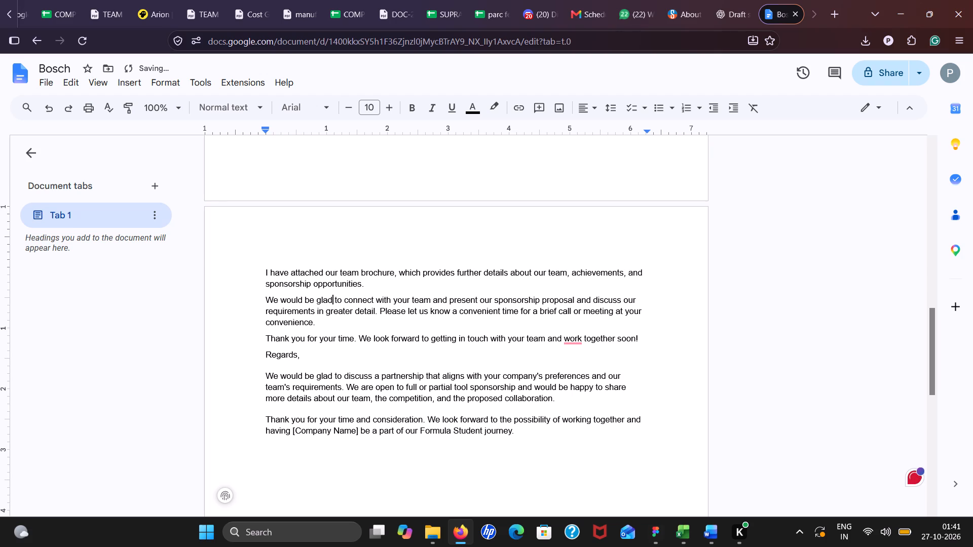
pyautogui.click(407, 320)
# Copy "a partnership that aligns" through "the proposed collaboration." from the older closing paragraph and insert it after "sponsorship proposal and discuss".
pyautogui.moveTo(372, 371); pyautogui.dragTo(570, 405)
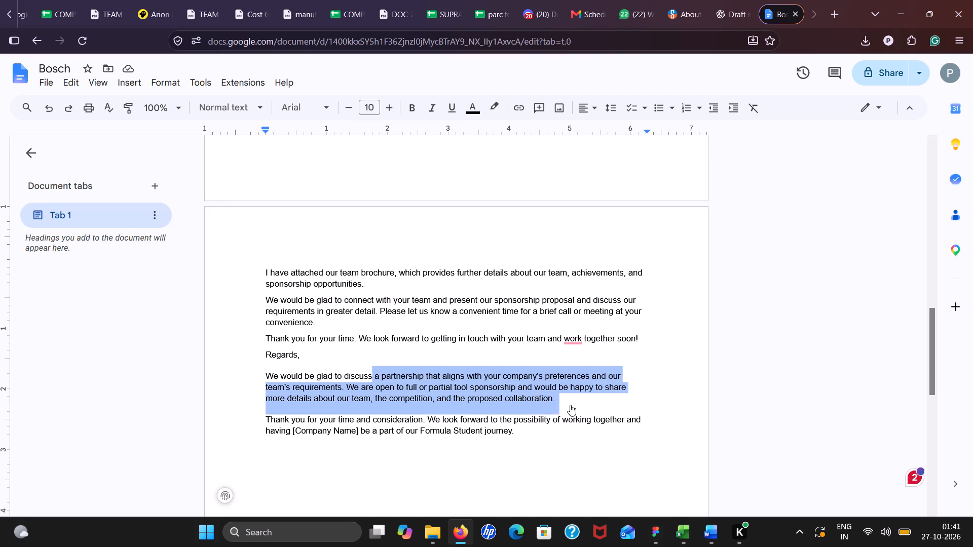
pyautogui.hotkey('ctrl', 'c')
pyautogui.click(622, 303)
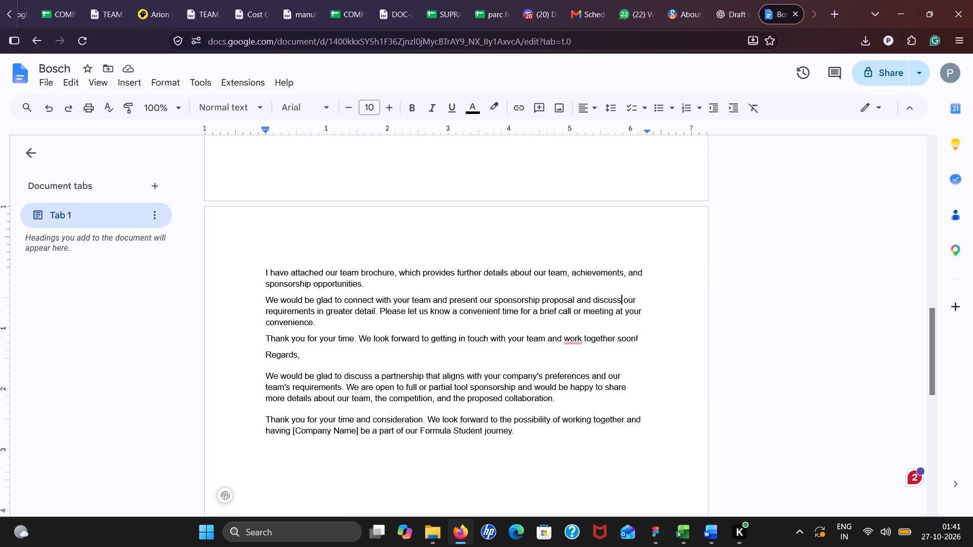
pyautogui.hotkey('ctrl', 'v')
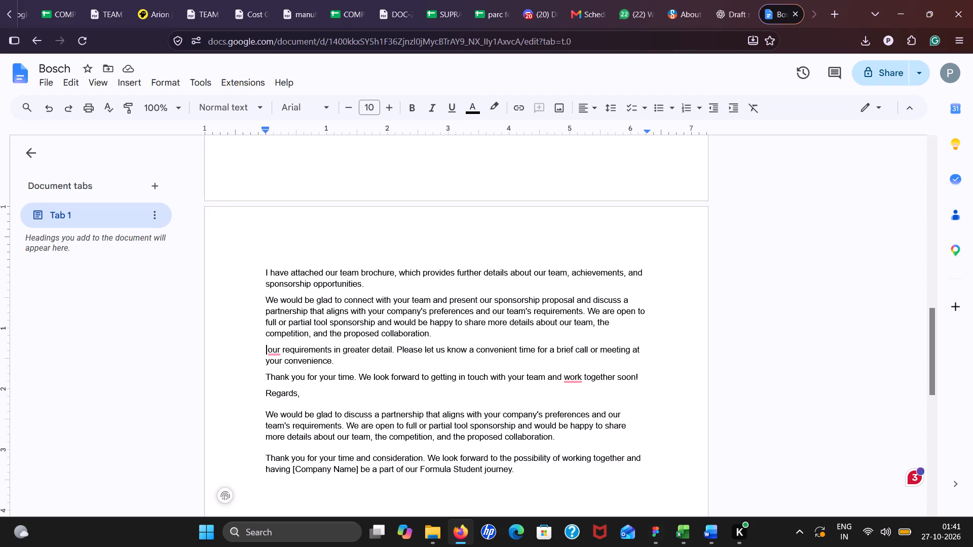
# Replace "and" with a comma between "connect with your team" and "present our sponsorship proposal".
pyautogui.click(445, 300)
pyautogui.press('BackSpace')
pyautogui.press('BackSpace')
pyautogui.press('BackSpace')
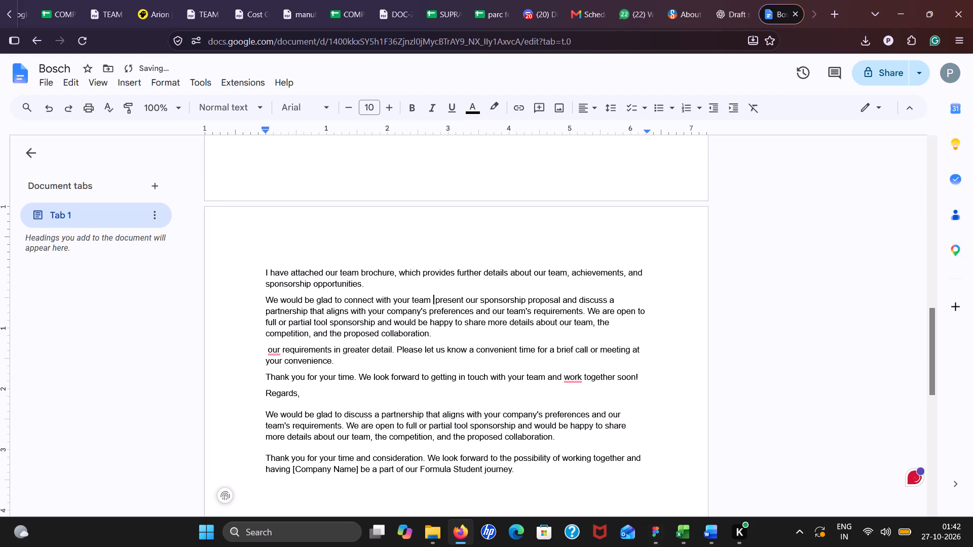
pyautogui.press('BackSpace')
pyautogui.press(',')
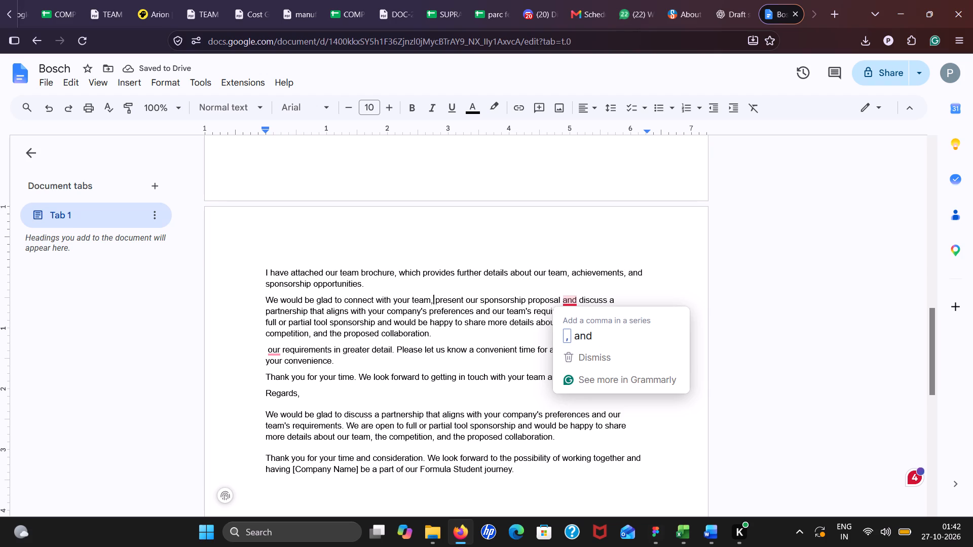
# Delete the older closing paragraph beginning "We would be glad to discuss a partnership" below "Regards,".
pyautogui.click(490, 331)
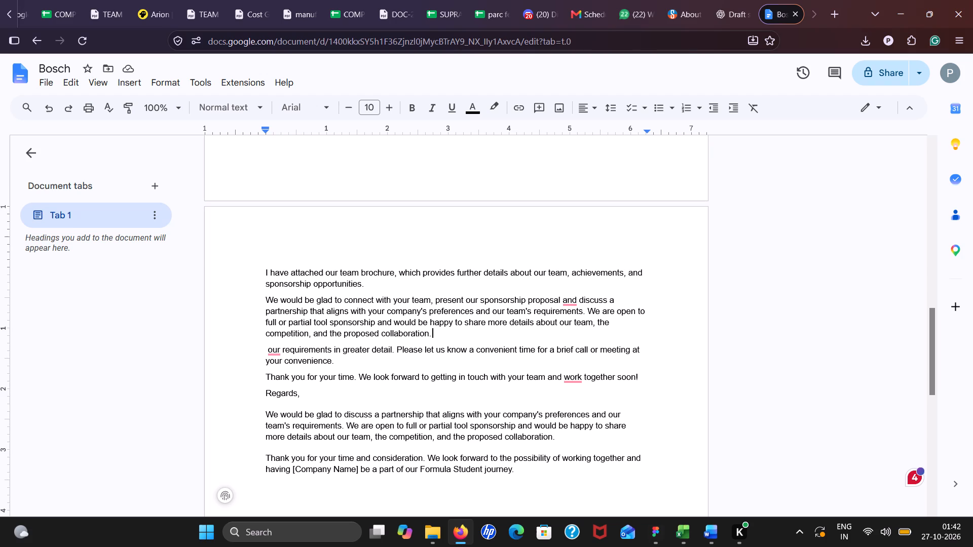
pyautogui.moveTo(382, 362); pyautogui.dragTo(267, 342)
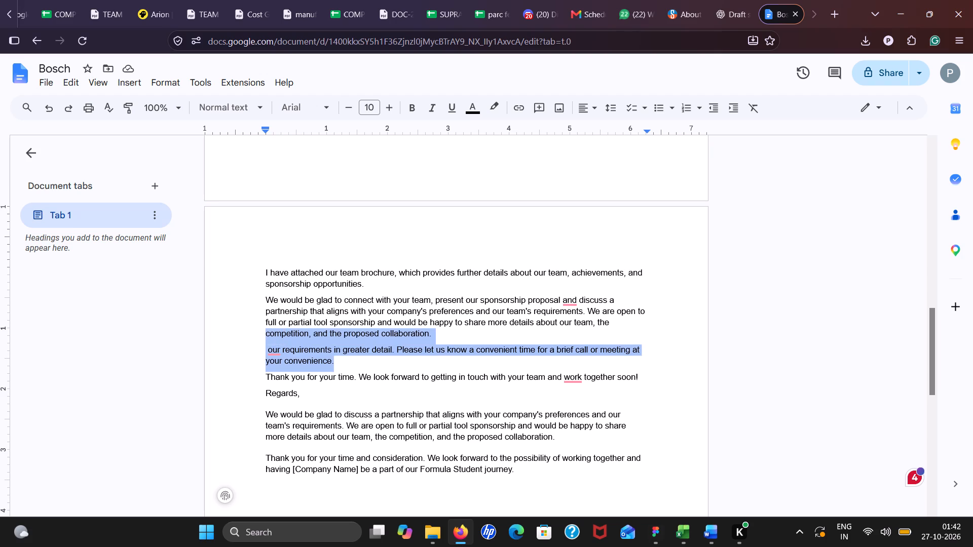
pyautogui.moveTo(267, 342); pyautogui.dragTo(264, 356)
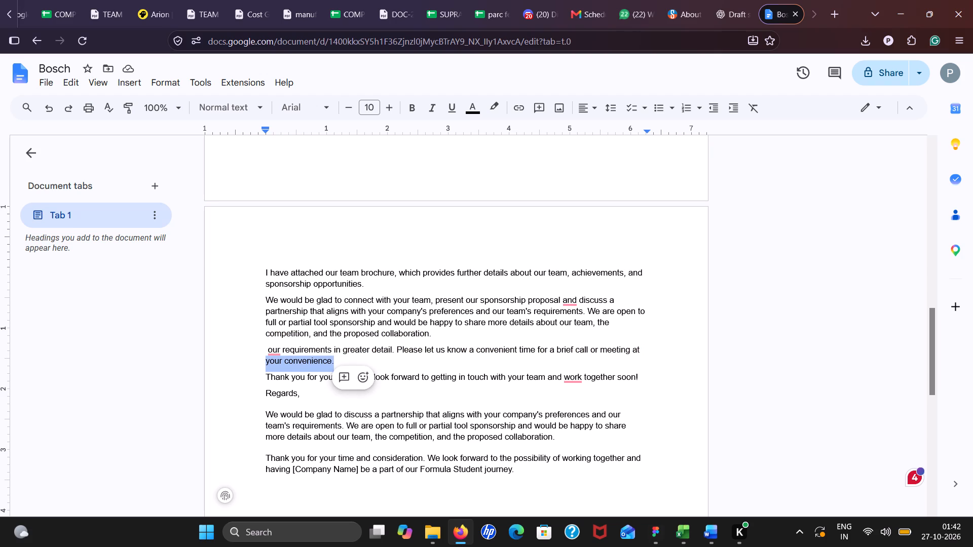
pyautogui.moveTo(568, 438); pyautogui.dragTo(237, 419)
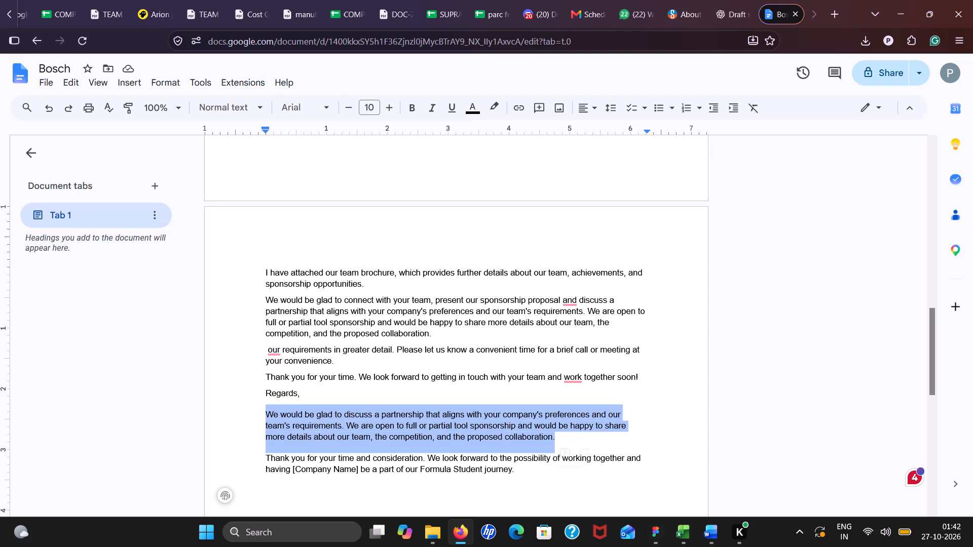
pyautogui.press('BackSpace')
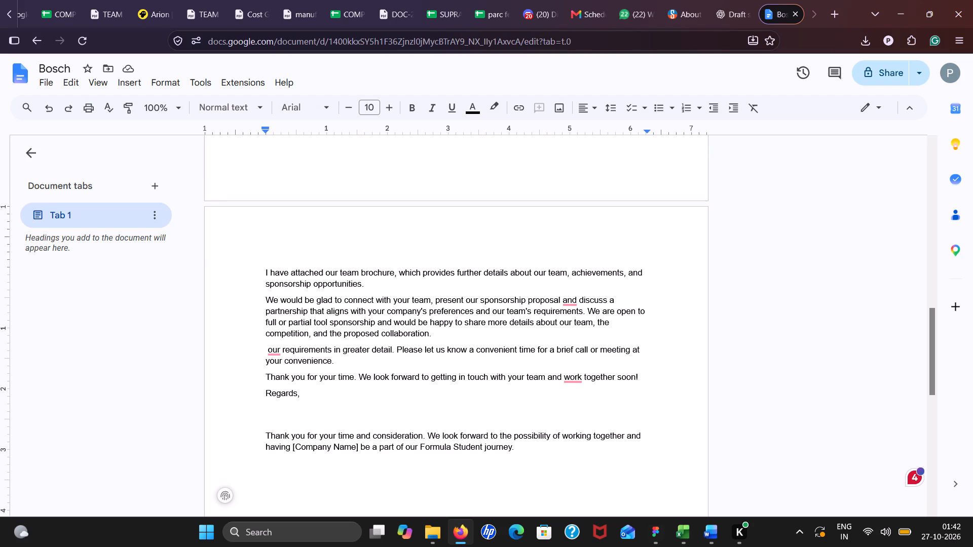
# Replace the comma after "connect with your team" with "over a brief call or a meeting to", leading into "present our sponsorship proposal".
pyautogui.click(432, 301)
pyautogui.press('Right')
pyautogui.press('BackSpace')
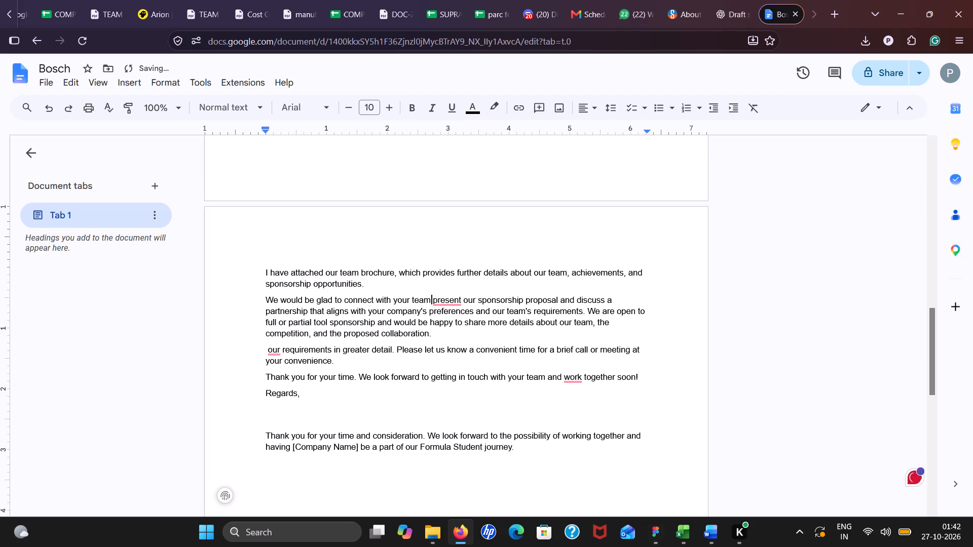
pyautogui.press('space')
pyautogui.write('over a brief call')
pyautogui.press('space')
pyautogui.write('or a meetinf')
pyautogui.press('BackSpace')
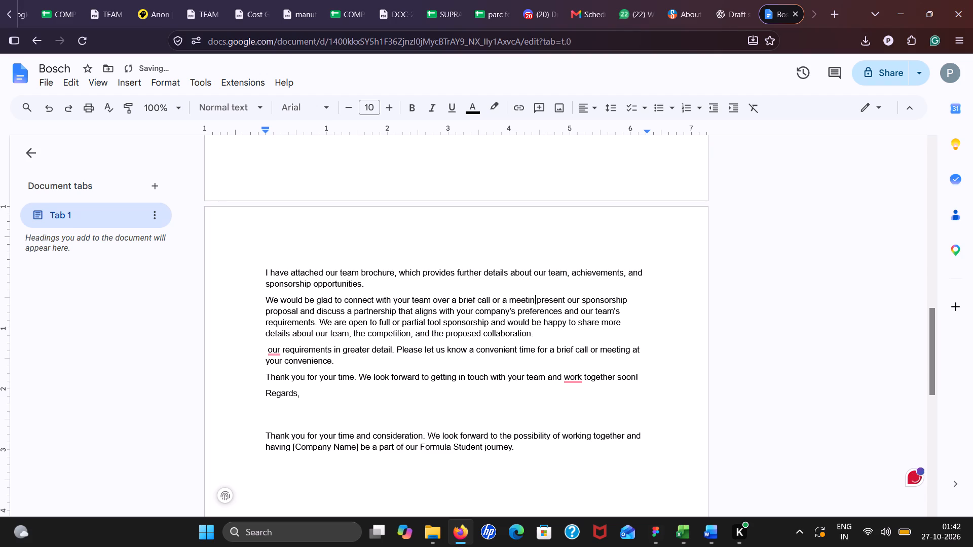
pyautogui.press('g')
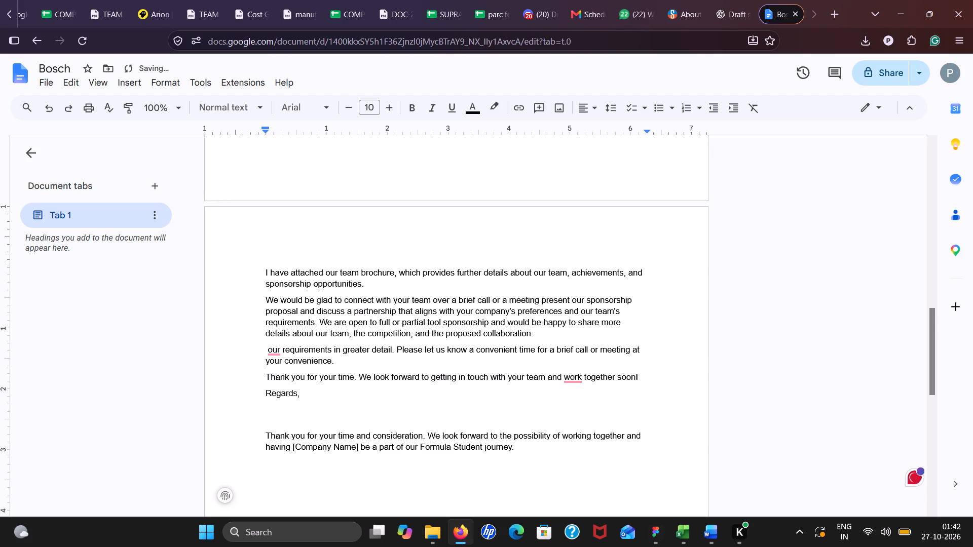
pyautogui.press('space')
pyautogui.write('to')
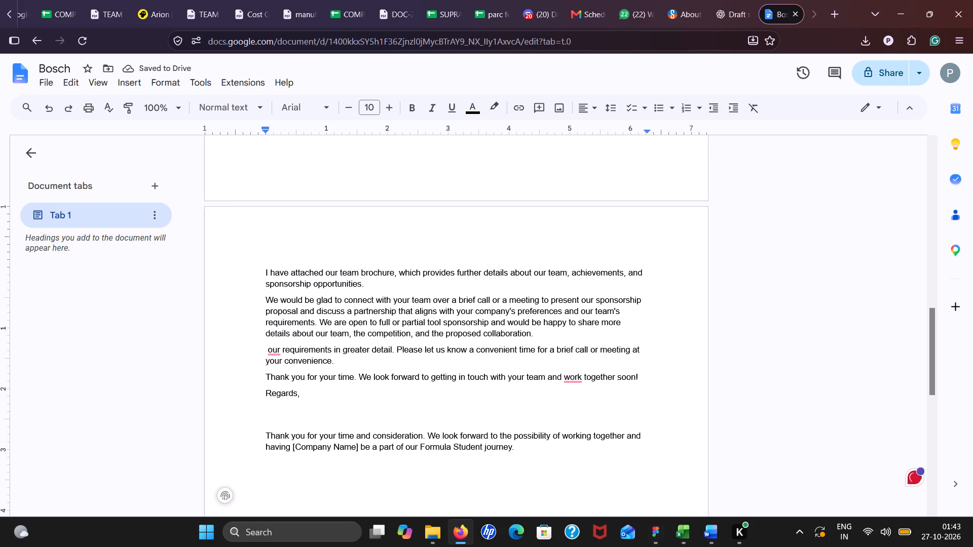
pyautogui.click(313, 325)
pyautogui.press('Right')
pyautogui.click(355, 362)
# Replace "be glad" with "appreciate an opportunity" at the start of the second closing paragraph.
pyautogui.click(333, 303)
pyautogui.press('BackSpace')
pyautogui.press('BackSpace')
pyautogui.press('BackSpace')
pyautogui.press('BackSpace')
pyautogui.press('BackSpace')
pyautogui.press('BackSpace')
pyautogui.press('BackSpace')
pyautogui.press('BackSpace')
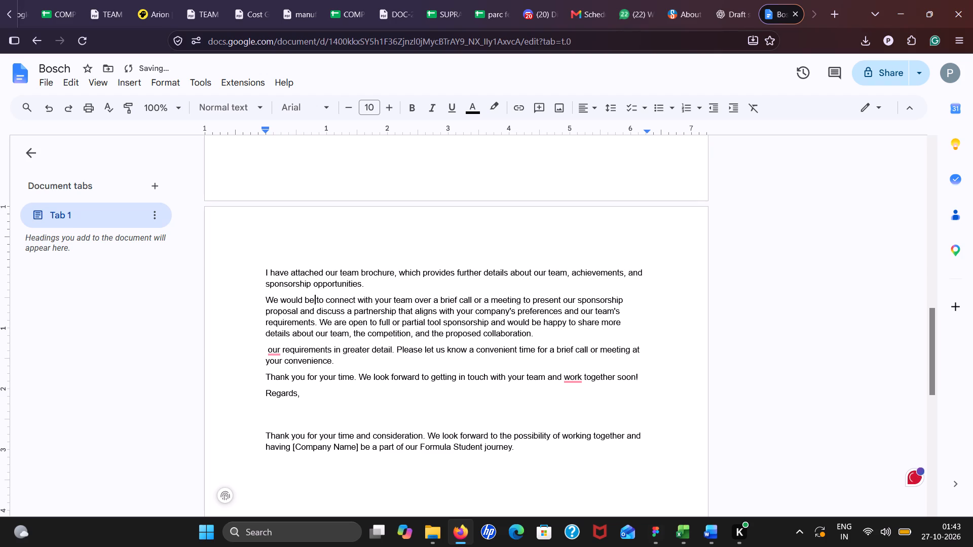
pyautogui.press('BackSpace')
pyautogui.write('appe')
pyautogui.press('BackSpace')
pyautogui.write('reciate an opportunity')
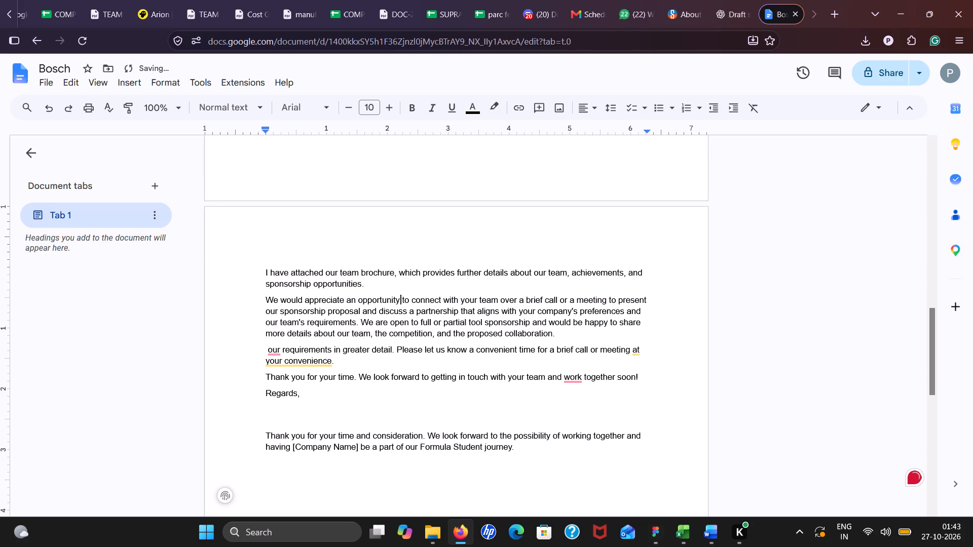
pyautogui.click(366, 359)
# Change "a meeting" to "an in person meeting" in the second closing paragraph.
pyautogui.click(573, 297)
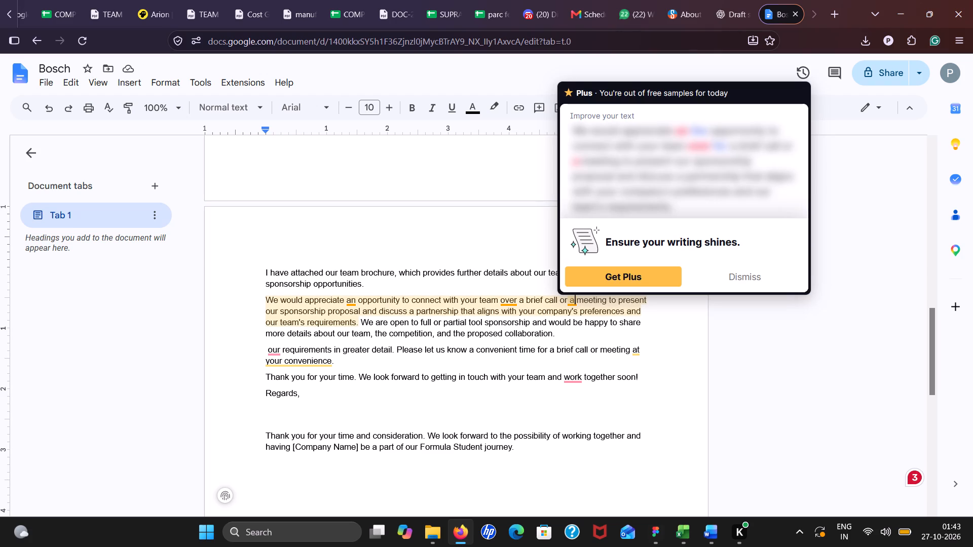
pyautogui.write('n in person')
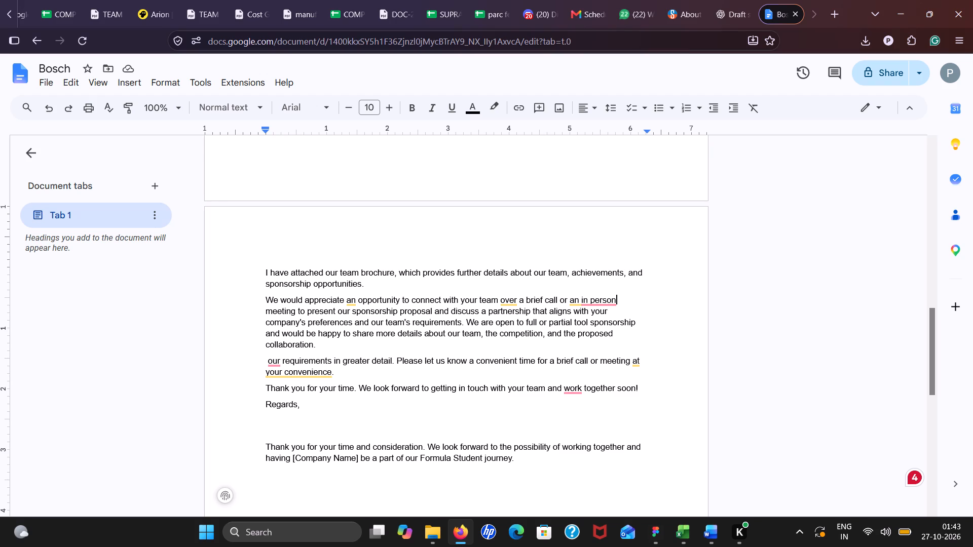
# Delete the leftover paragraph from "our requirements in greater detail" through "your convenience." along with its line.
pyautogui.moveTo(356, 373); pyautogui.dragTo(236, 364)
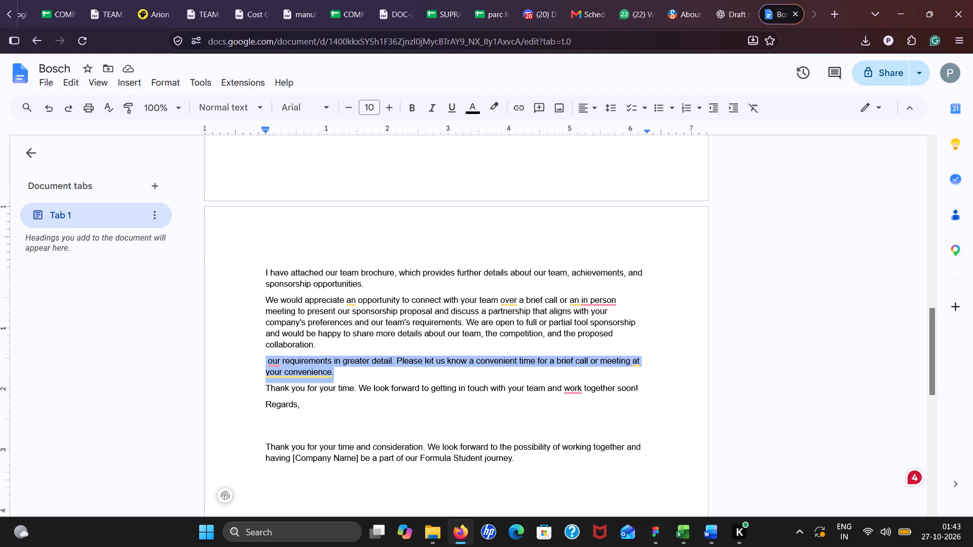
pyautogui.moveTo(236, 364); pyautogui.dragTo(235, 364)
pyautogui.press('BackSpace')
pyautogui.press('BackSpace')
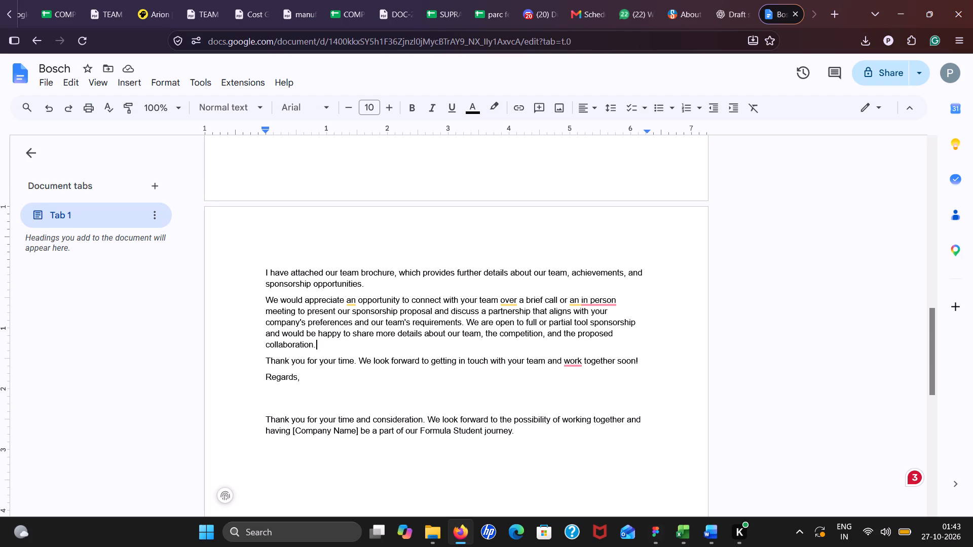
pyautogui.click(485, 386)
# Remove "and consideration" from the thank-you paragraph below "Regards,", so its first sentence reads "Thank you for your time.".
pyautogui.moveTo(421, 417); pyautogui.dragTo(357, 418)
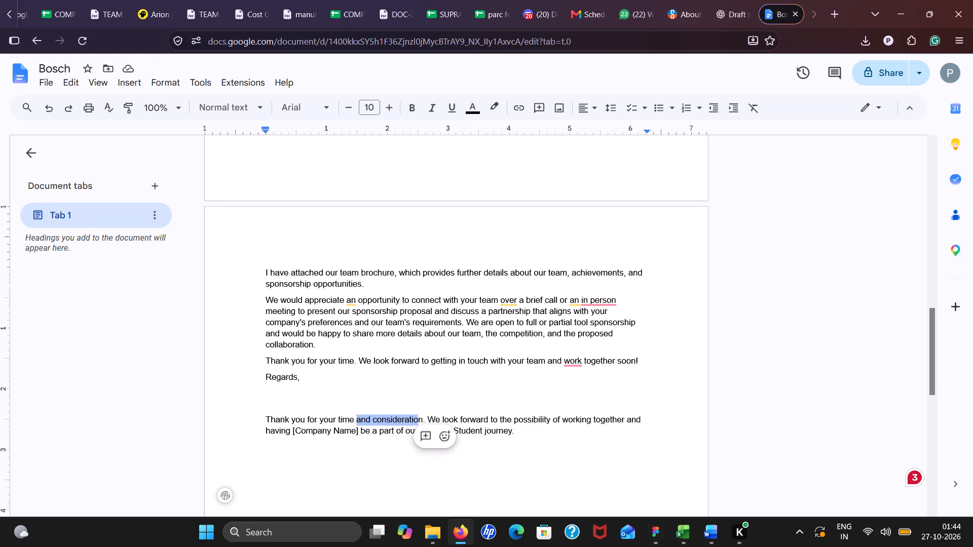
pyautogui.press('BackSpace')
pyautogui.press('Right')
pyautogui.press('BackSpace')
pyautogui.press('BackSpace')
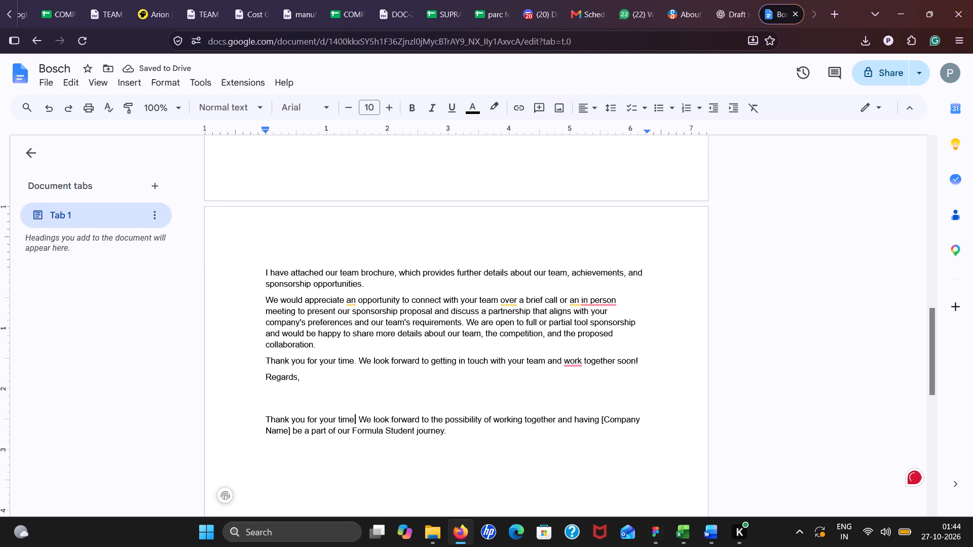
pyautogui.click(291, 428)
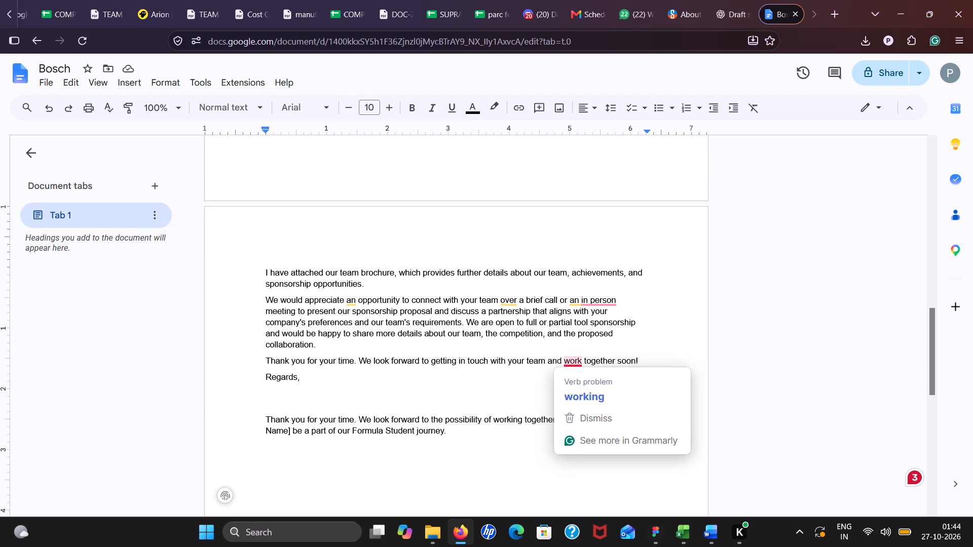
pyautogui.click(515, 377)
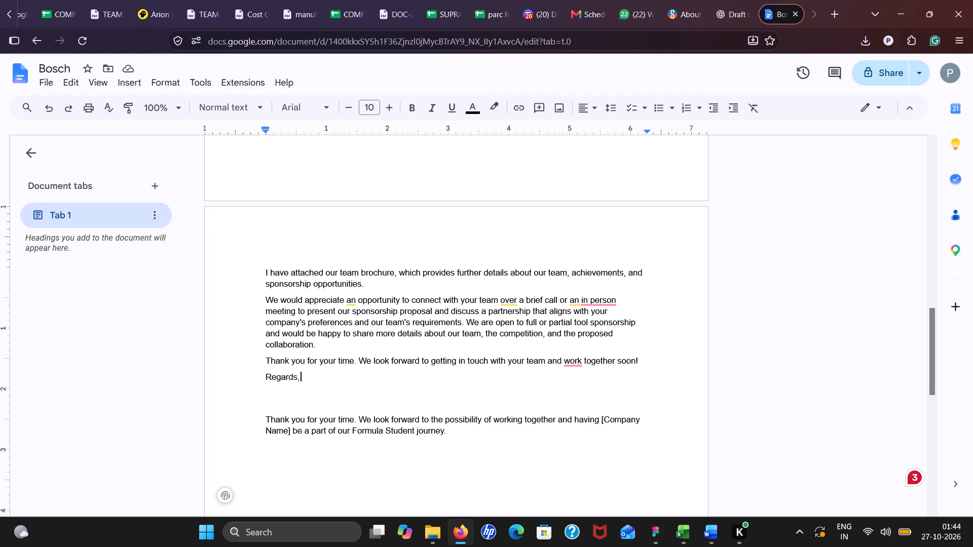
# Replace the "[Company Name]" placeholder with "Bosch" in the thank-you paragraph about the Formula Student journey.
pyautogui.click(601, 417)
pyautogui.click(289, 432)
pyautogui.press('Right')
pyautogui.press('BackSpace')
pyautogui.press('BackSpace')
pyautogui.press('BackSpace')
pyautogui.press('BackSpace')
pyautogui.press('BackSpace')
pyautogui.press('BackSpace')
pyautogui.press('BackSpace')
pyautogui.press('BackSpace')
pyautogui.press('BackSpace')
pyautogui.press('BackSpace')
pyautogui.press('BackSpace')
pyautogui.press('BackSpace')
pyautogui.press('BackSpace')
pyautogui.press('BackSpace')
pyautogui.press('BackSpace')
pyautogui.press('BackSpace')
pyautogui.press('BackSpace')
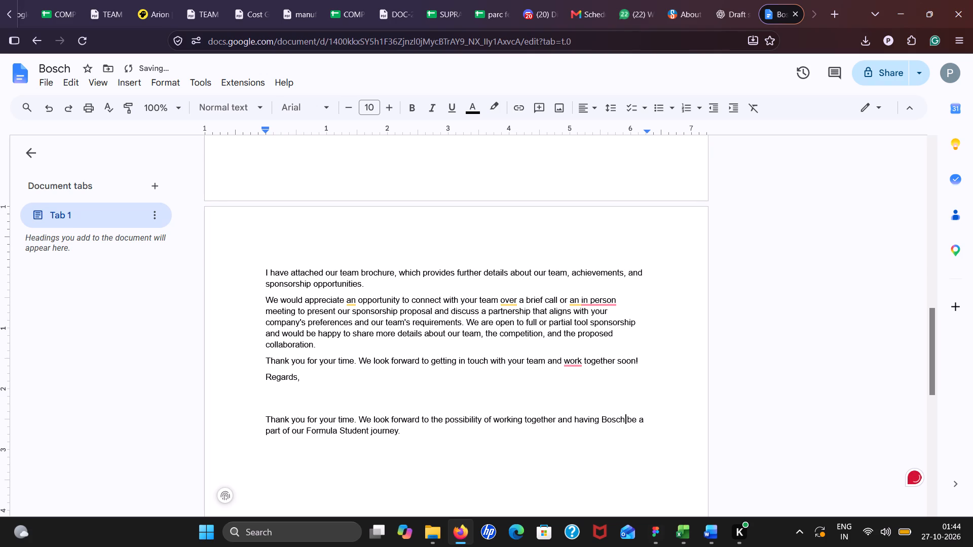
pyautogui.click(461, 433)
# Delete the shorter thank-you line, "Regards," and the blank lines above the paragraph mentioning Bosch.
pyautogui.moveTo(323, 380); pyautogui.dragTo(251, 363)
pyautogui.press('BackSpace')
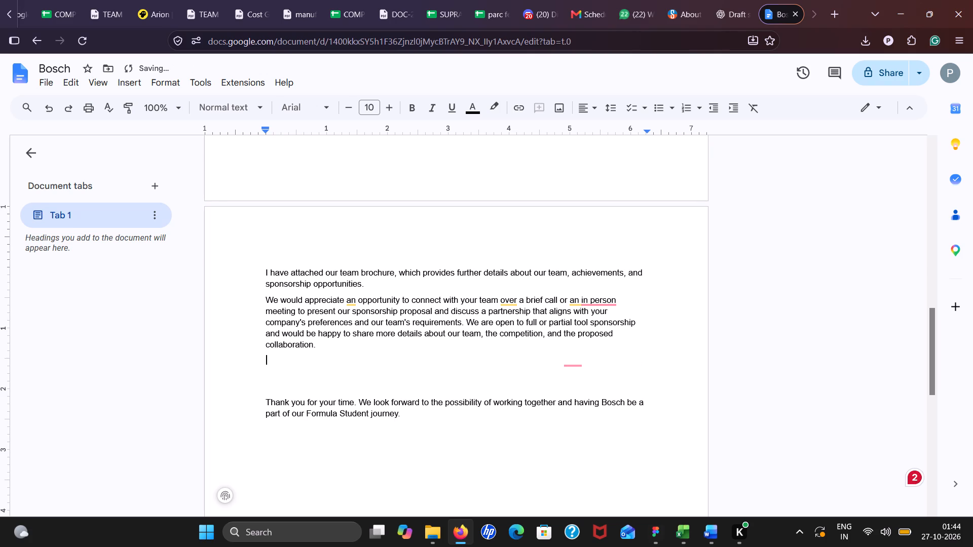
pyautogui.press('BackSpace')
pyautogui.click(260, 373)
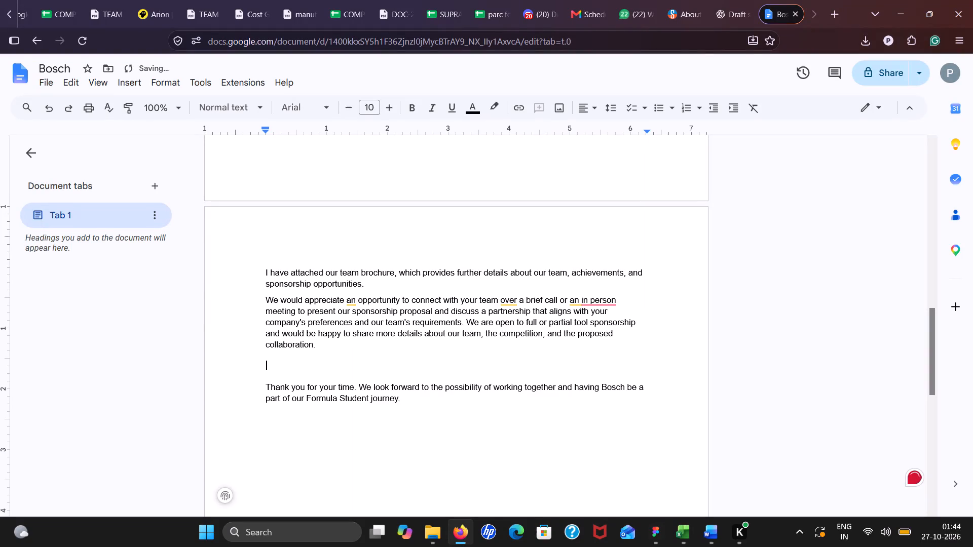
pyautogui.press('BackSpace')
pyautogui.click(400, 401)
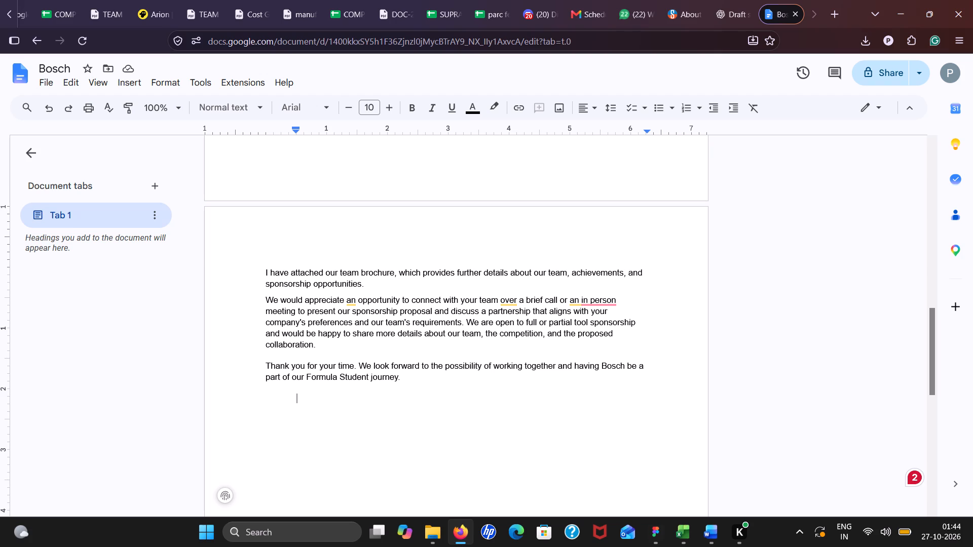
# Reword the thank-you paragraph so that "having Bosch be a part" reads "having Bosch as a part of our Formula Student journey.".
pyautogui.click(634, 367)
pyautogui.press('BackSpace')
pyautogui.press('BackSpace')
pyautogui.press('Right')
pyautogui.press('BackSpace')
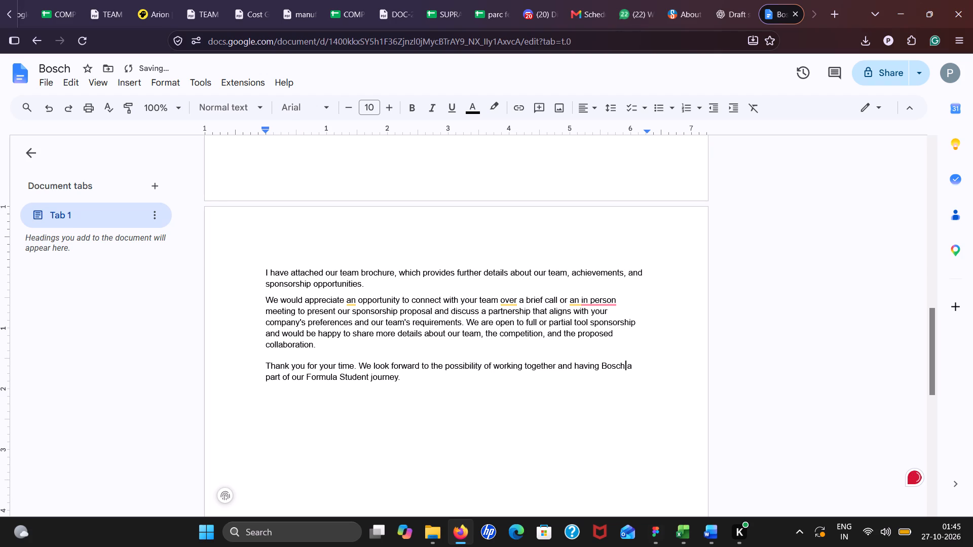
pyautogui.click(634, 367)
pyautogui.press('BackSpace')
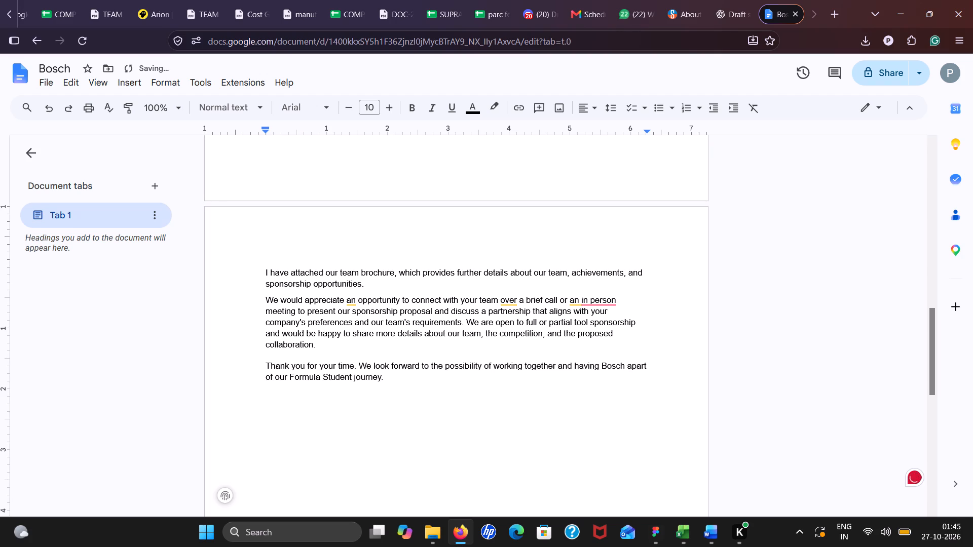
pyautogui.write('s')
pyautogui.press('space')
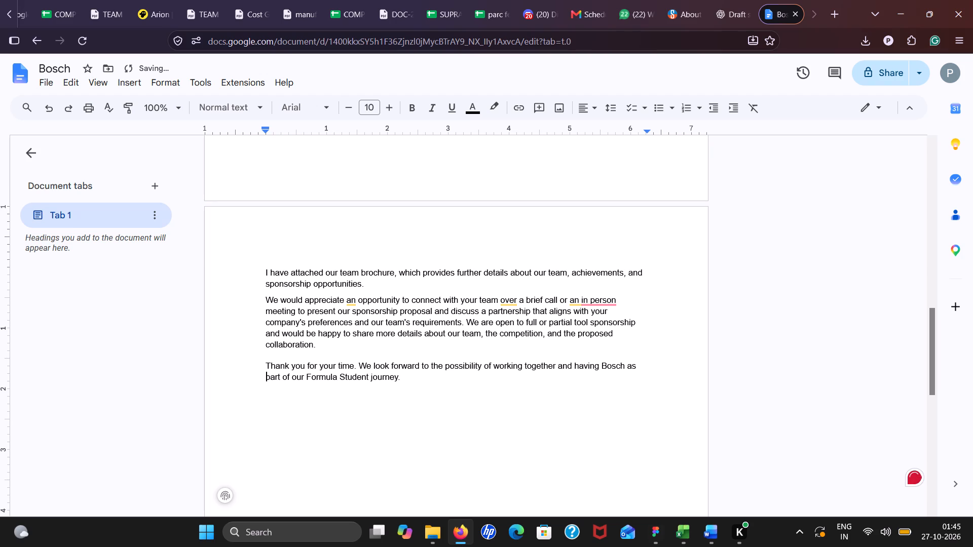
pyautogui.write('a')
pyautogui.press('space')
# Proofread the Bosch letter from its greeting through the competition results and the numbered list of tool requirements.
pyautogui.scroll(6, 634, 367)
pyautogui.scroll(-1, 632, 359)
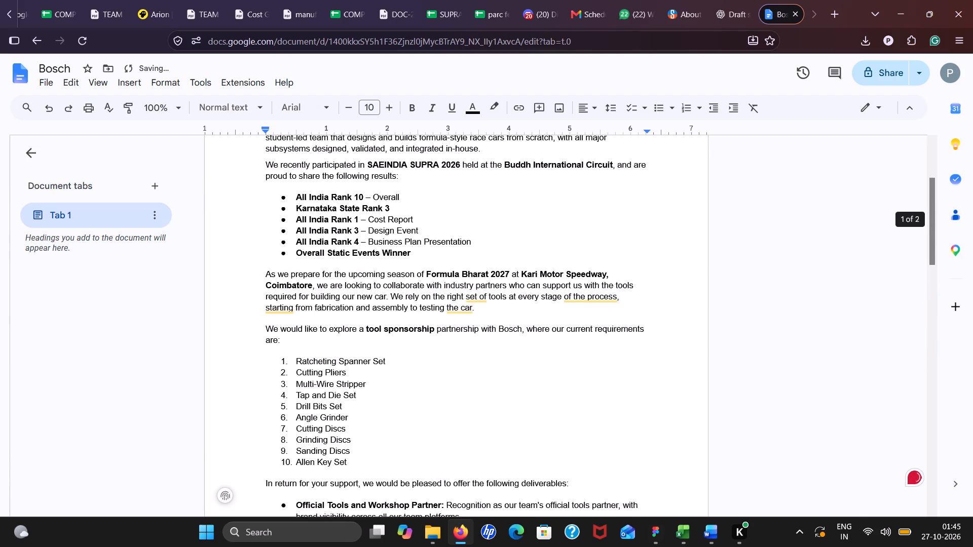
pyautogui.scroll(-5, 632, 359)
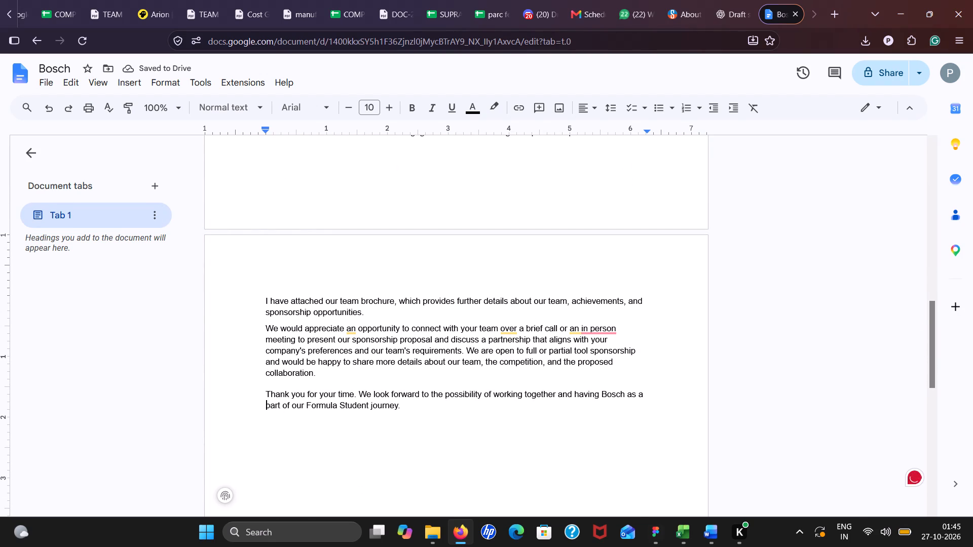
pyautogui.click(612, 355)
pyautogui.scroll(4, 612, 355)
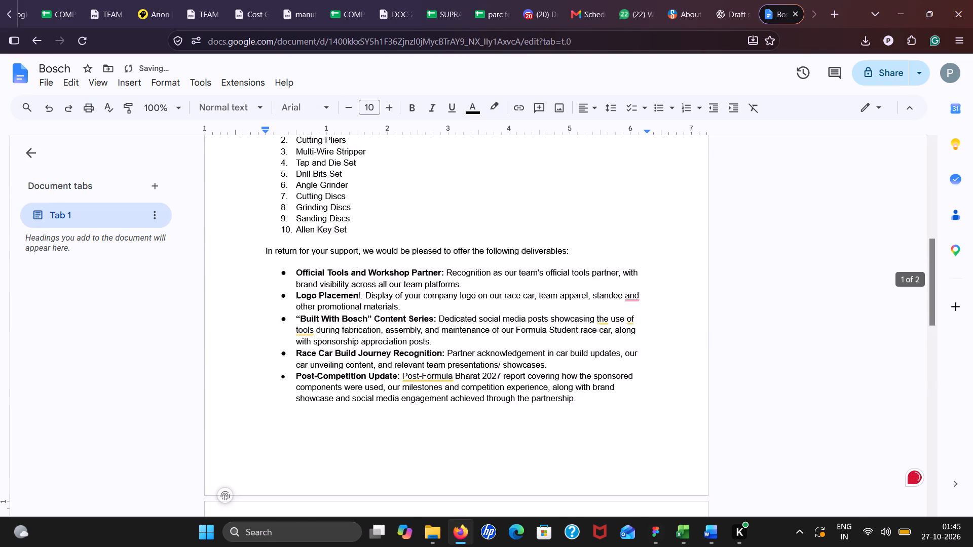
pyautogui.scroll(4, 612, 355)
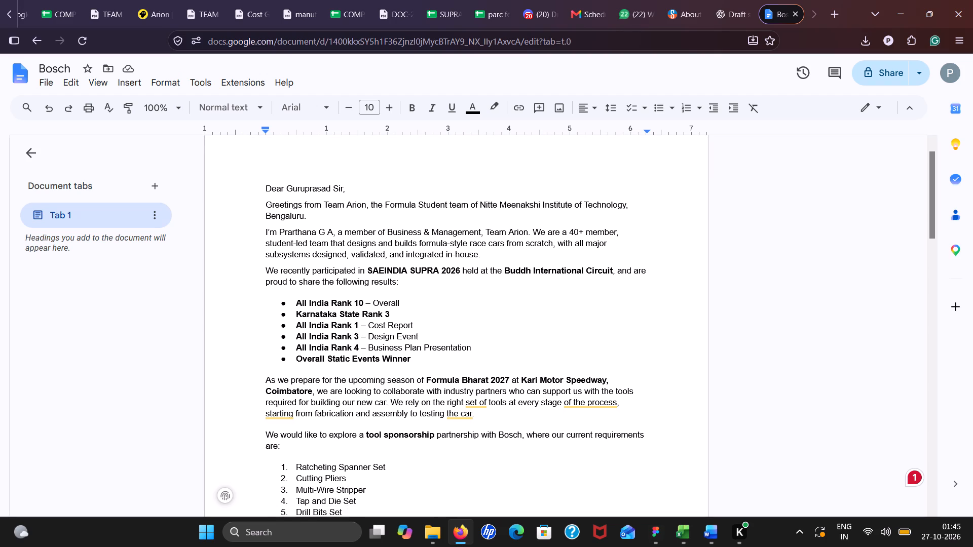
pyautogui.scroll(-2, 612, 355)
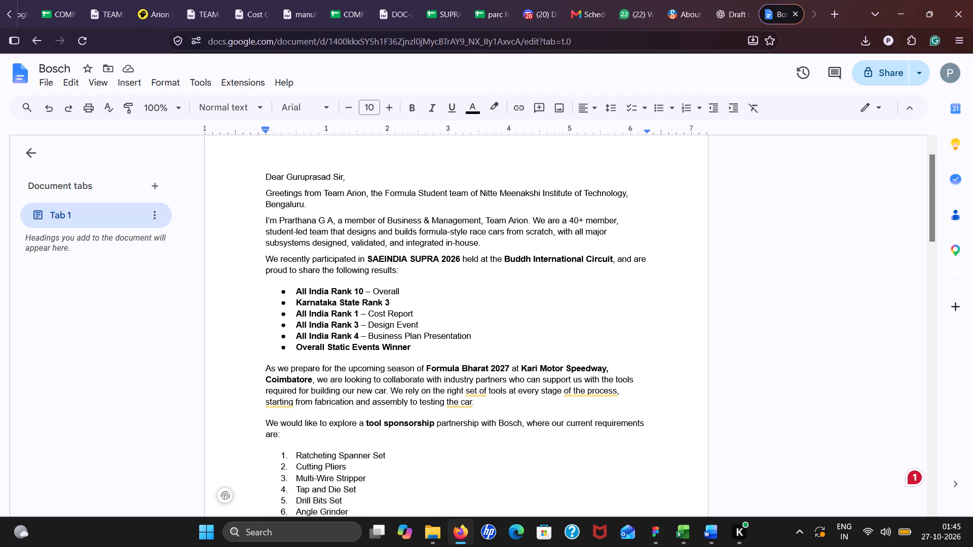
pyautogui.scroll(-3, 612, 355)
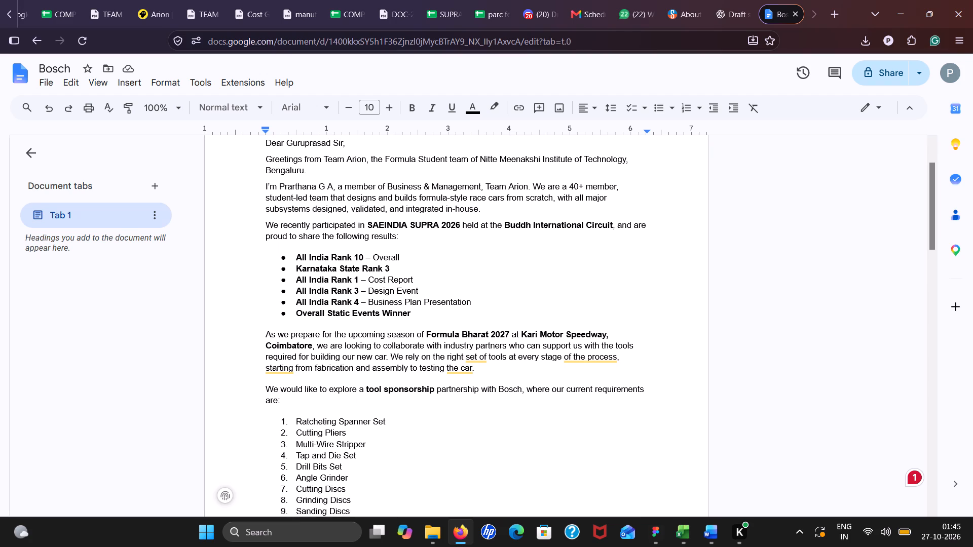
pyautogui.scroll(-1, 612, 355)
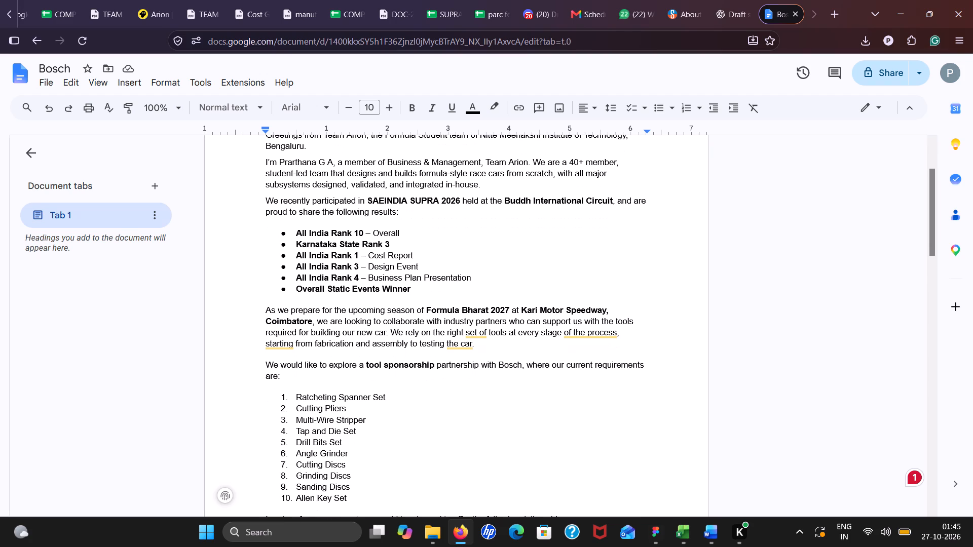
pyautogui.scroll(-1, 612, 355)
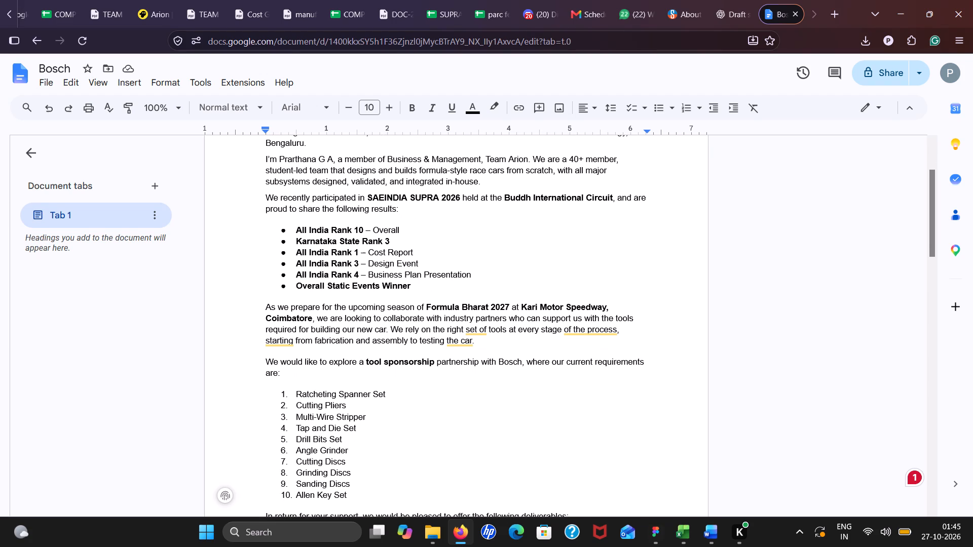
pyautogui.scroll(-3, 612, 355)
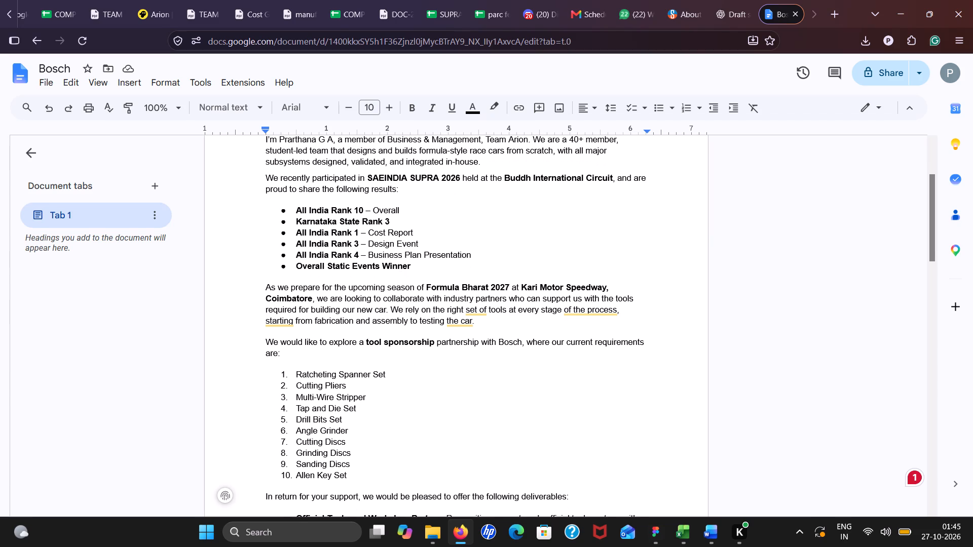
pyautogui.scroll(-1, 612, 355)
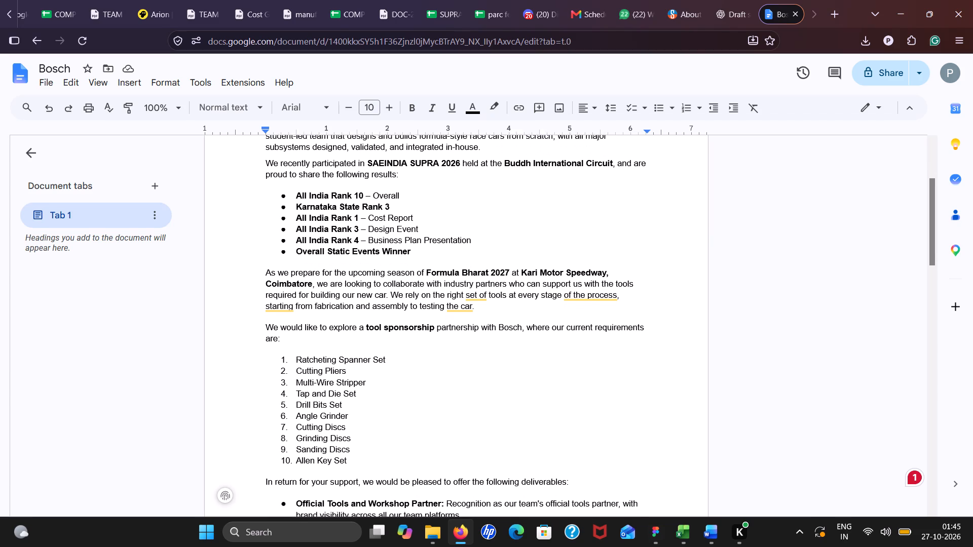
pyautogui.scroll(-2, 612, 355)
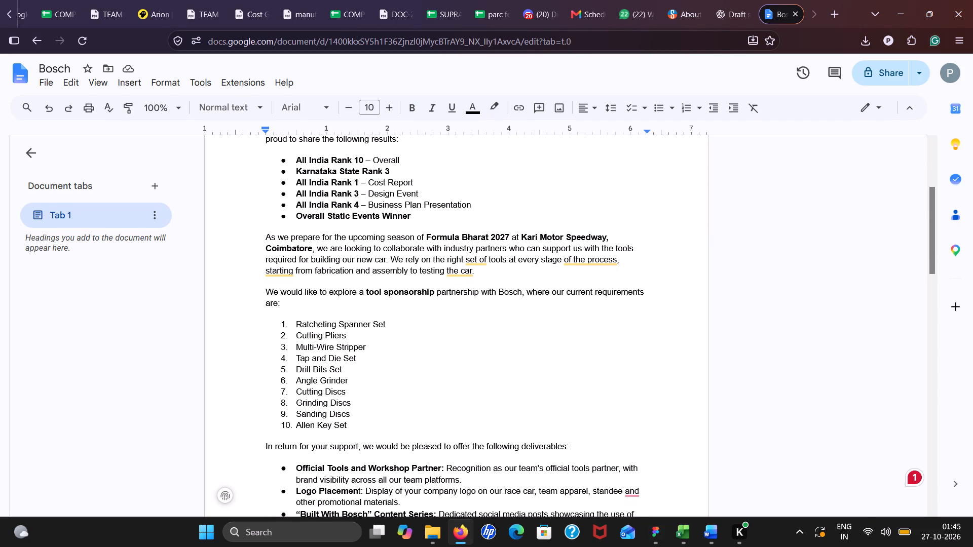
pyautogui.scroll(-2, 602, 346)
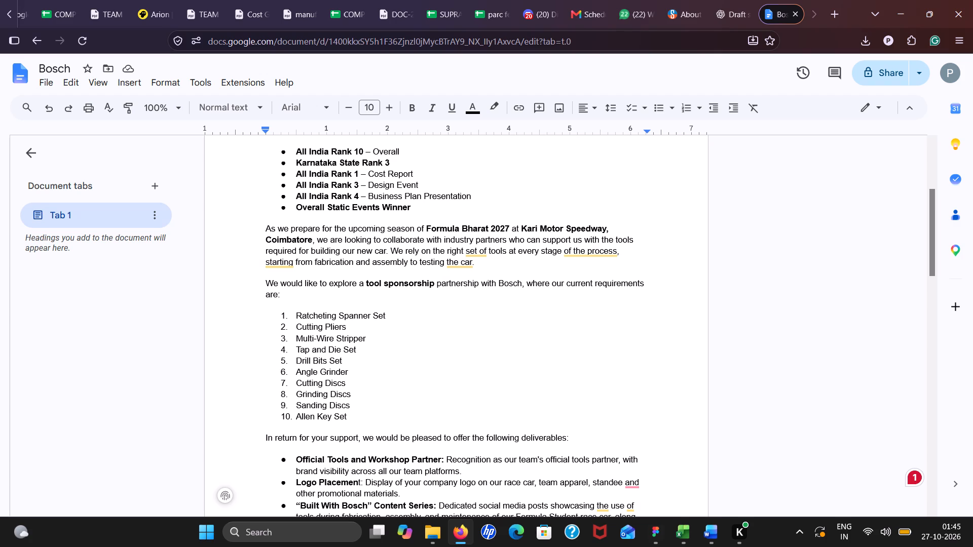
# Reword the sentence introducing the tool requirements to read "We would like to explore the possibility of tool sponsorship partnership with Bosch".
pyautogui.click(356, 287)
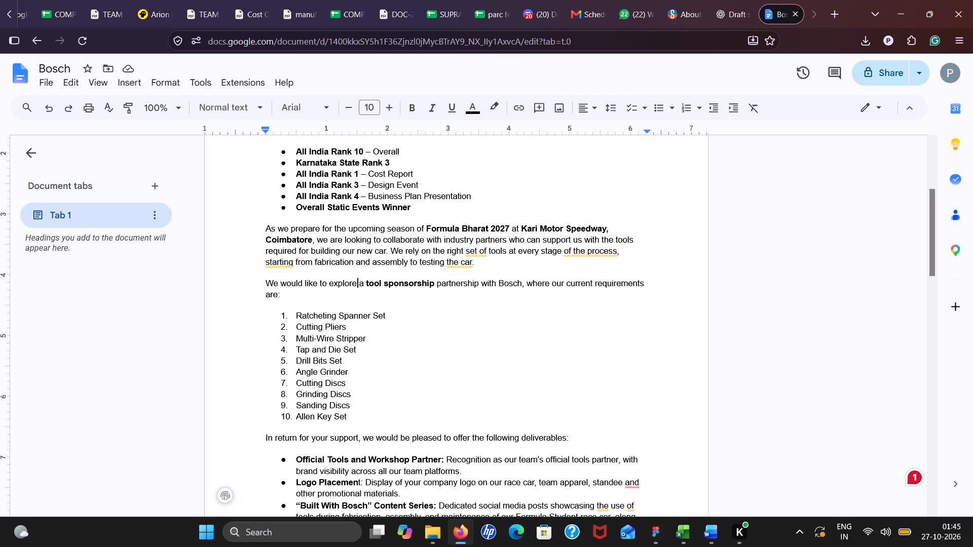
pyautogui.click(363, 285)
pyautogui.press('space')
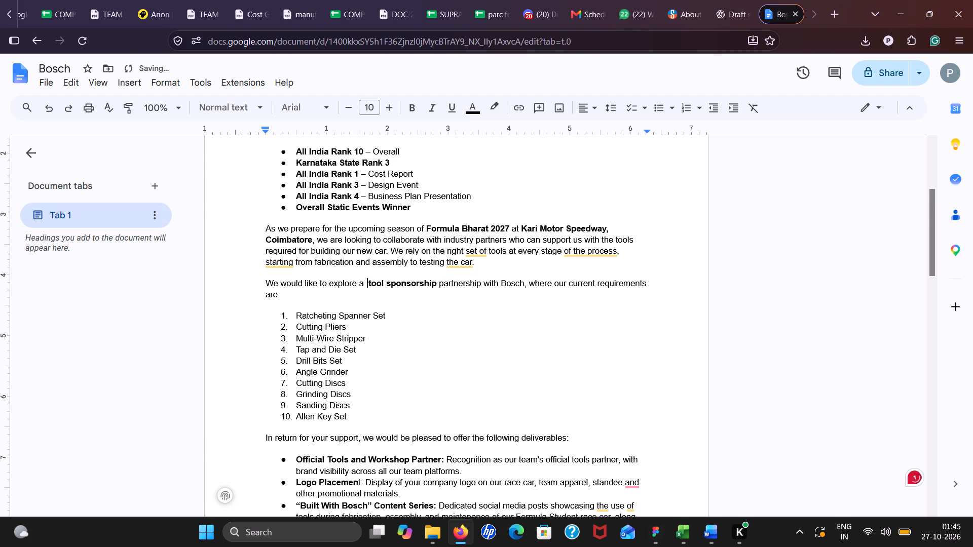
pyautogui.write('possib')
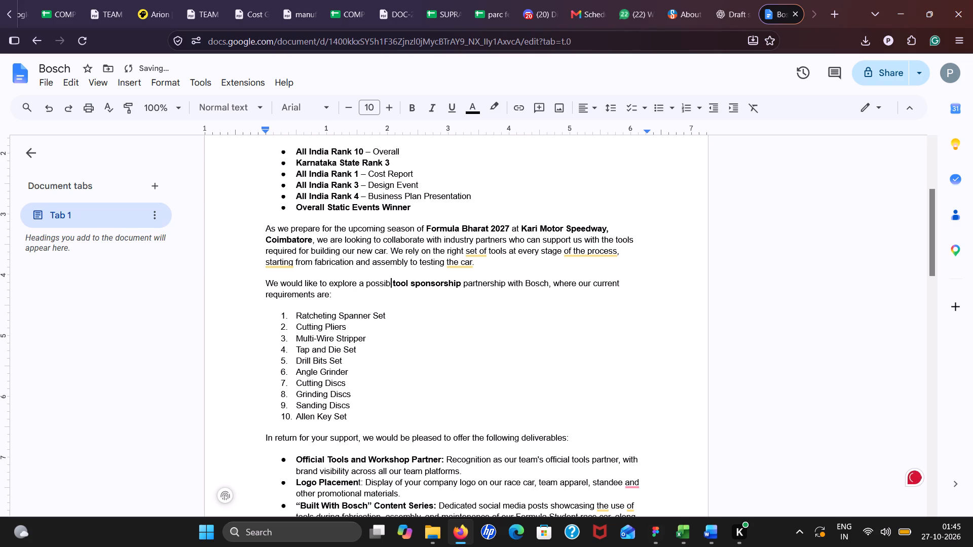
pyautogui.write('ility of')
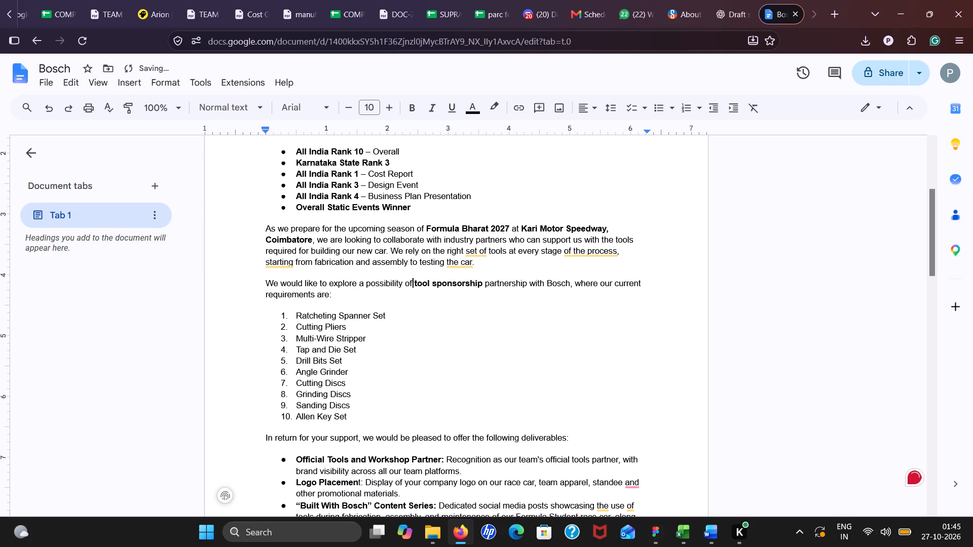
pyautogui.click(525, 283)
pyautogui.click(394, 314)
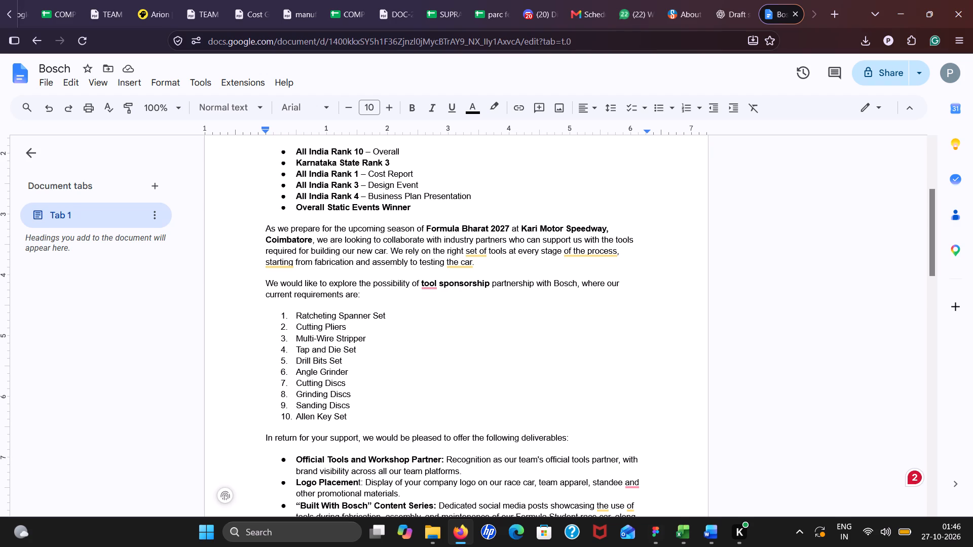
# Review the rest of the letter, covering the sponsorship deliverables and the closing paragraphs.
pyautogui.scroll(-1, 511, 323)
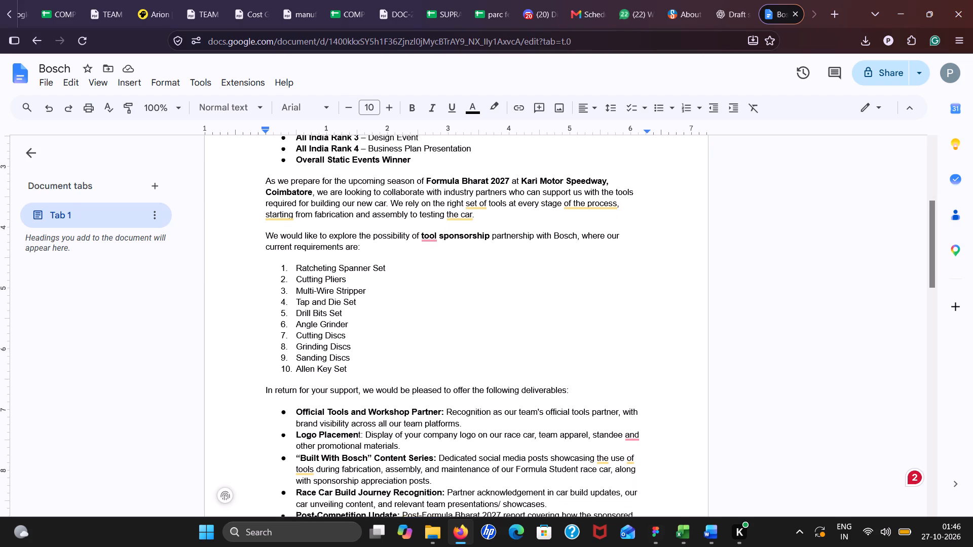
pyautogui.scroll(-2, 509, 315)
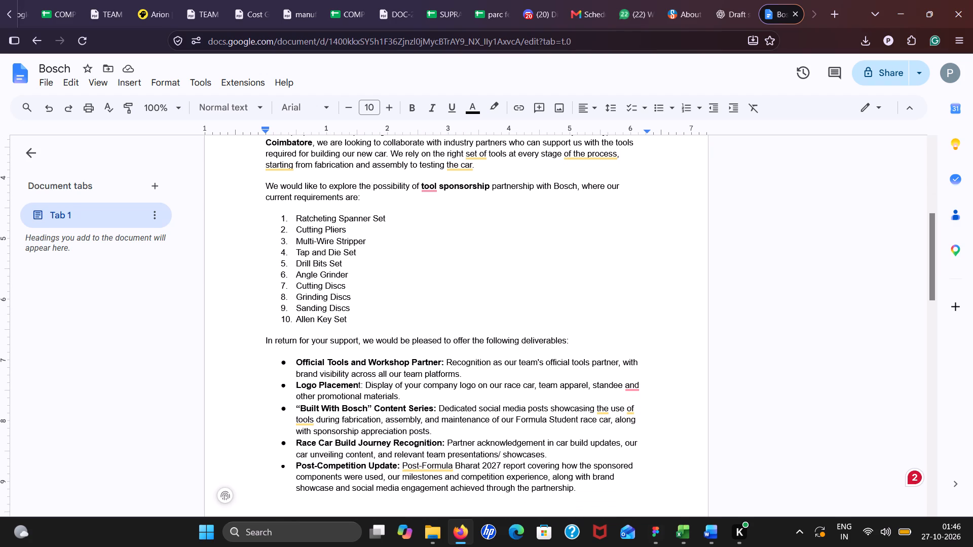
pyautogui.scroll(-3, 509, 315)
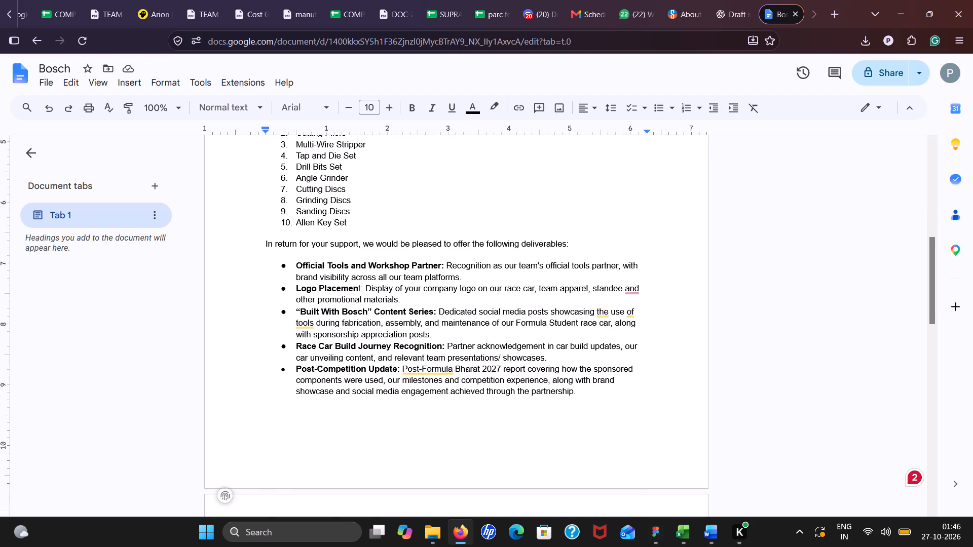
pyautogui.scroll(-2, 509, 315)
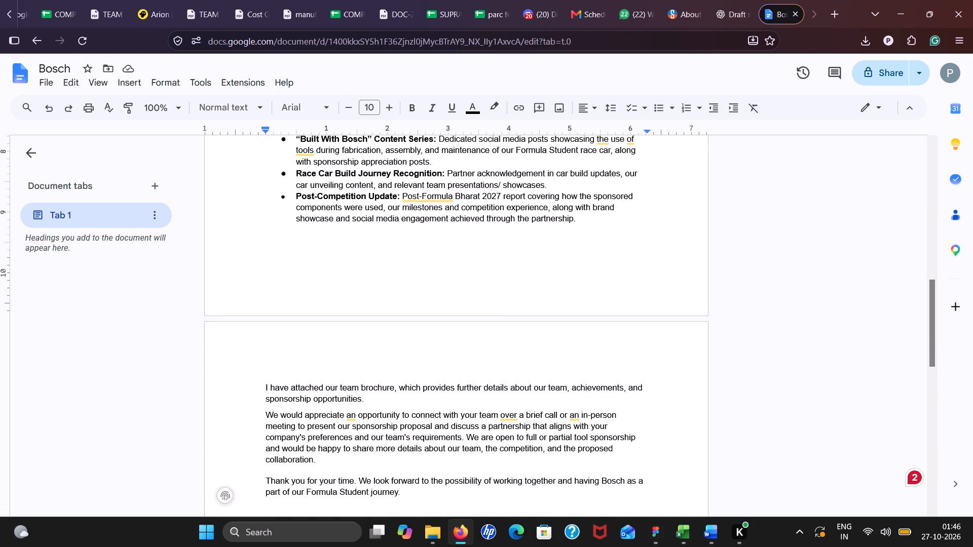
pyautogui.scroll(2, 509, 315)
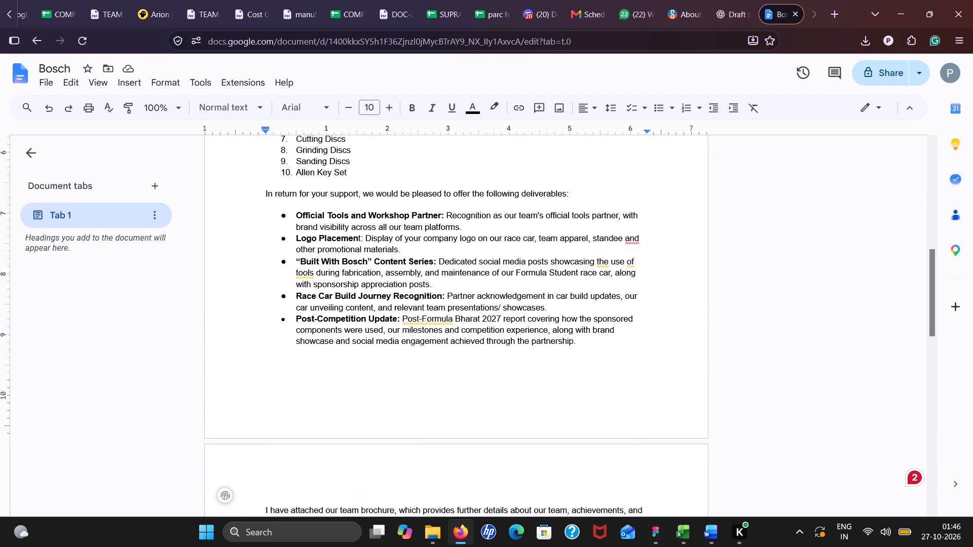
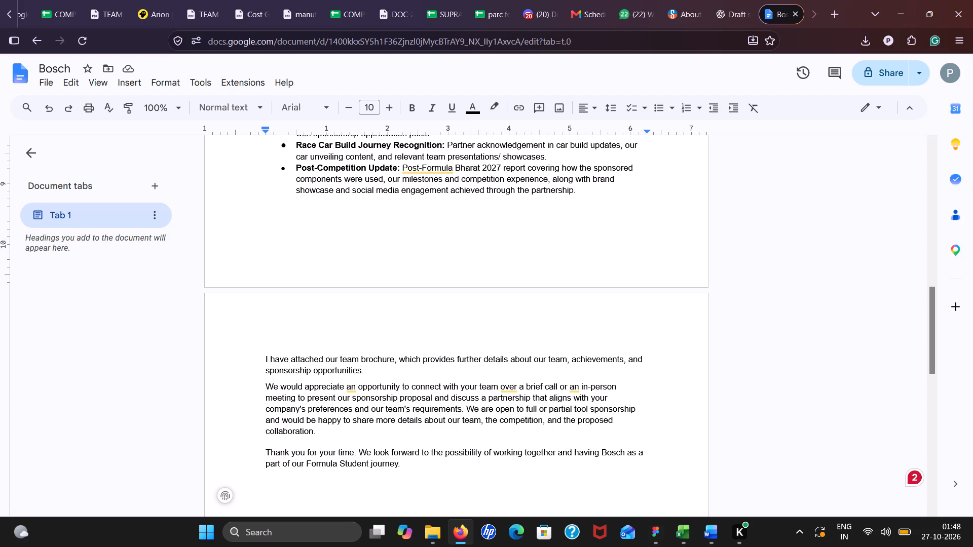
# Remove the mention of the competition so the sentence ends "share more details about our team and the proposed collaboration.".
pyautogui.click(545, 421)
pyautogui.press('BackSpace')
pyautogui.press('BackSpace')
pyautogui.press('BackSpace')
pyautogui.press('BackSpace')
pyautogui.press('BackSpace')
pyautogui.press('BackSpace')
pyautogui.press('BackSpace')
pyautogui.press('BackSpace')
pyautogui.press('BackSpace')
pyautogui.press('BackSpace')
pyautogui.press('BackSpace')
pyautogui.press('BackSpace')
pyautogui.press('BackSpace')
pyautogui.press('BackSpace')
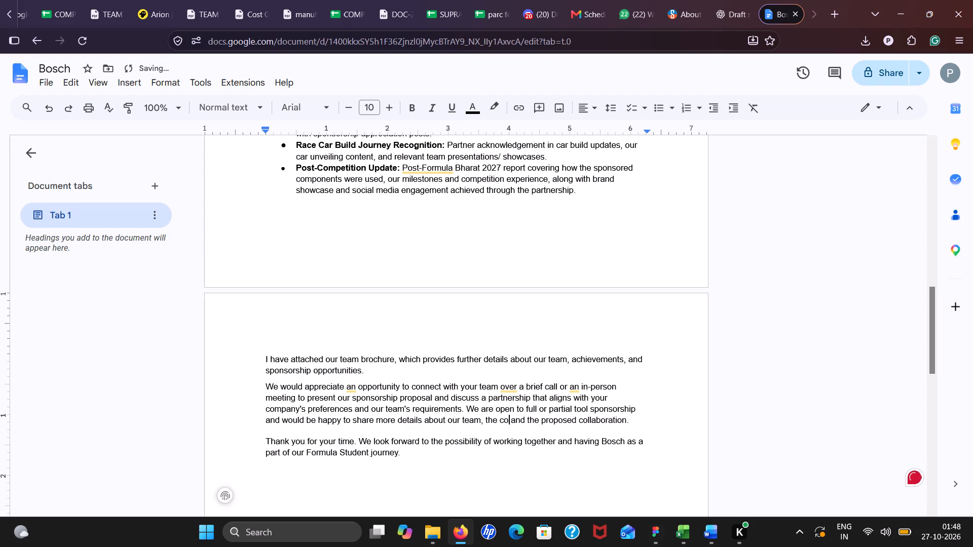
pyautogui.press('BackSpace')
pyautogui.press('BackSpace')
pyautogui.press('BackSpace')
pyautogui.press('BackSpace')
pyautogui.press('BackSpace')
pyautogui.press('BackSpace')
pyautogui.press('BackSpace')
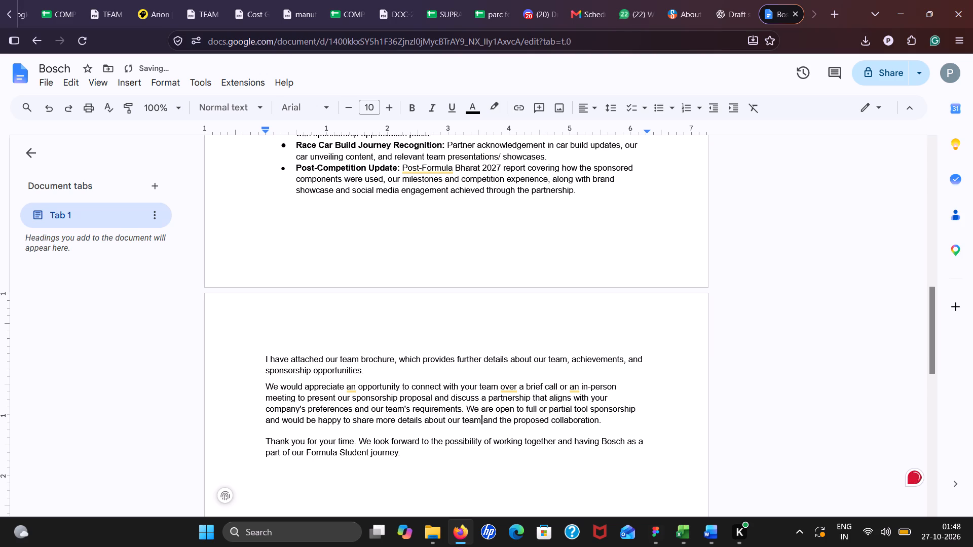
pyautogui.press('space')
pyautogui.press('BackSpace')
# Insert "in detail" after "to present our sponsorship proposal" in the meeting request paragraph.
pyautogui.click(435, 396)
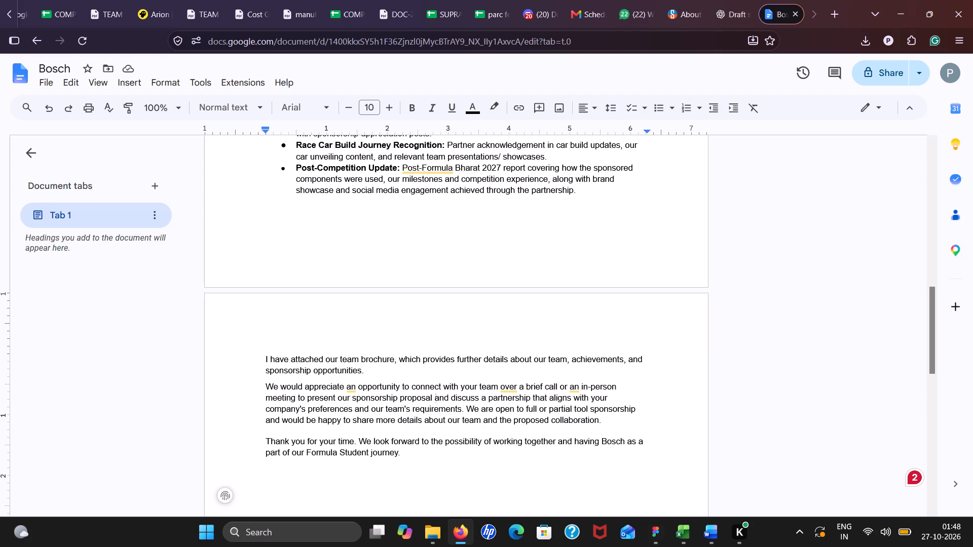
pyautogui.press('i')
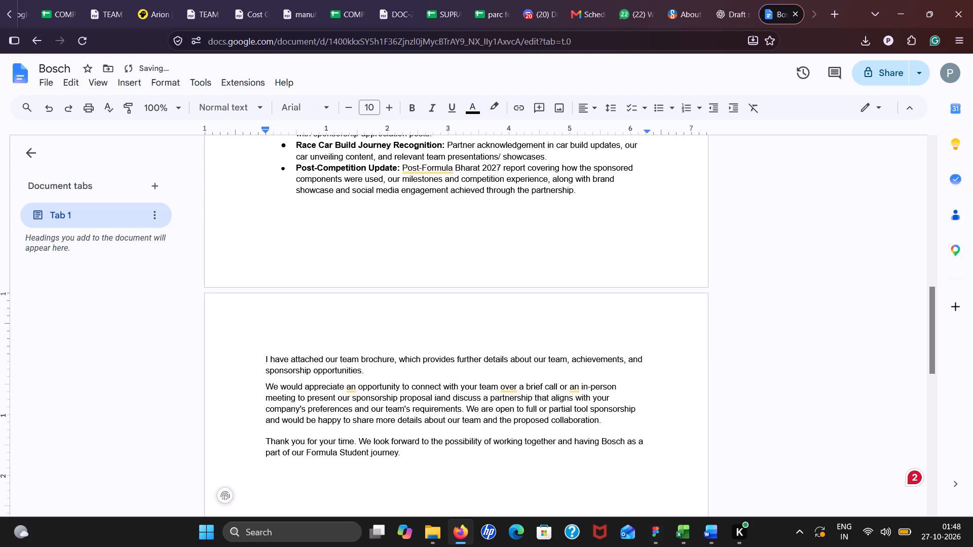
pyautogui.write('n de')
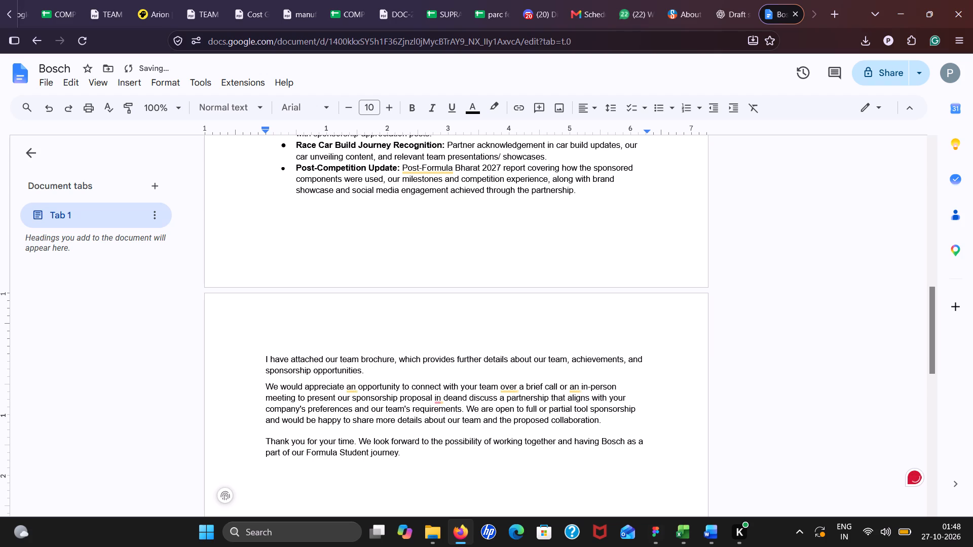
pyautogui.write('tail')
pyautogui.press('space')
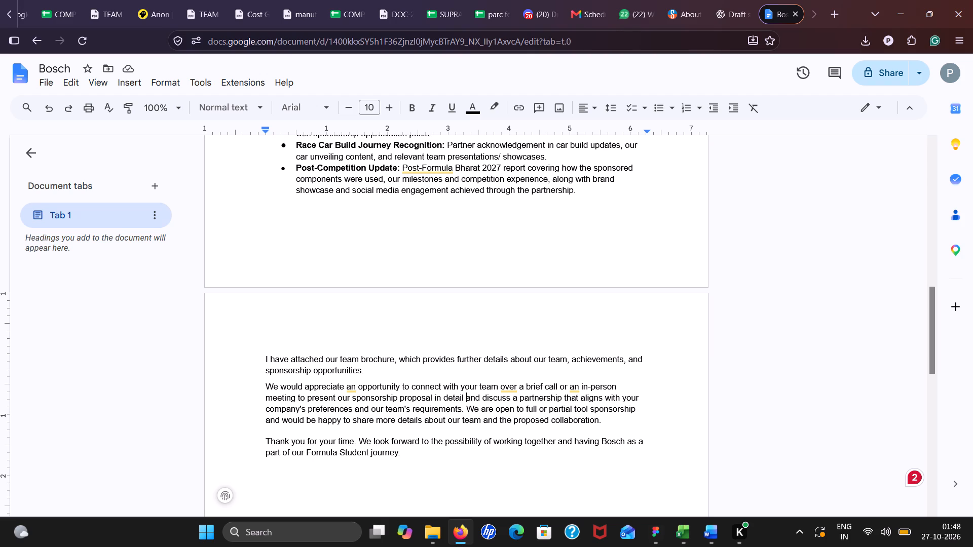
# Reword "aligns with your company's preferences" in the meeting request to "aligns with both our preferences".
pyautogui.click(621, 399)
pyautogui.press('space')
pyautogui.write('both')
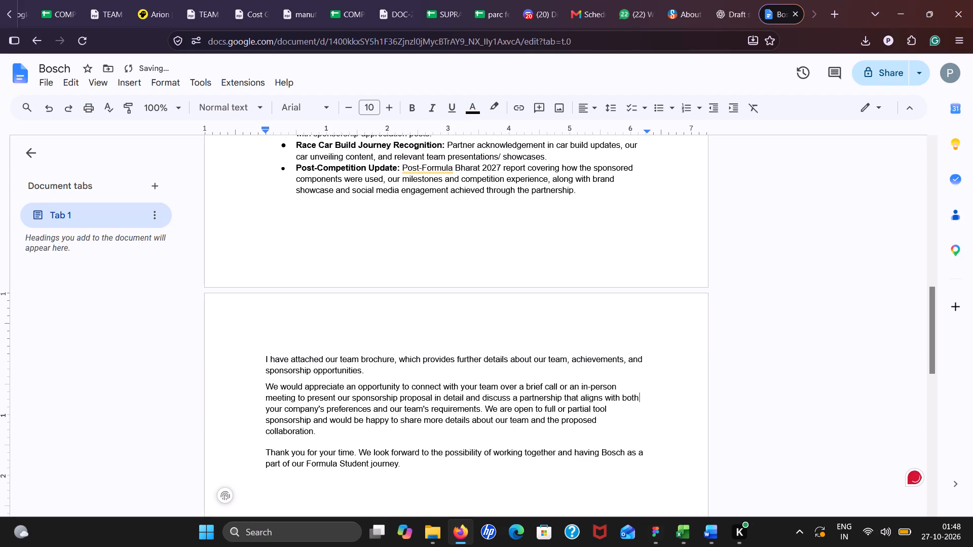
pyautogui.click(325, 413)
pyautogui.press('BackSpace')
pyautogui.press('BackSpace')
pyautogui.press('BackSpace')
pyautogui.press('BackSpace')
pyautogui.press('BackSpace')
pyautogui.press('BackSpace')
pyautogui.press('BackSpace')
pyautogui.press('BackSpace')
pyautogui.press('BackSpace')
pyautogui.press('BackSpace')
pyautogui.press('BackSpace')
pyautogui.press('BackSpace')
pyautogui.press('BackSpace')
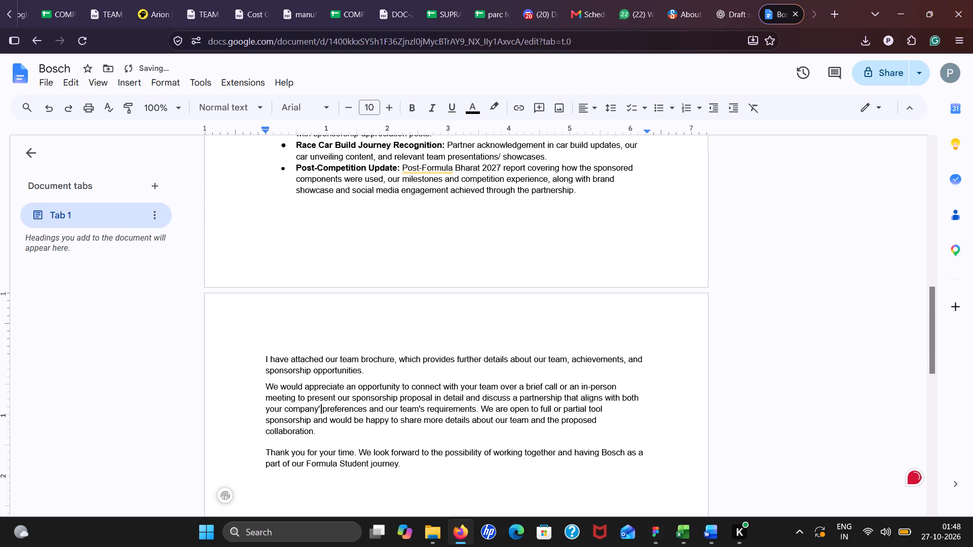
pyautogui.press('BackSpace')
pyautogui.press('BackSpace')
pyautogui.press('BackSpace')
pyautogui.press('BackSpace')
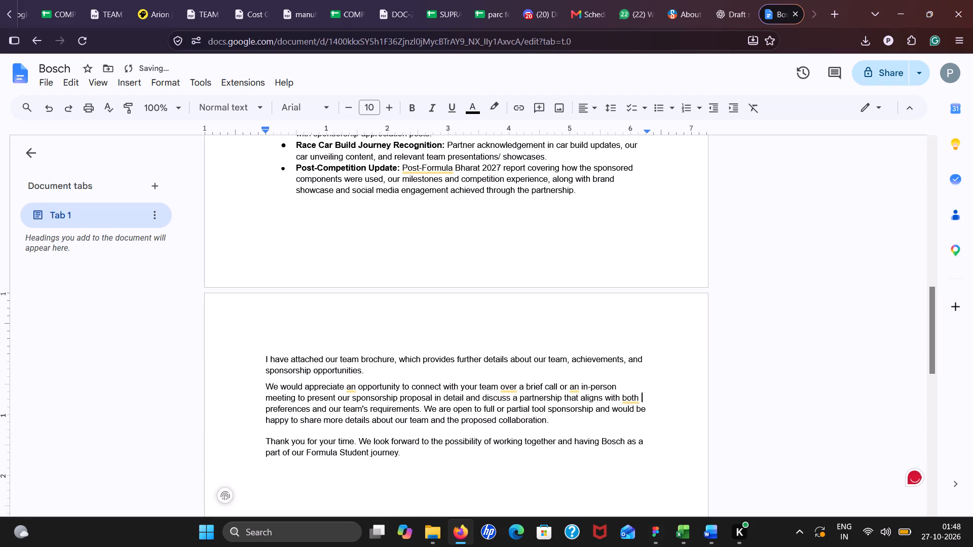
pyautogui.press('BackSpace')
pyautogui.press('space')
pyautogui.write('our')
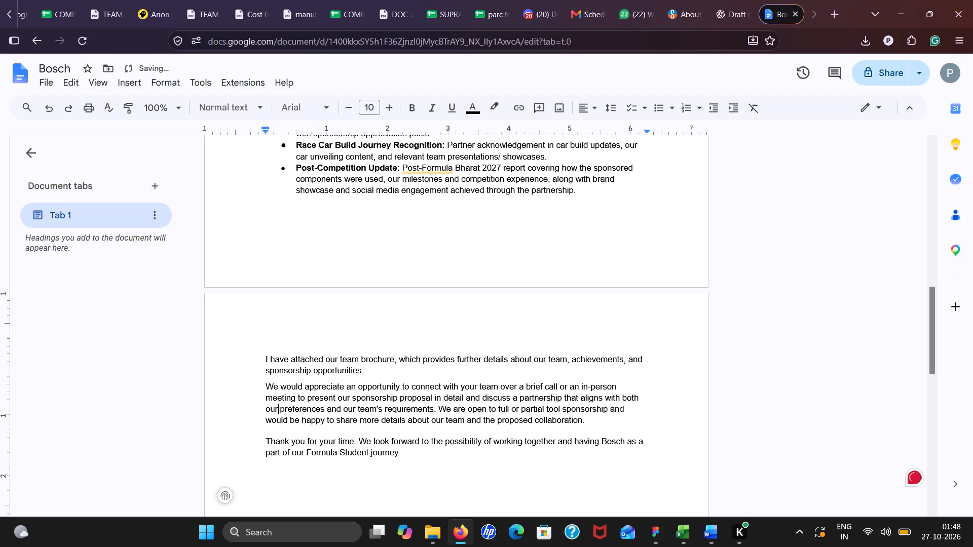
# Shorten "and our team's requirements" to "and requirements." and remove the duplicate full stop after it.
pyautogui.click(433, 412)
pyautogui.press('BackSpace')
pyautogui.press('BackSpace')
pyautogui.press('BackSpace')
pyautogui.press('BackSpace')
pyautogui.press('BackSpace')
pyautogui.press('BackSpace')
pyautogui.press('BackSpace')
pyautogui.press('BackSpace')
pyautogui.press('BackSpace')
pyautogui.press('BackSpace')
pyautogui.press('BackSpace')
pyautogui.press('BackSpace')
pyautogui.press('BackSpace')
pyautogui.press('BackSpace')
pyautogui.press('BackSpace')
pyautogui.press('BackSpace')
pyautogui.press('BackSpace')
pyautogui.press('BackSpace')
pyautogui.press('BackSpace')
pyautogui.press('BackSpace')
pyautogui.press('BackSpace')
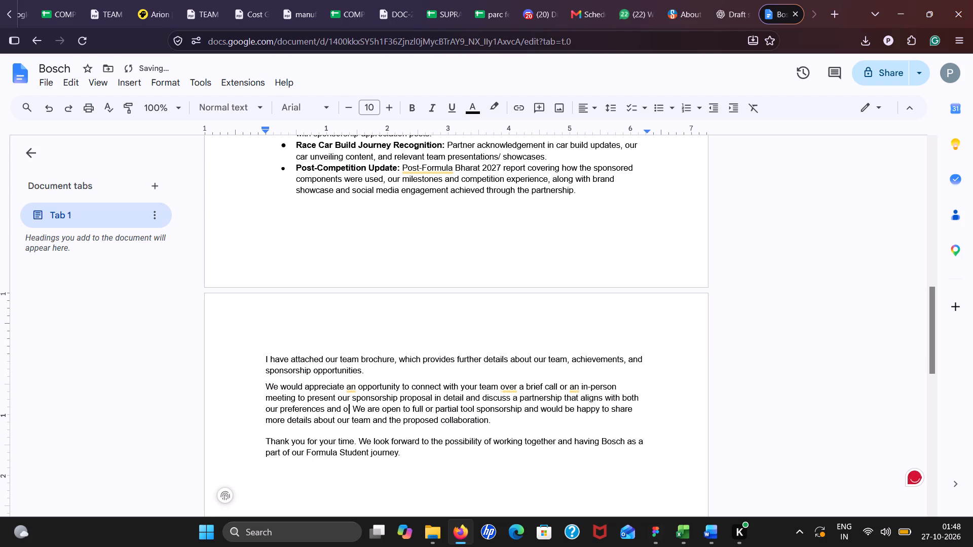
pyautogui.press('BackSpace')
pyautogui.press('BackSpace')
pyautogui.press('BackSpace')
pyautogui.press('BackSpace')
pyautogui.write('nd requirements.')
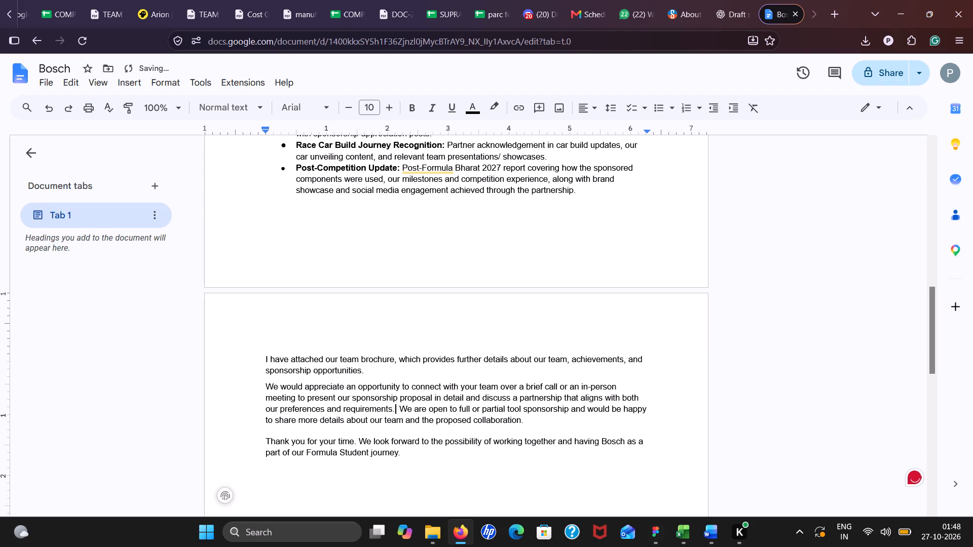
pyautogui.click(525, 420)
pyautogui.click(393, 409)
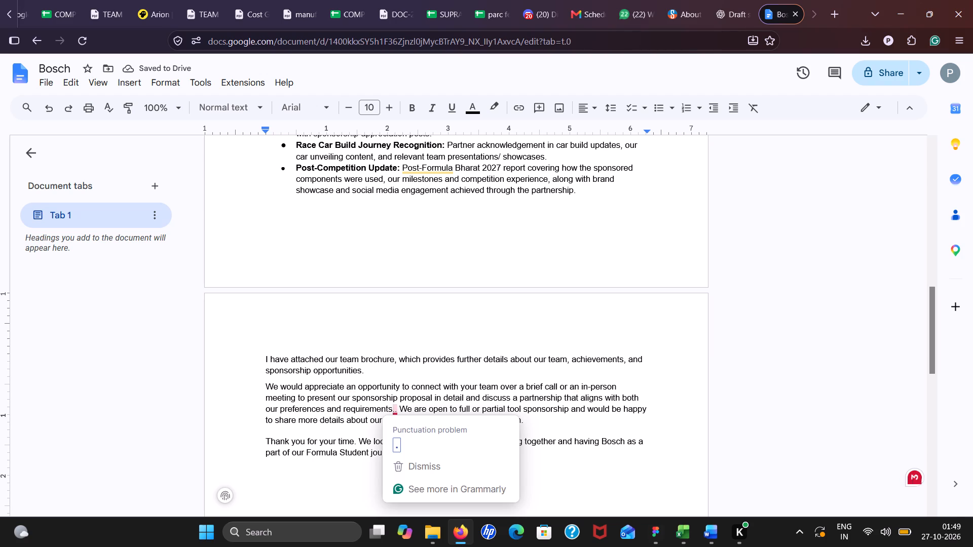
pyautogui.click(409, 432)
pyautogui.click(548, 418)
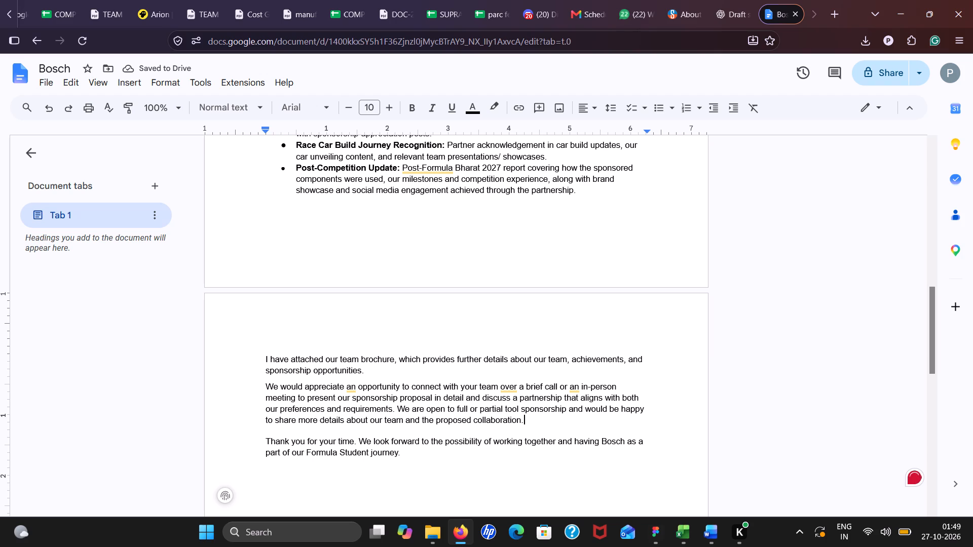
# Copy the full or partial tool sponsorship wording to the paragraph's start so it opens "We are open to full or partial tool sponsorship and would appreciate".
pyautogui.scroll(-1, 548, 418)
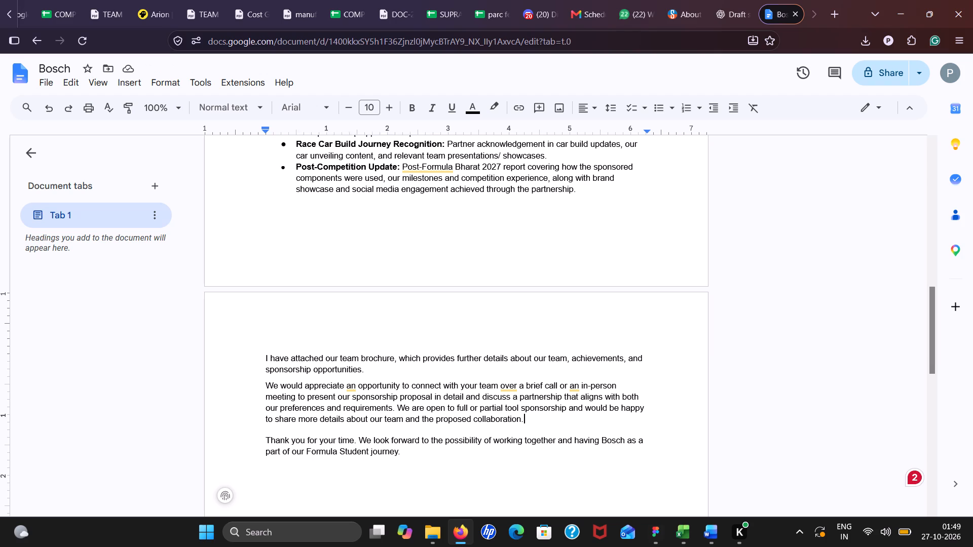
pyautogui.scroll(-1, 548, 418)
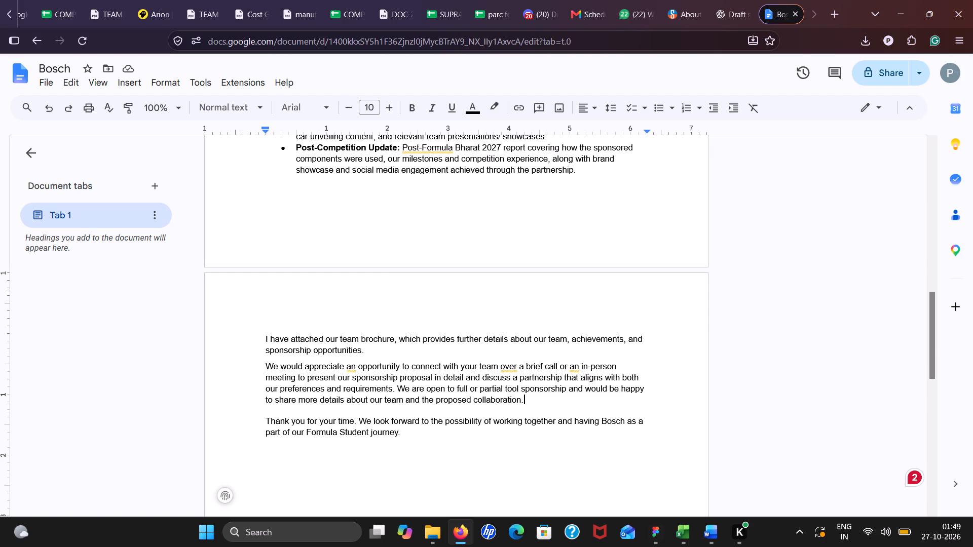
pyautogui.moveTo(605, 392); pyautogui.dragTo(400, 393)
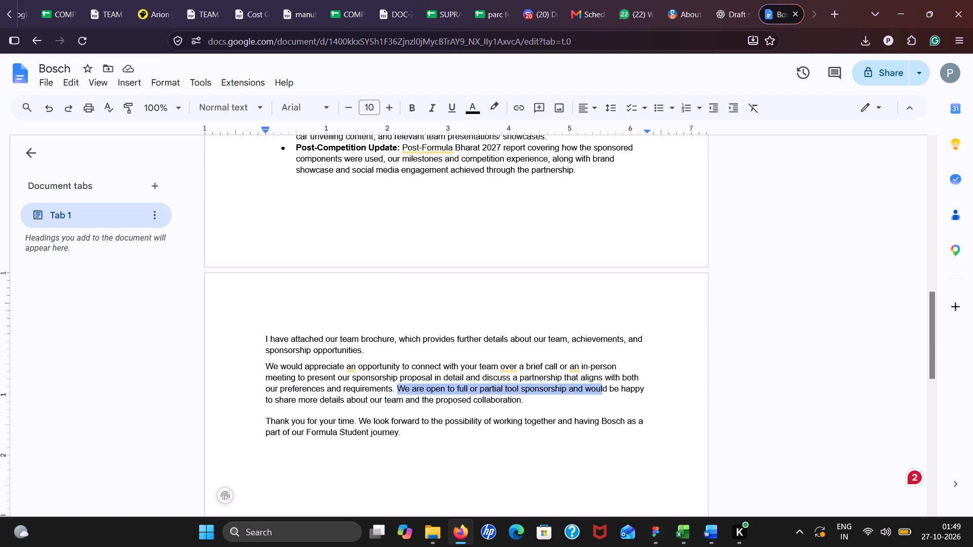
pyautogui.moveTo(400, 393); pyautogui.dragTo(399, 393)
pyautogui.hotkey('ctrl', 'c')
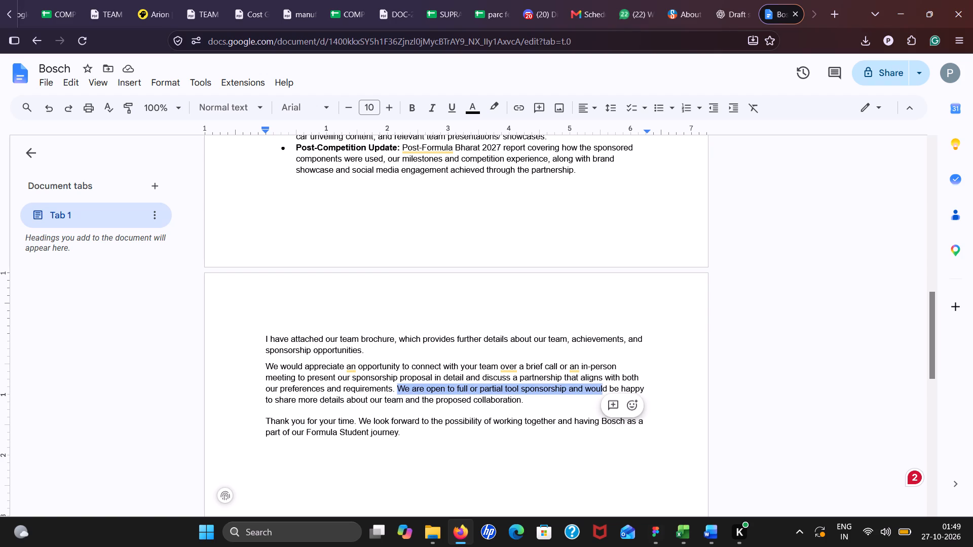
pyautogui.click(267, 366)
pyautogui.hotkey('ctrl', 'v')
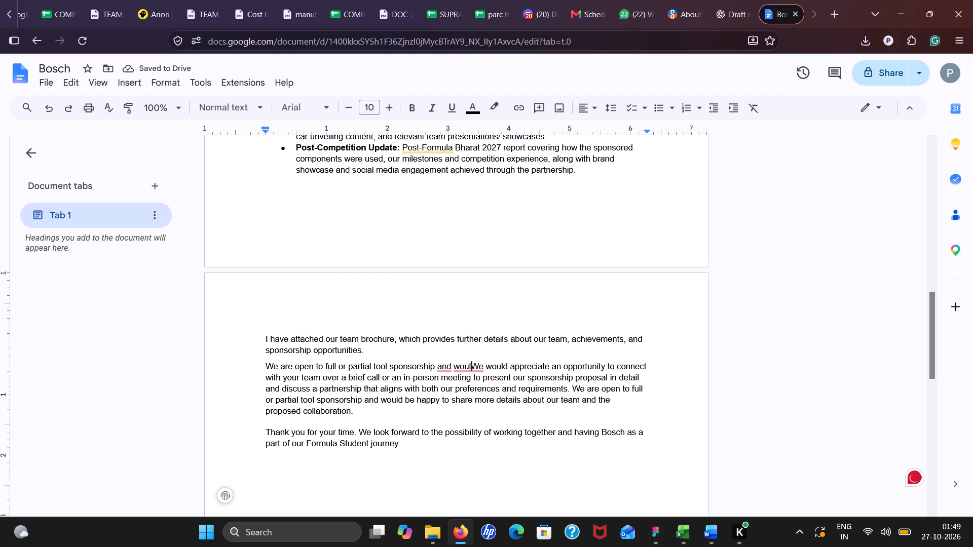
pyautogui.press('Right')
pyautogui.press('Right')
pyautogui.press('BackSpace')
pyautogui.press('BackSpace')
pyautogui.press('BackSpace')
pyautogui.press('BackSpace')
pyautogui.press('BackSpace')
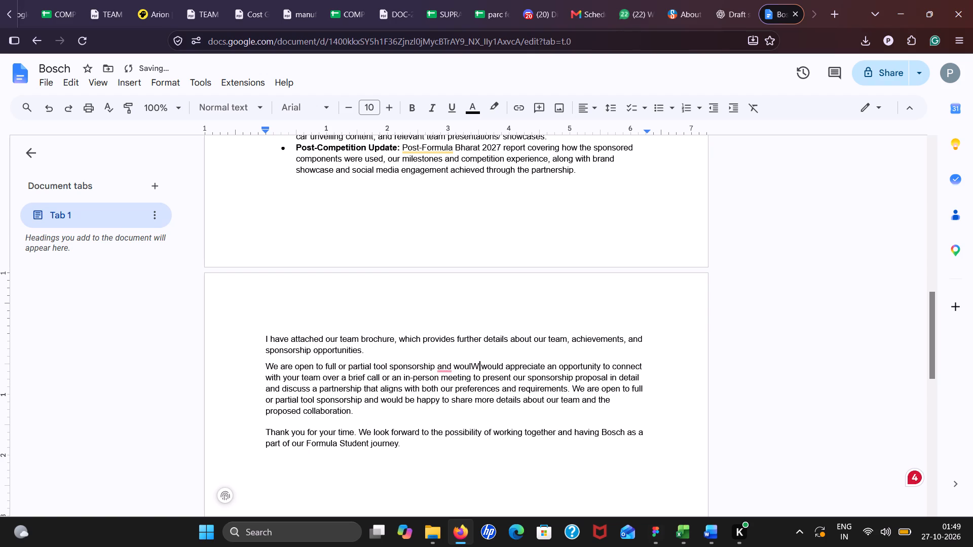
pyautogui.press('BackSpace')
pyautogui.press('BackSpace')
pyautogui.press('BackSpace')
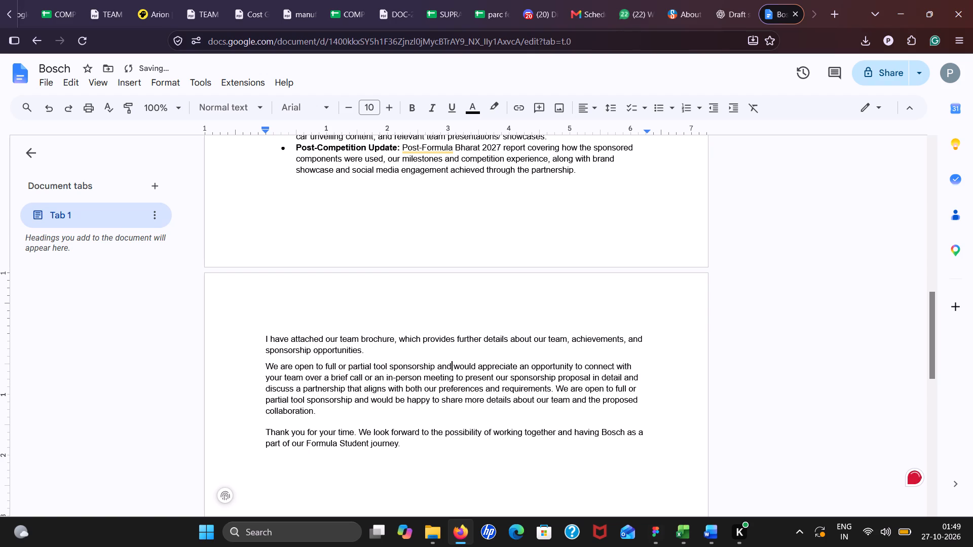
# Delete the repeated "We are open to full or partial tool sponsorship" sentence ending the paragraph, keeping the thank-you text as a separate paragraph.
pyautogui.click(440, 413)
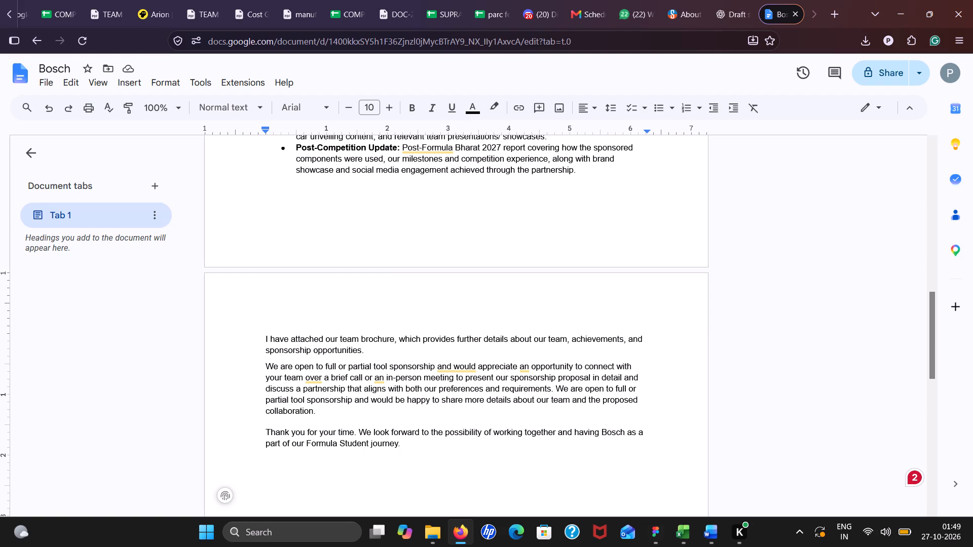
pyautogui.moveTo(555, 389); pyautogui.dragTo(556, 395)
pyautogui.moveTo(556, 395); pyautogui.dragTo(561, 411)
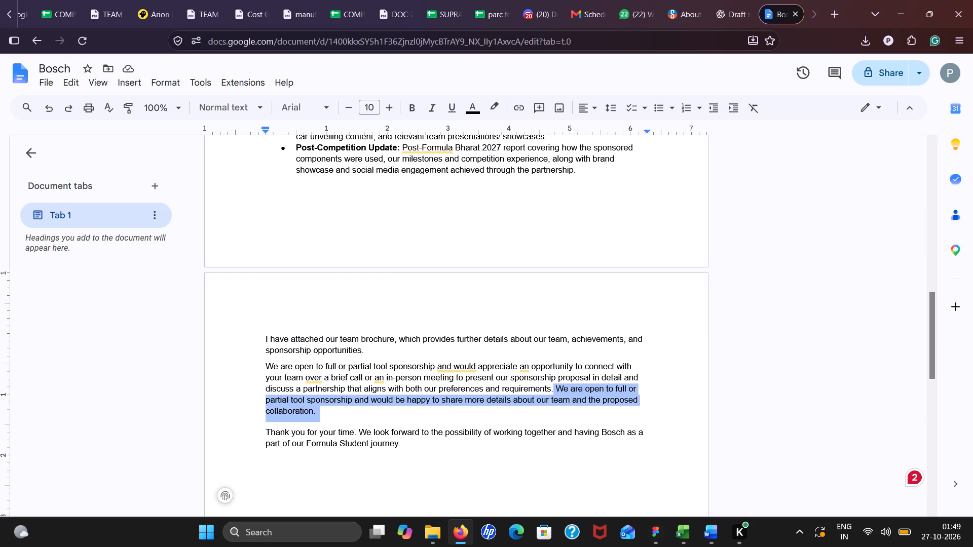
pyautogui.press('BackSpace')
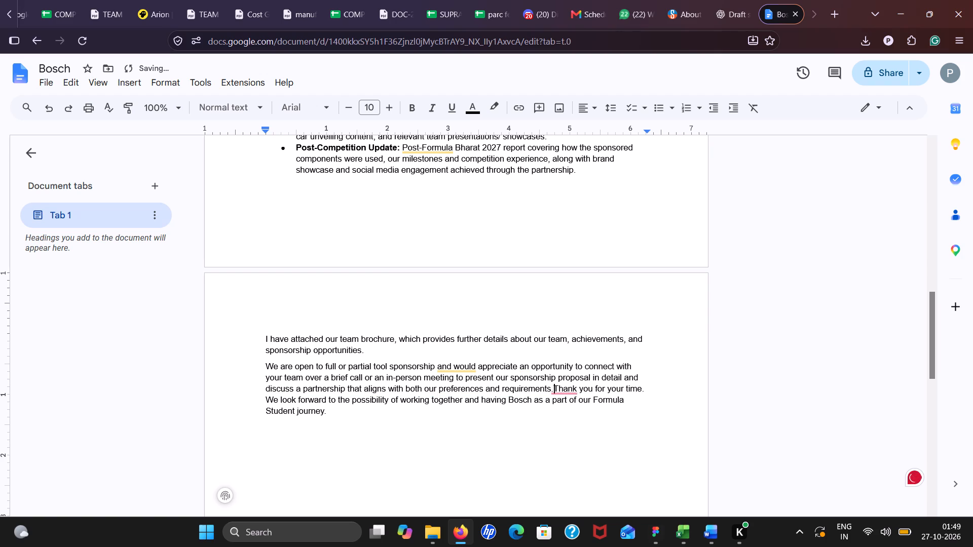
pyautogui.press('Return')
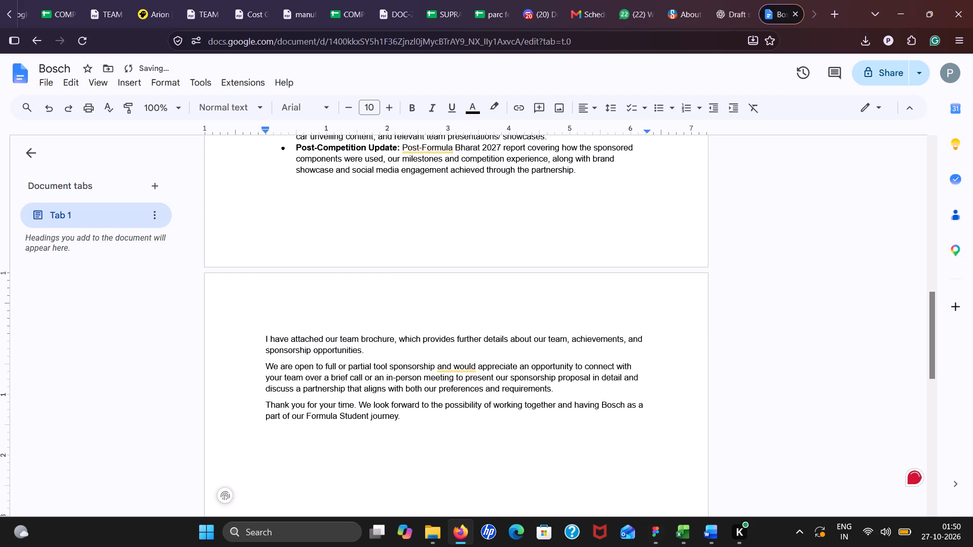
pyautogui.click(556, 433)
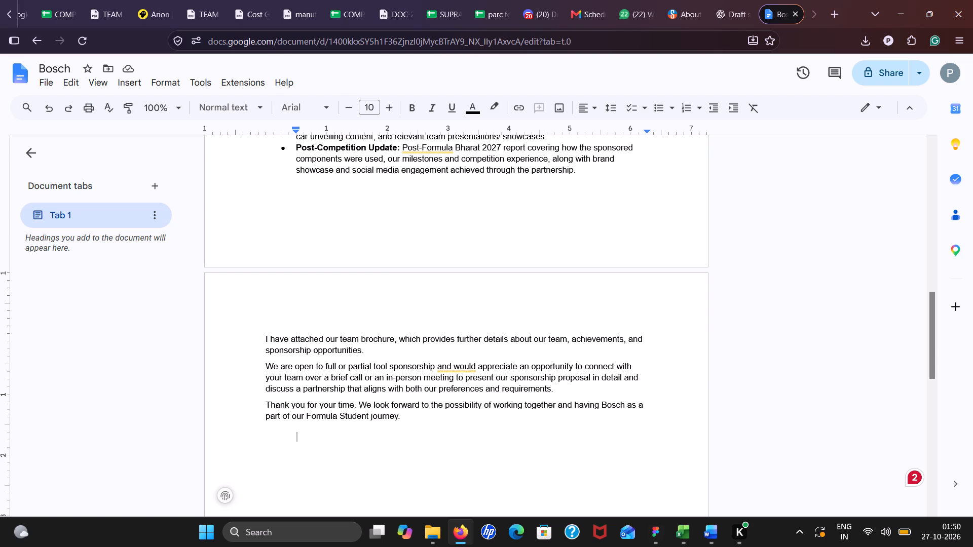
# Set the Bosch document's general access to anyone with the link as Editor.
pyautogui.scroll(7, 496, 407)
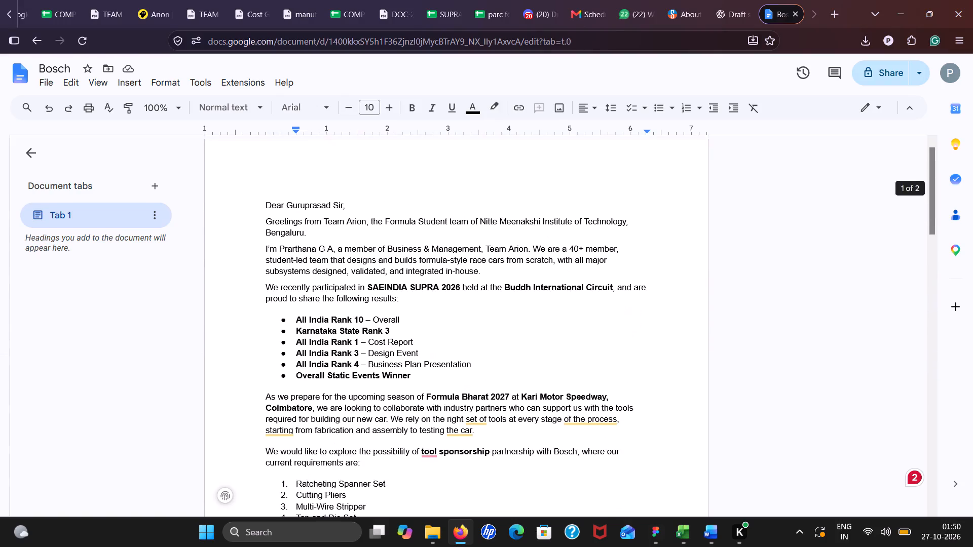
pyautogui.click(912, 78)
pyautogui.click(885, 74)
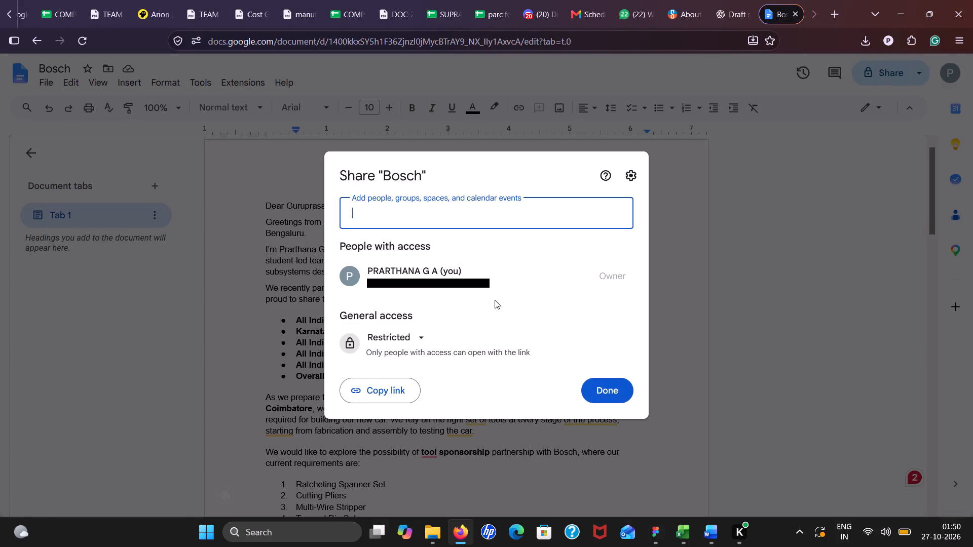
pyautogui.click(411, 338)
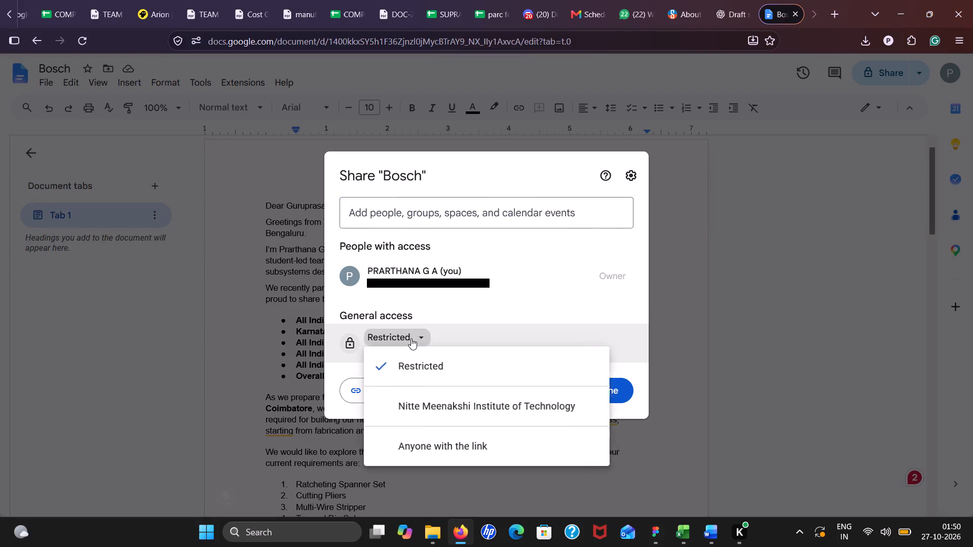
pyautogui.click(421, 446)
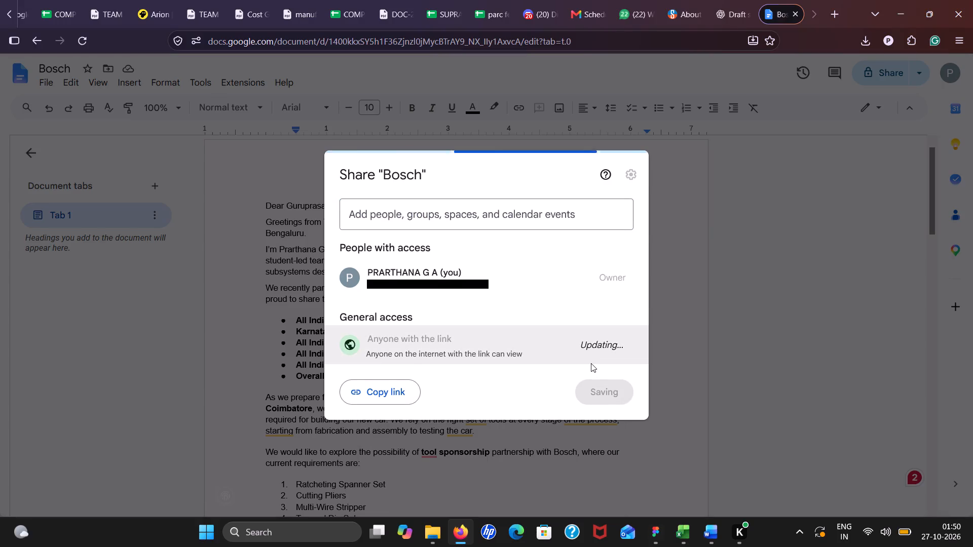
pyautogui.click(606, 348)
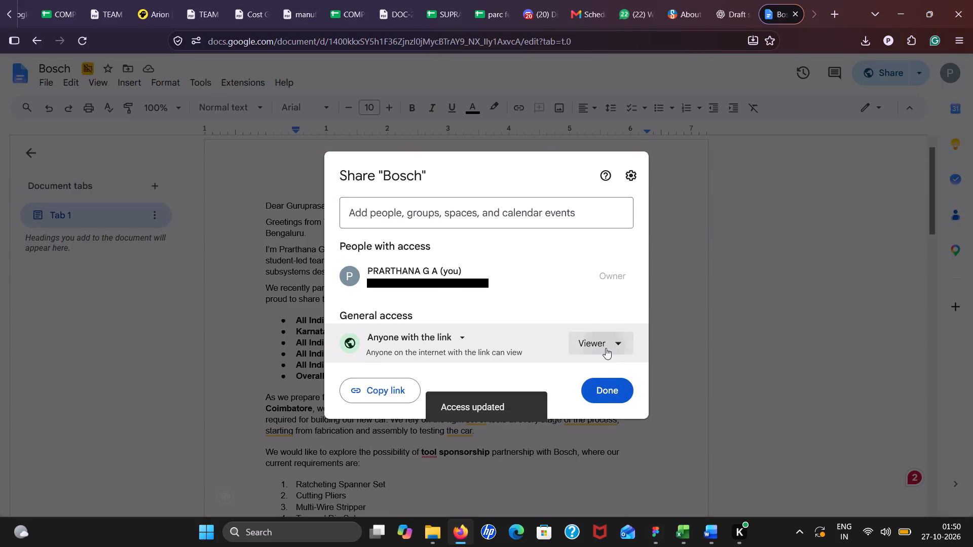
pyautogui.click(576, 447)
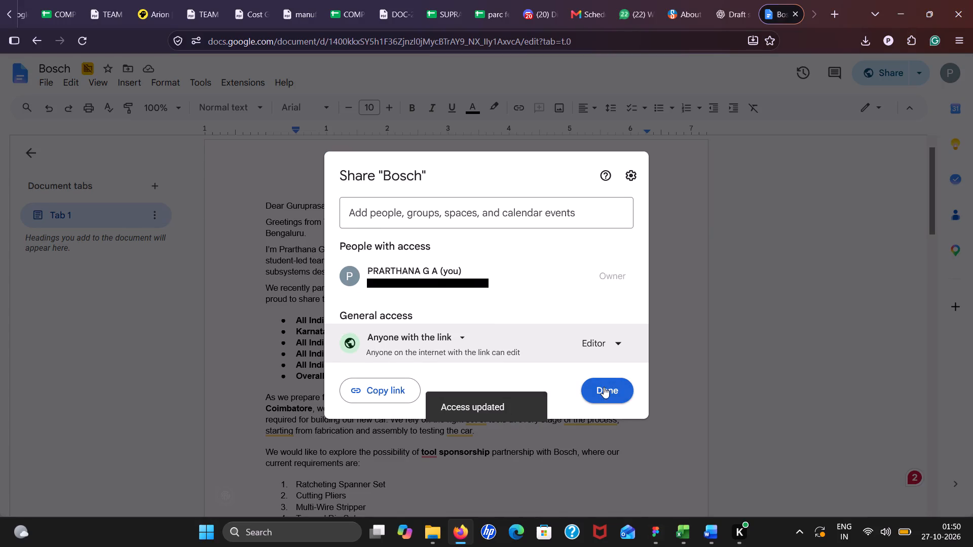
pyautogui.click(604, 387)
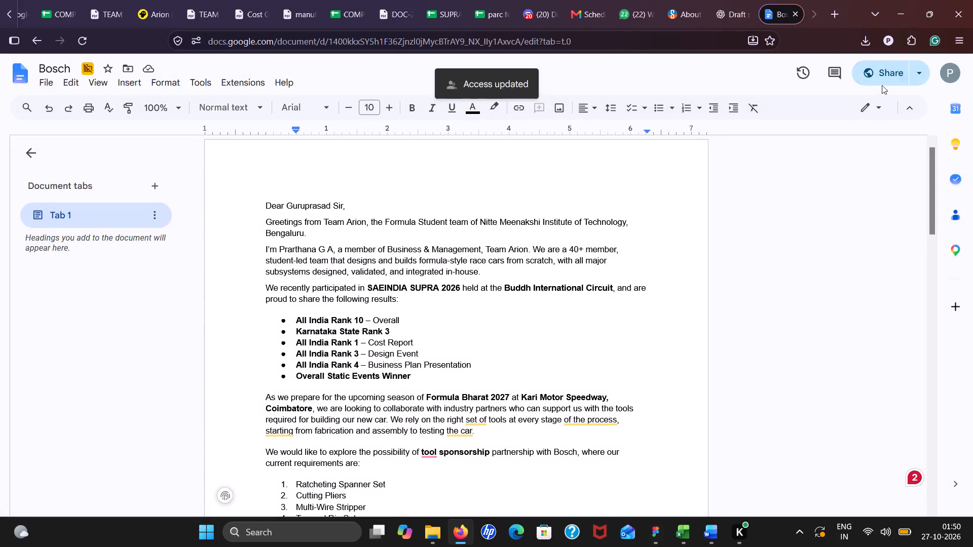
# Copy the Bosch document's sharing link.
pyautogui.click(883, 74)
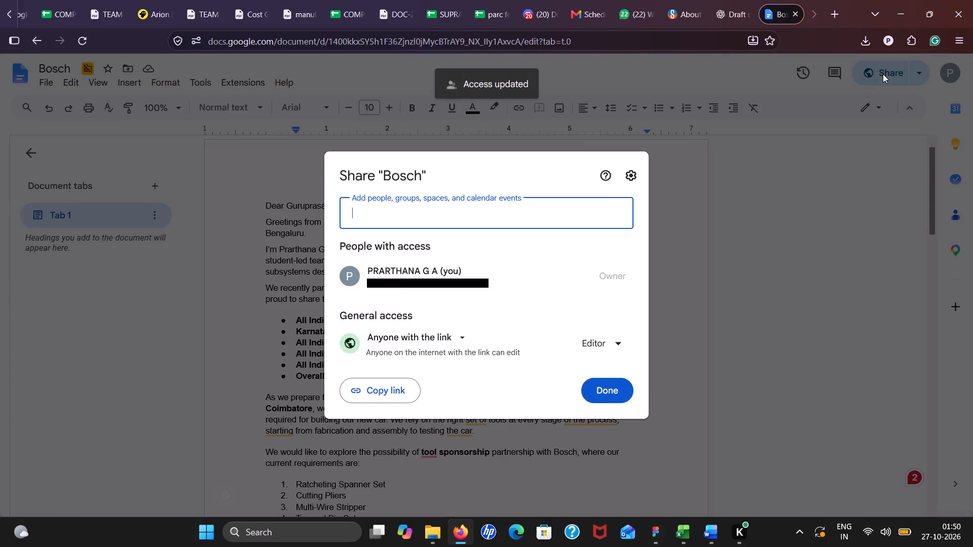
pyautogui.click(379, 386)
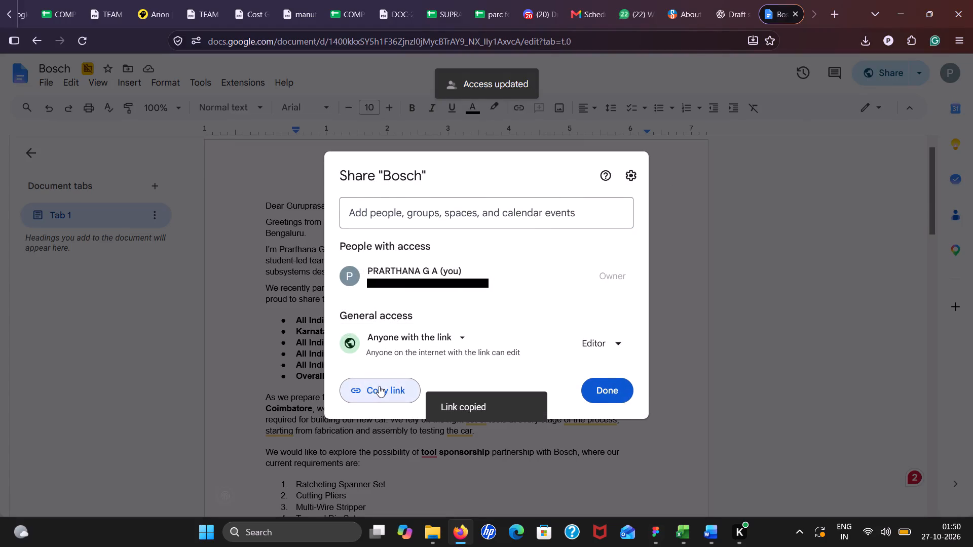
pyautogui.click(737, 209)
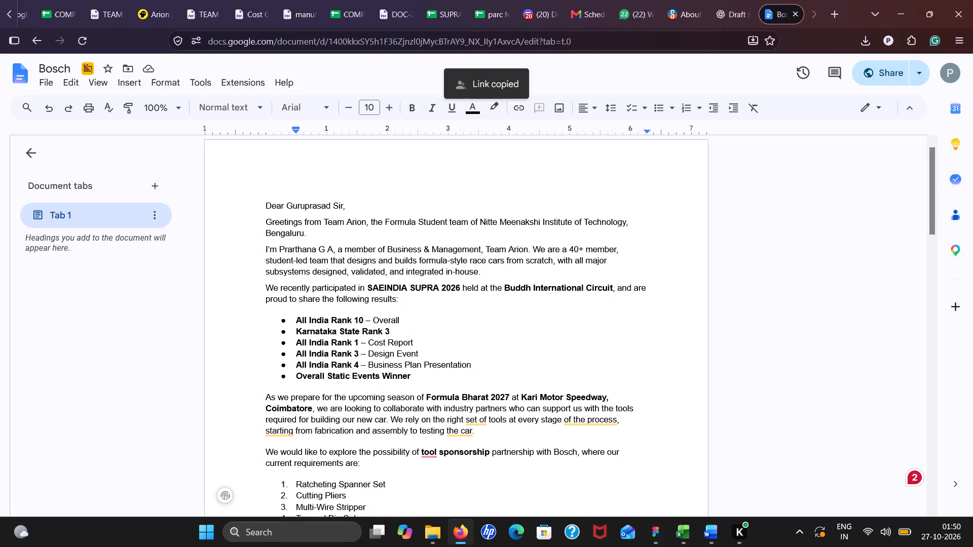
# Switch to the Sponsorship Checklist spreadsheet and open the Siddhanth sheet to check the BOSCH contact entries.
pyautogui.hscroll(5, 101, 11)
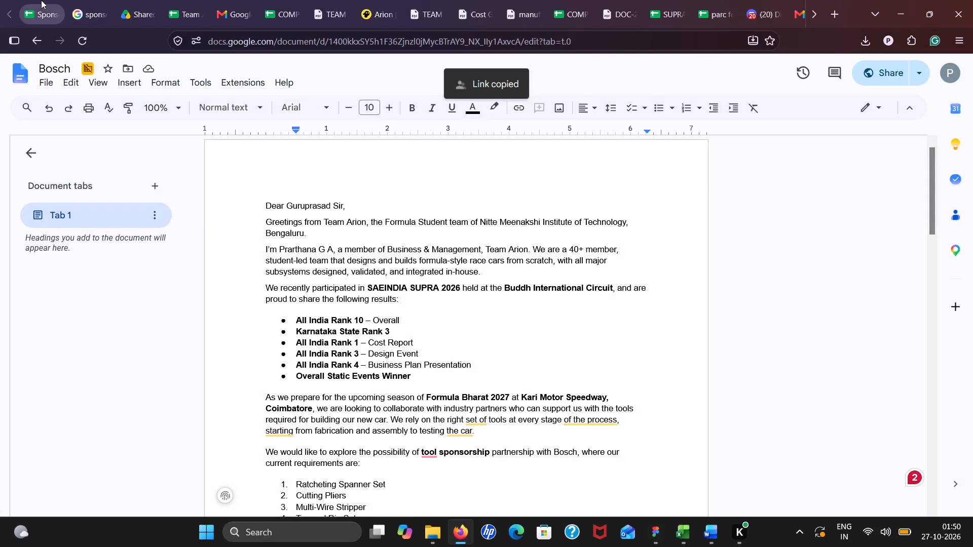
pyautogui.click(41, 0)
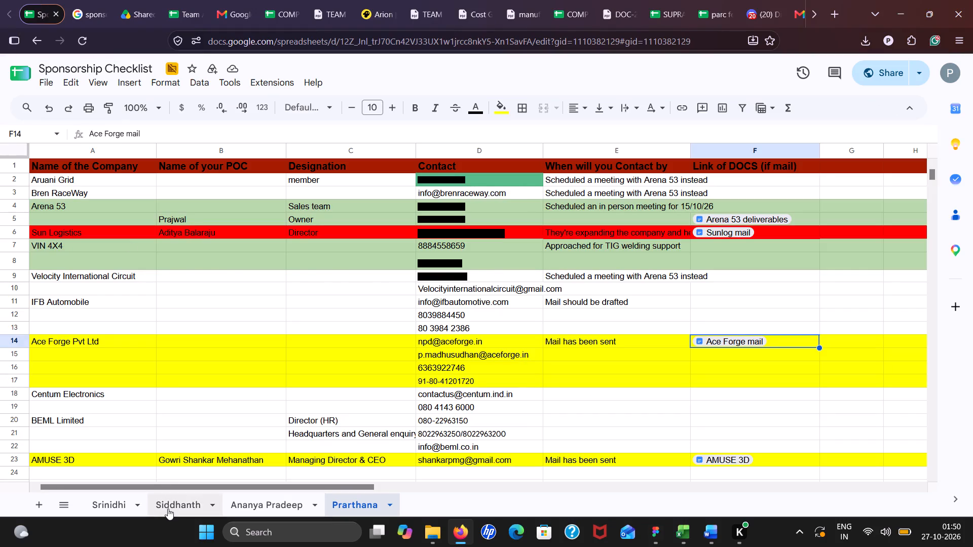
pyautogui.click(168, 509)
pyautogui.hscroll(-7, 734, 0)
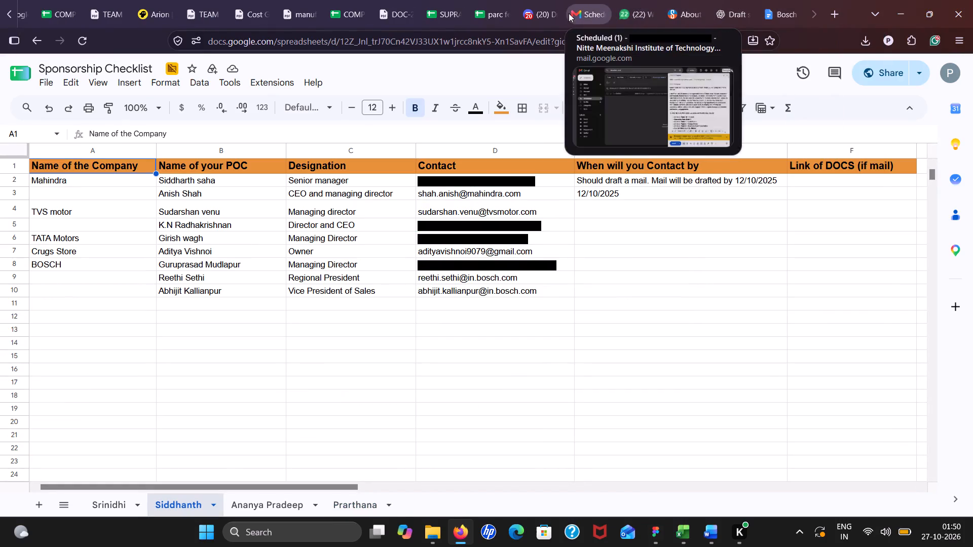
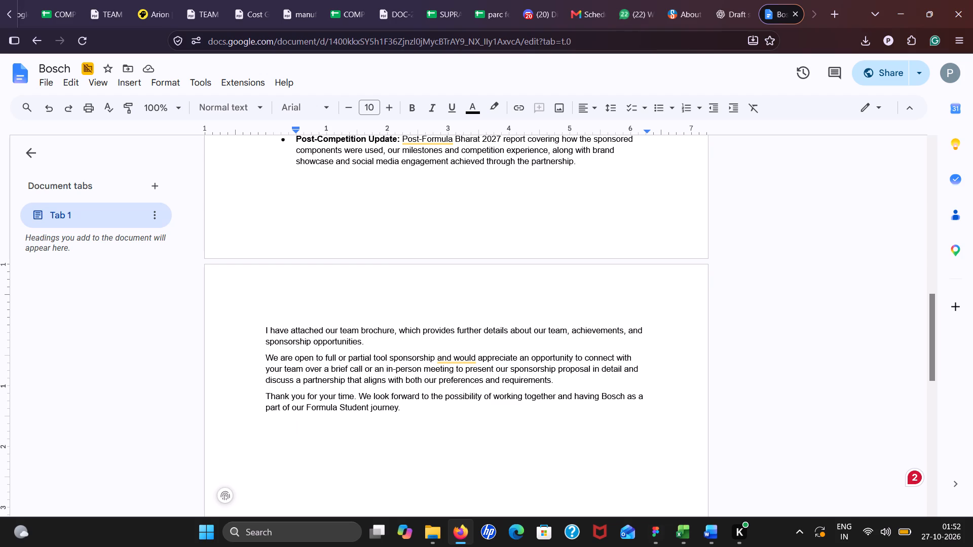
# Review the Bosch sponsorship letter from its closing paragraphs back through the deliverables, tool requirements and results to the greeting.
pyautogui.scroll(1, 533, 453)
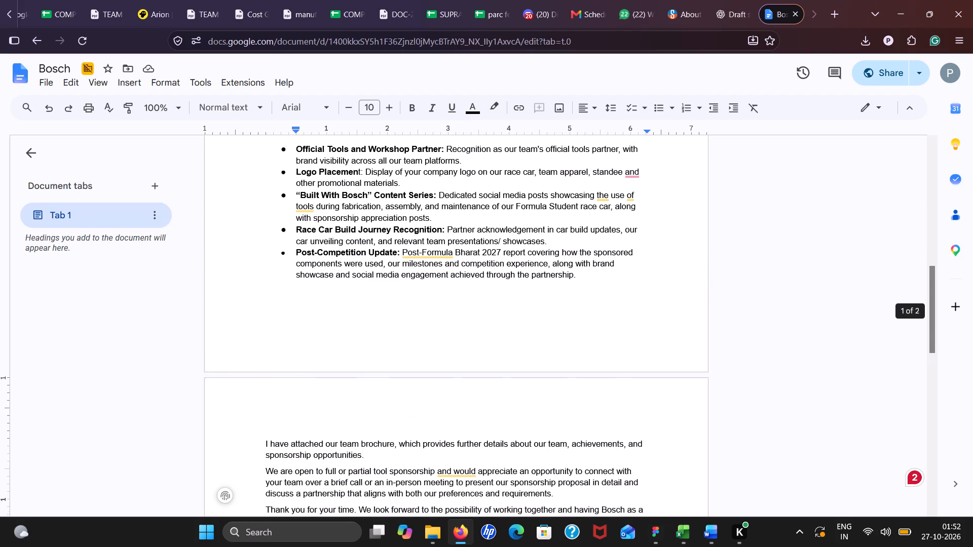
pyautogui.scroll(1, 533, 453)
pyautogui.scroll(-1, 533, 453)
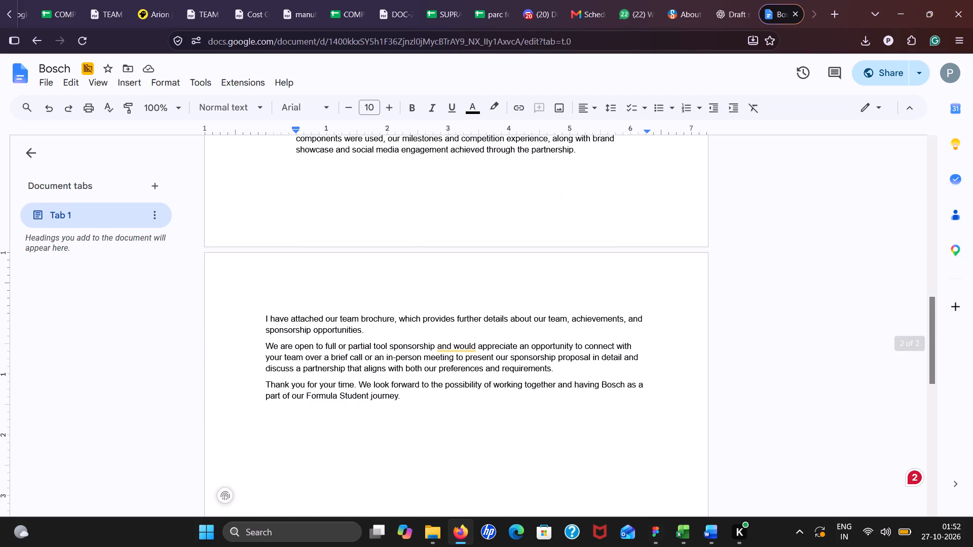
pyautogui.click(268, 447)
pyautogui.scroll(1, 268, 447)
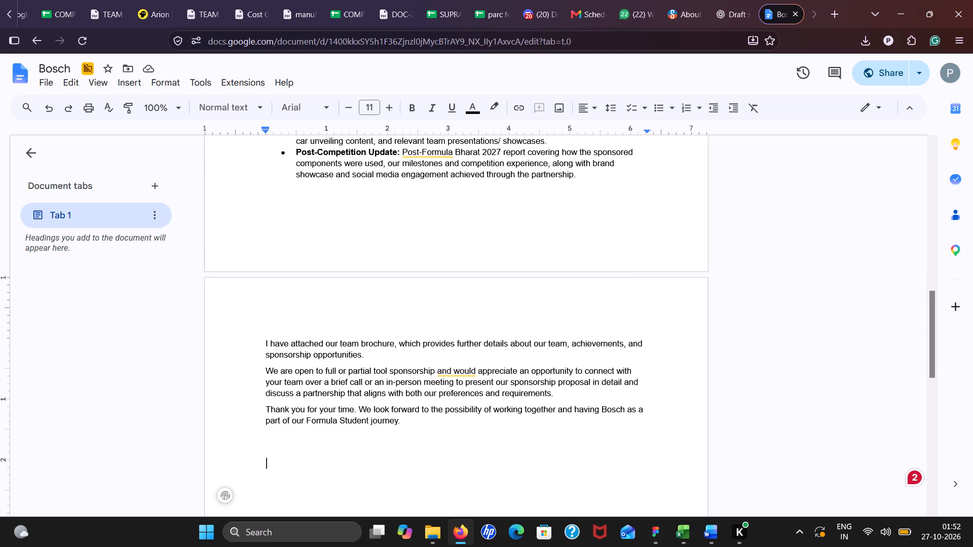
pyautogui.scroll(7, 268, 447)
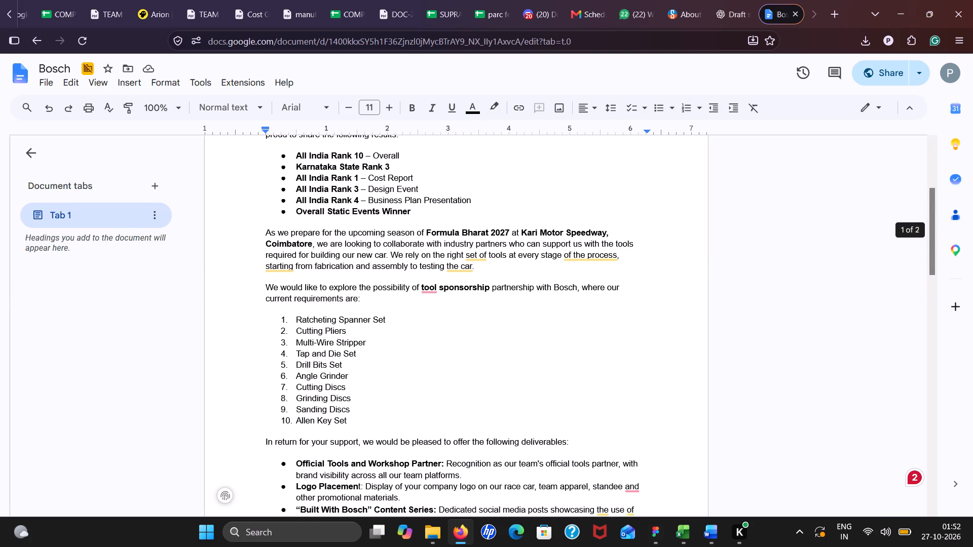
pyautogui.scroll(8, 268, 447)
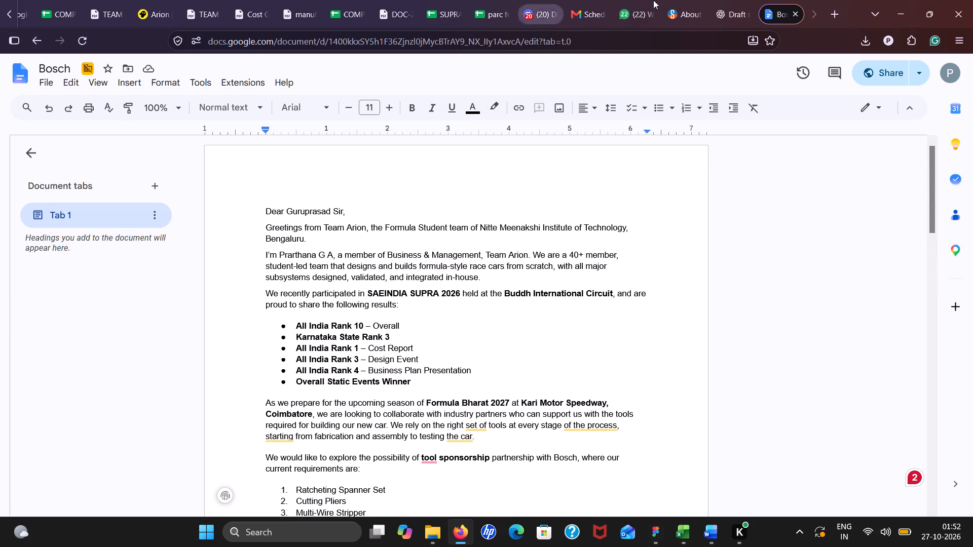